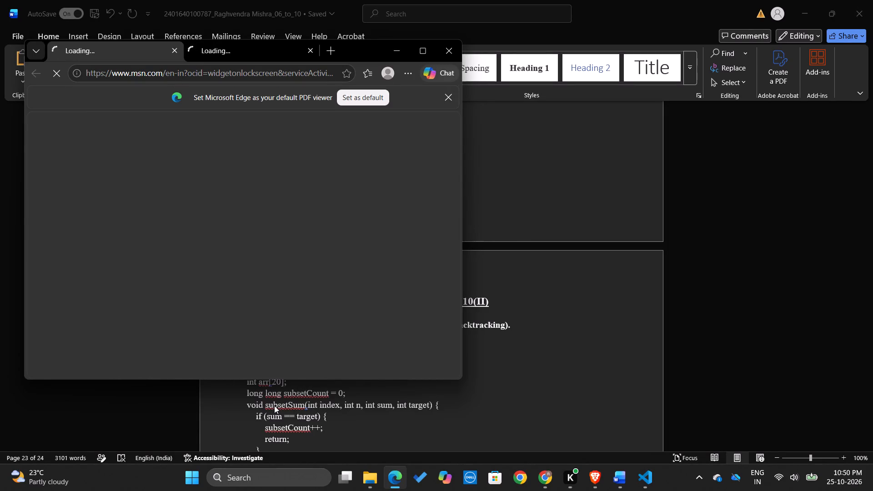
Close the Microsoft Edge window with its loading pages to return to the Word document of lab experiments.
click(450, 51)
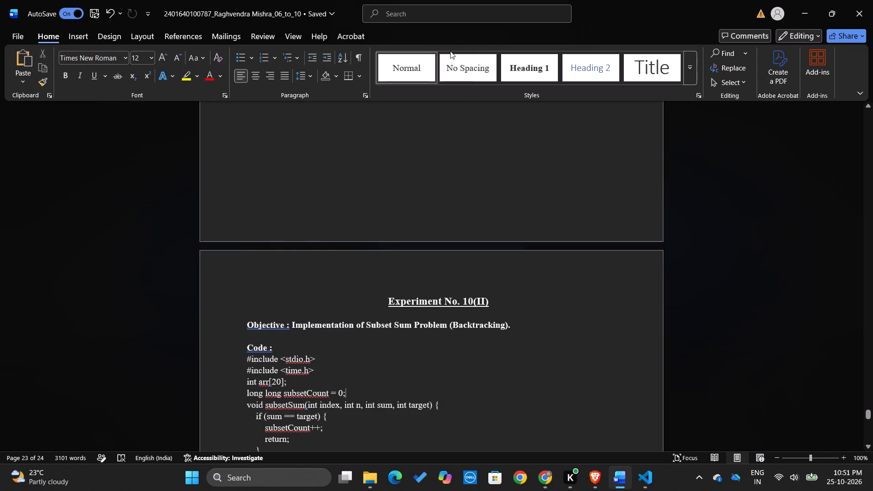
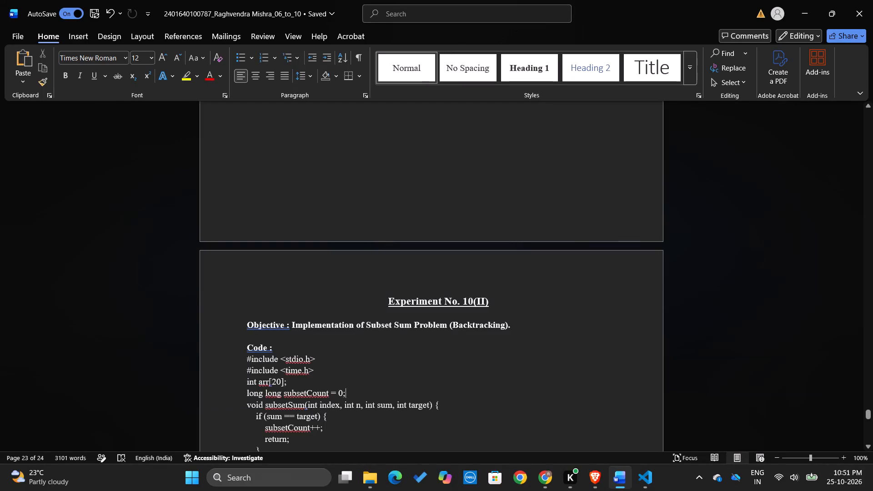
Review the N-Queen code and output pages against the Experiment No. 10(II) Subset Sum code in the lab document.
scroll(477, 230, up, 5)
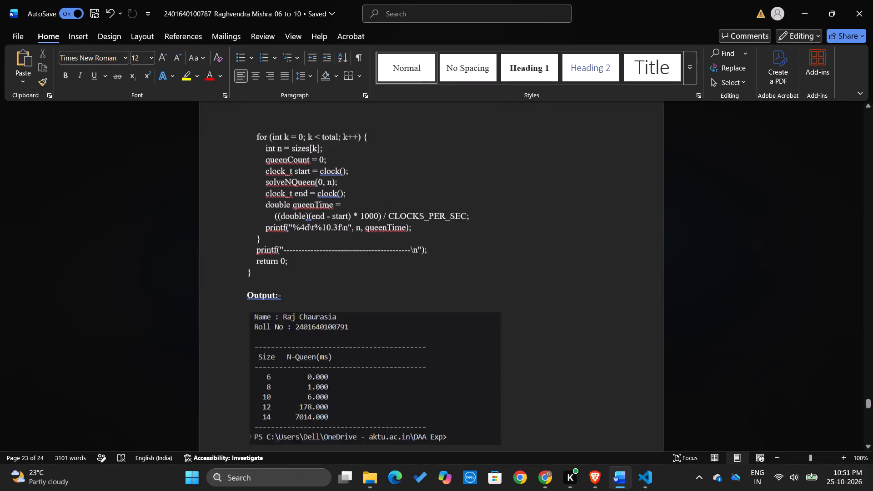
scroll(477, 230, down, 1)
scroll(477, 230, up, 3)
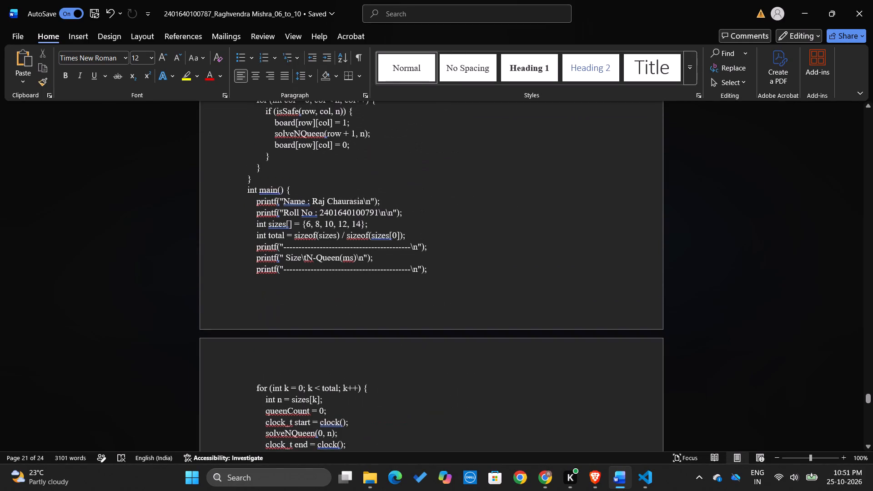
scroll(477, 230, down, 3)
scroll(477, 230, up, 2)
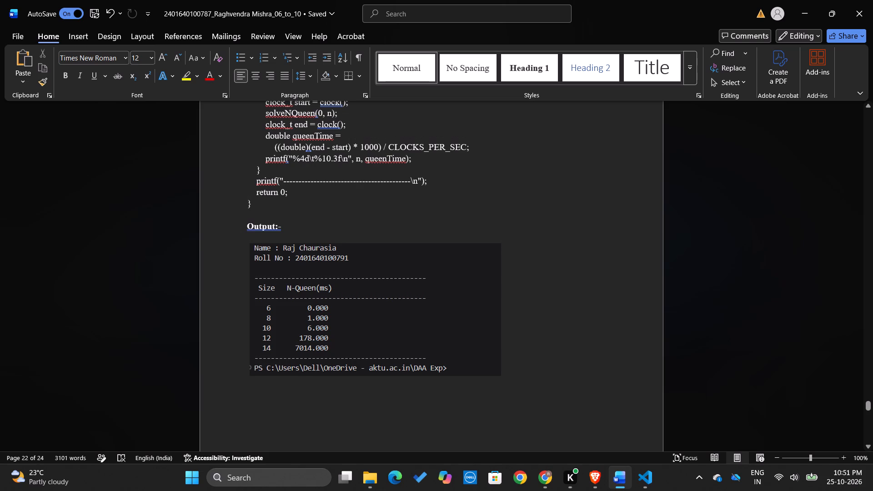
scroll(478, 258, down, 4)
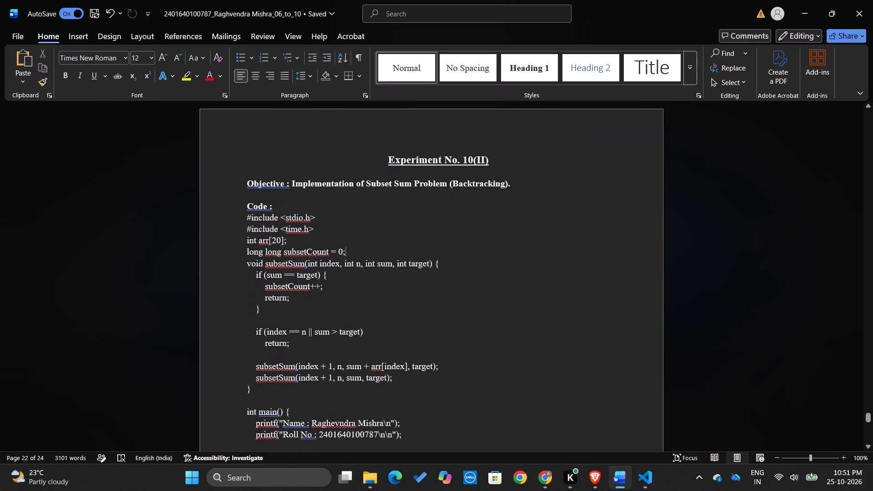
scroll(317, 313, down, 1)
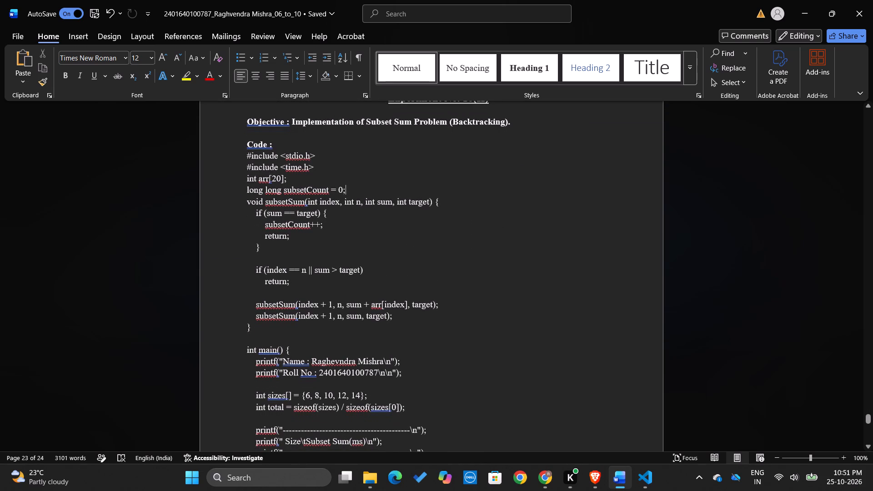
click(276, 256)
Switch to the Brave browser and look through the recommended videos below the Bulleya lyrical video on YouTube.
click(595, 467)
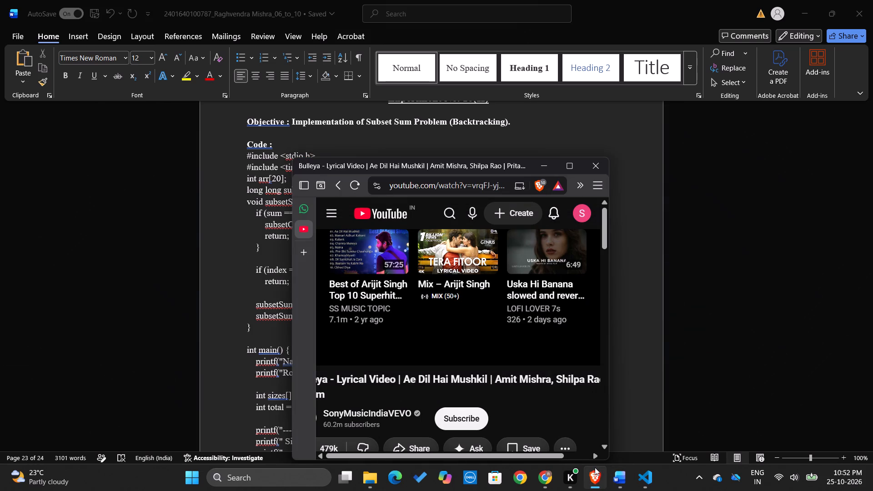
scroll(490, 360, down, 4)
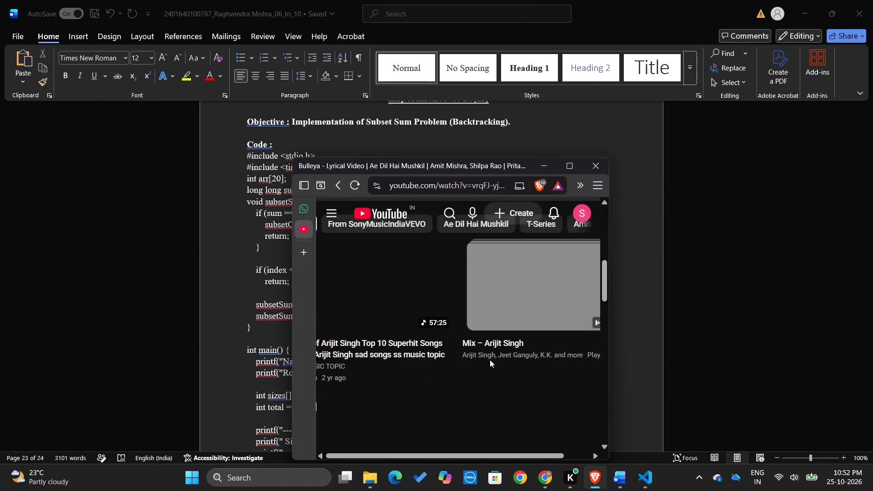
scroll(490, 360, down, 3)
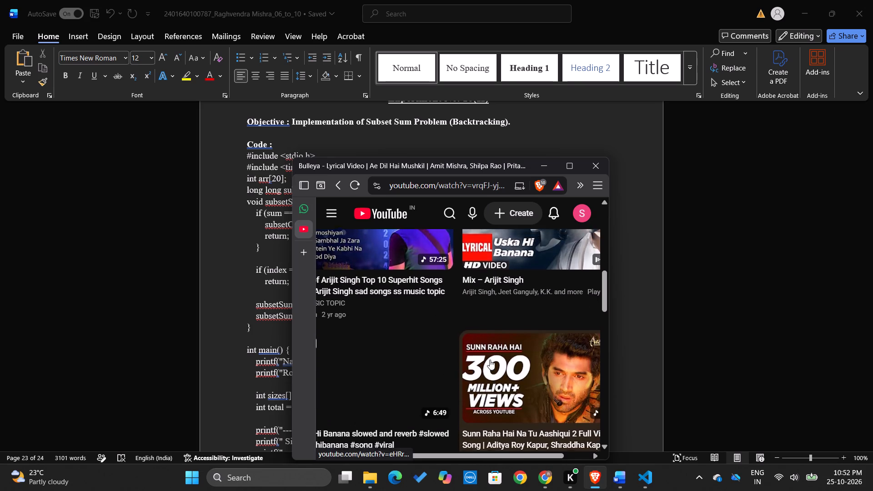
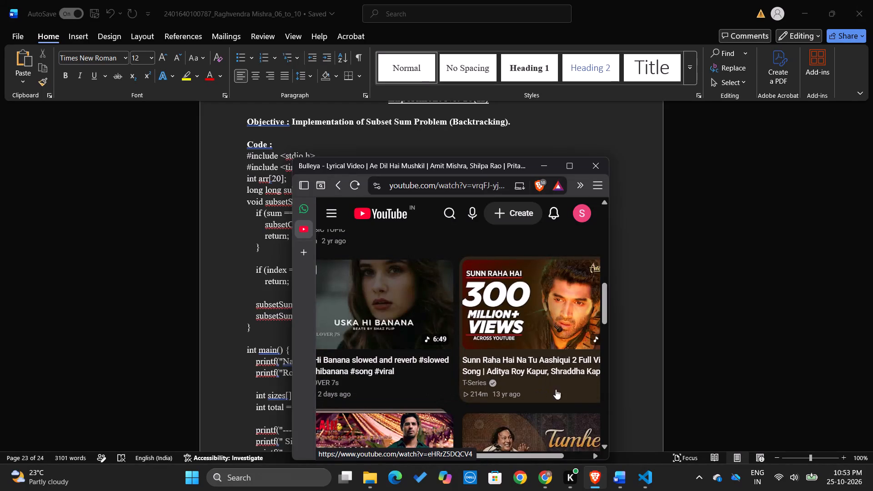
Browse further through the recommended videos below the Bulleya lyrical video for another song.
scroll(592, 400, down, 3)
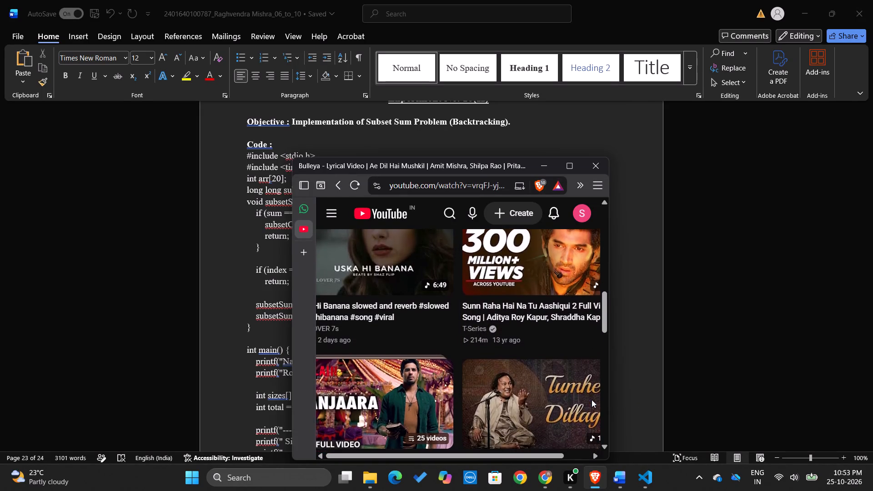
scroll(592, 400, down, 2)
scroll(592, 400, up, 1)
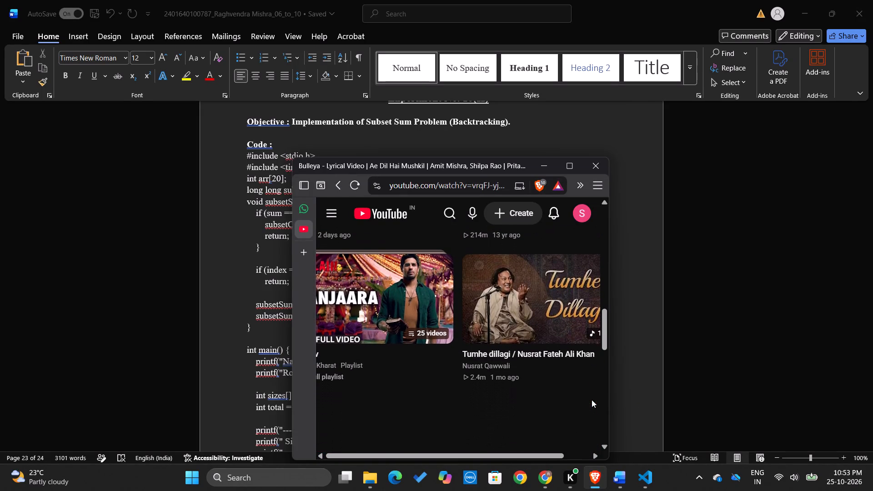
scroll(592, 400, up, 2)
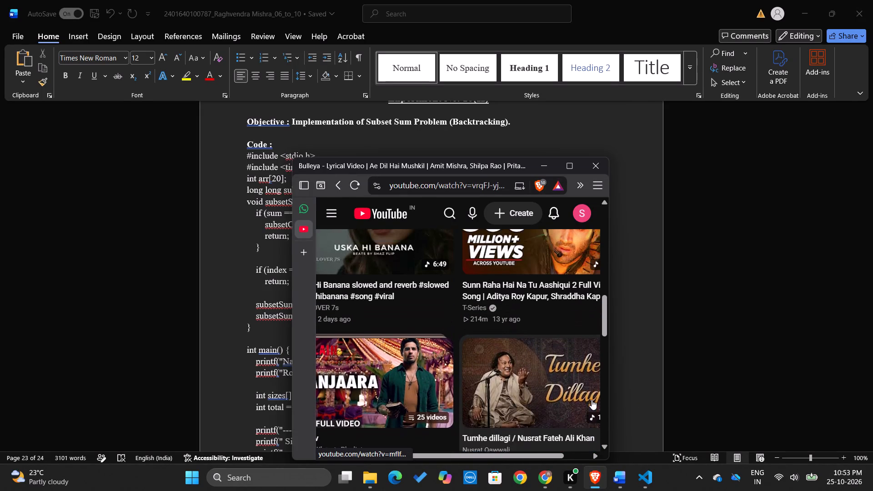
scroll(592, 400, up, 1)
scroll(572, 415, down, 2)
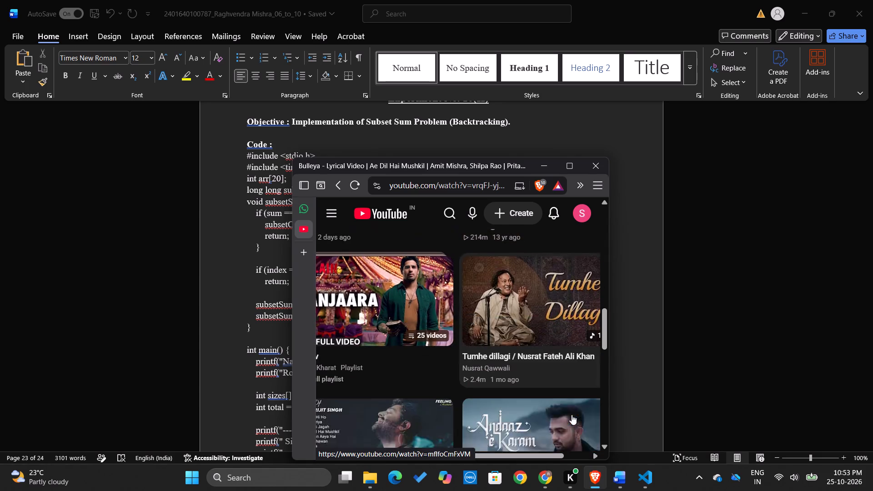
scroll(572, 415, down, 4)
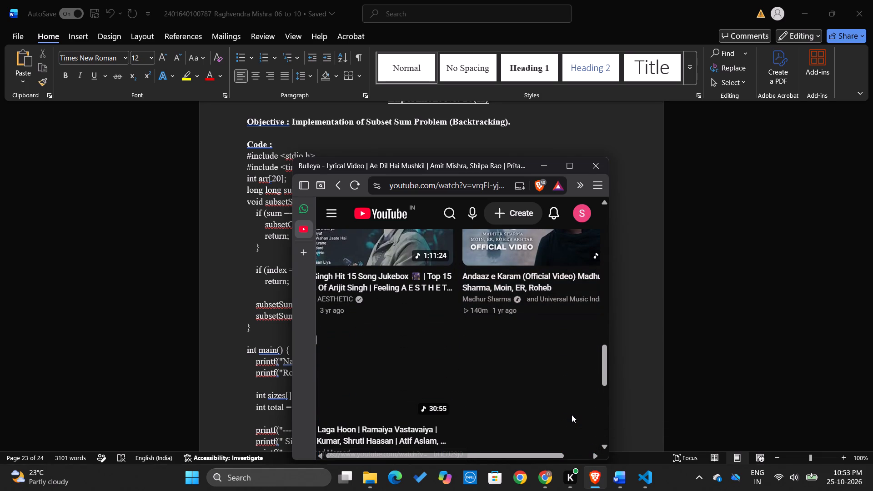
Open "Mix – Arijit Singh" from the suggestions shown in the Bulleya video's player.
scroll(572, 415, up, 13)
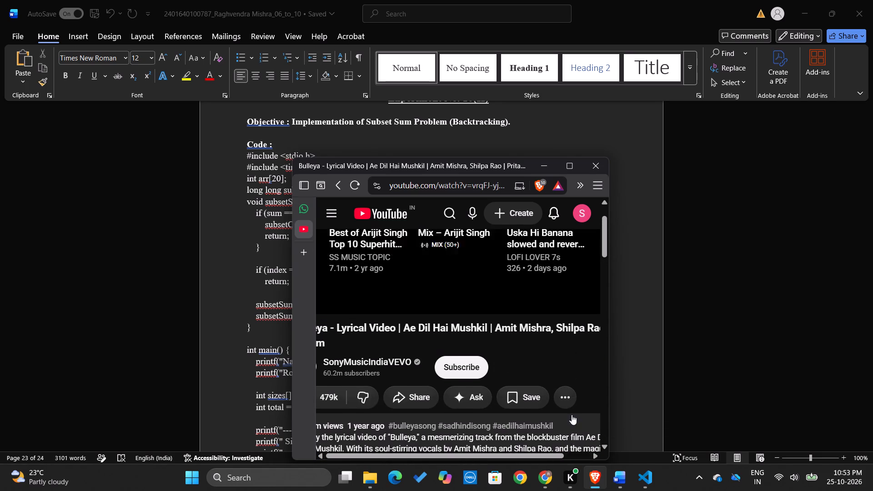
scroll(572, 415, up, 3)
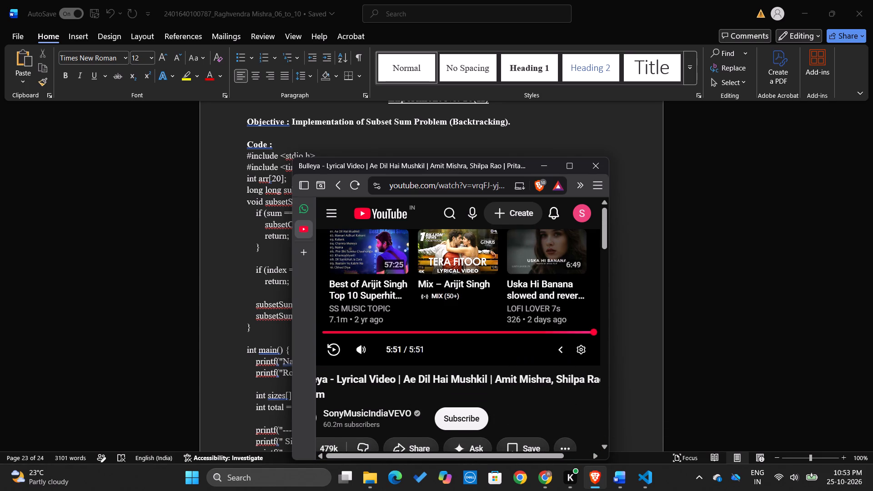
click(471, 242)
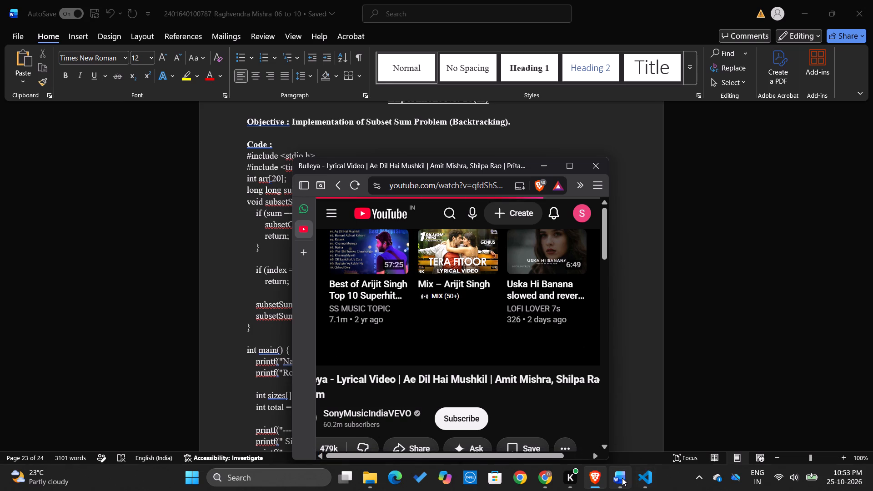
scroll(494, 302, up, 8)
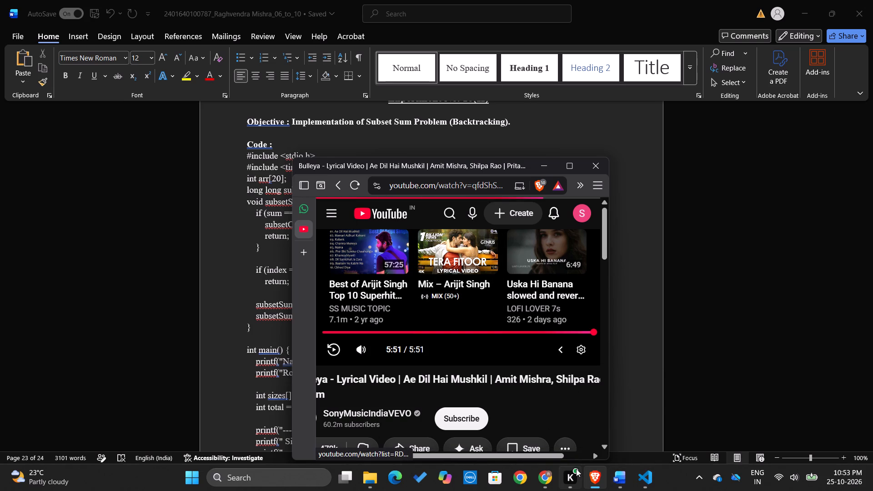
Switch to Word and remove the blank lines before if (index == n || sum > target), before the recursive subsetSum calls, and before int main().
click(621, 478)
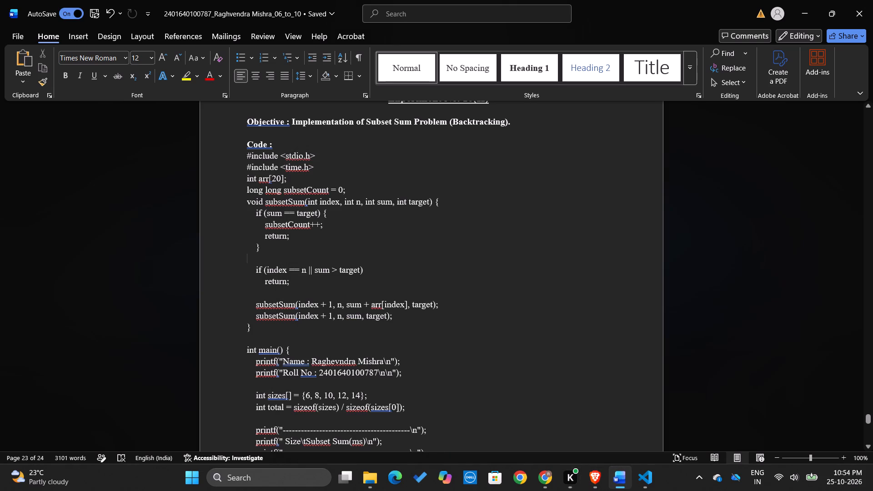
key(ctrl+BackSpace)
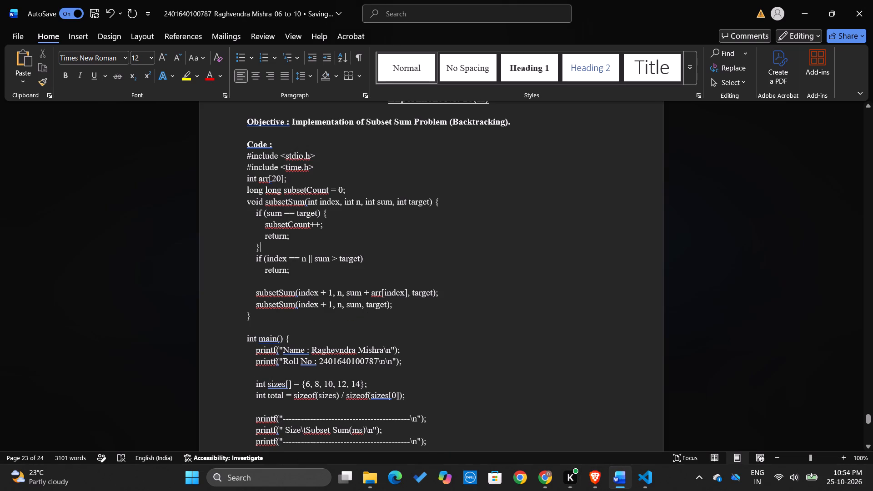
click(314, 279)
key(ctrl+BackSpace)
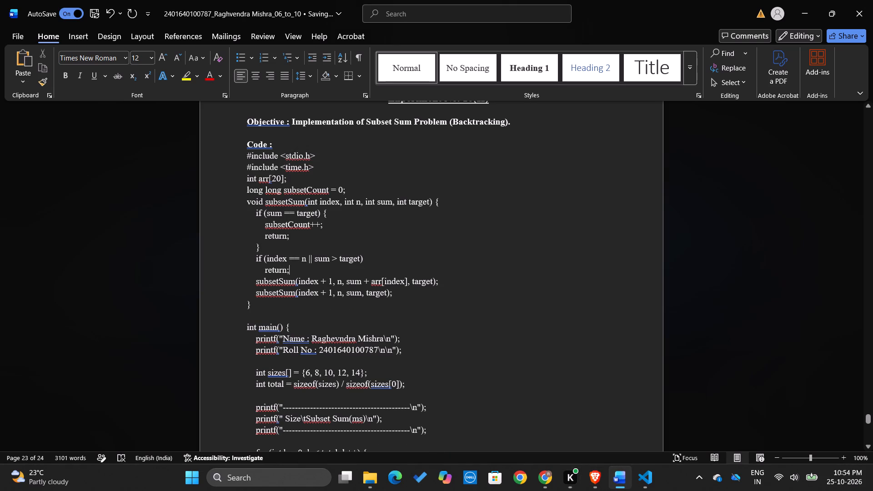
click(280, 312)
key(ctrl+BackSpace)
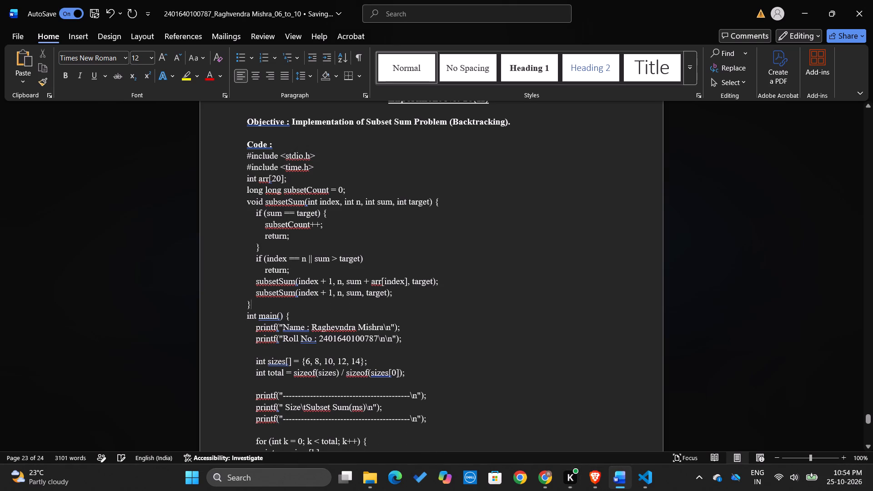
Remove the blank lines before int sizes[] and before the first dashed printf line in main().
scroll(280, 312, down, 1)
click(282, 280)
key(ctrl+BackSpace)
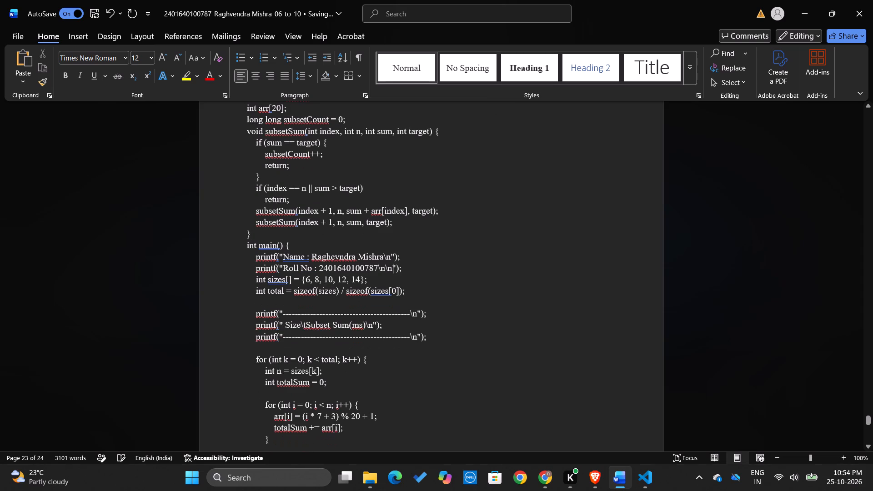
click(274, 303)
key(ctrl+BackSpace)
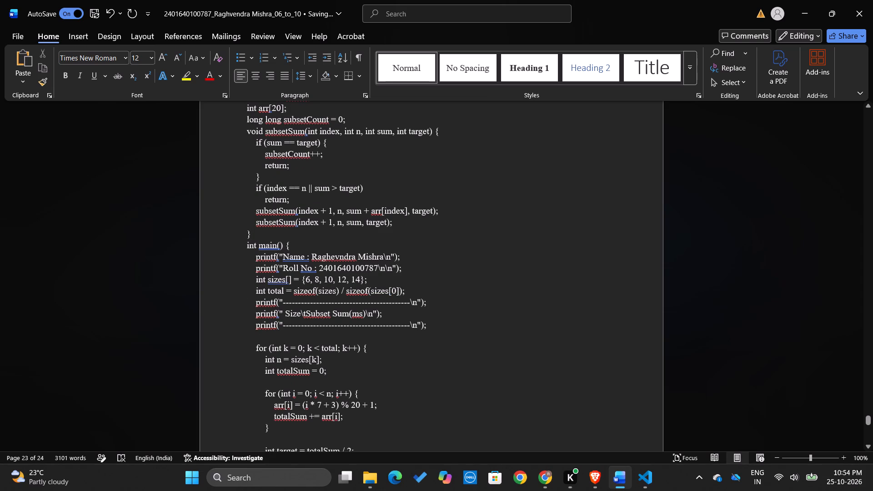
Replace the student name and roll number in main()'s printf lines with the other student's details.
click(383, 256)
key(ctrl+BackSpace)
key(ctrl+BackSpace)
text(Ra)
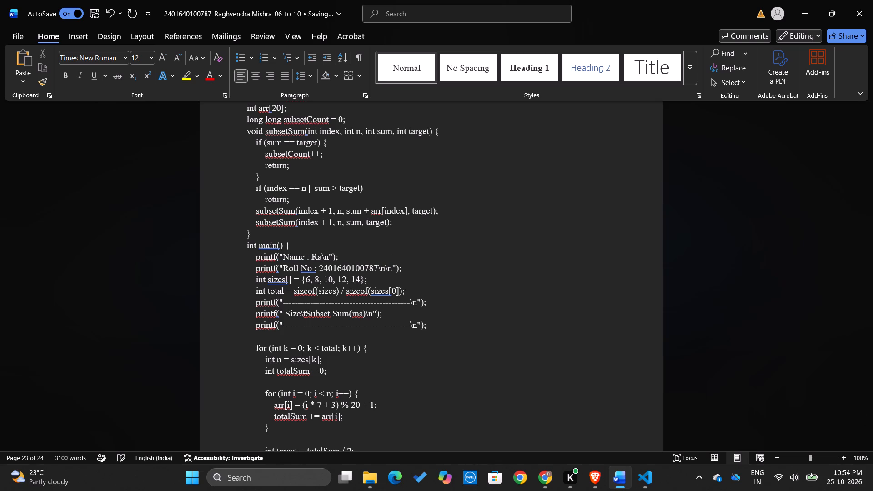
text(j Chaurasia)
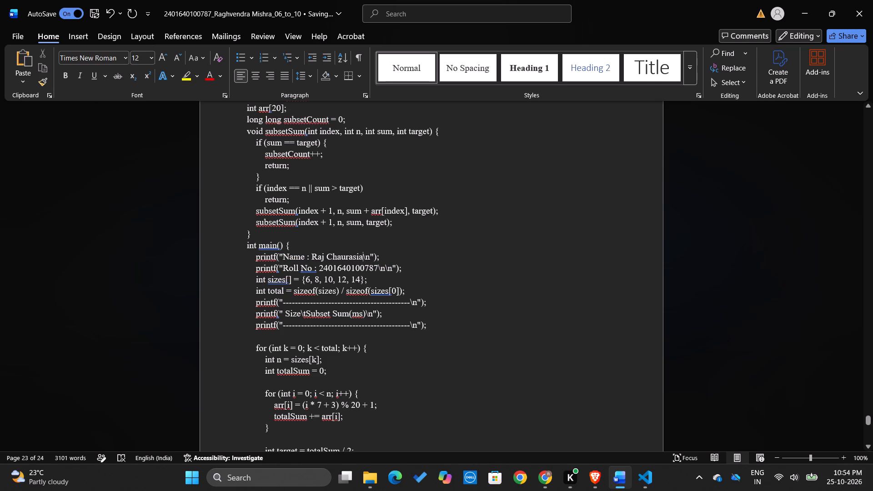
click(378, 268)
key(BackSpace)
key(BackSpace)
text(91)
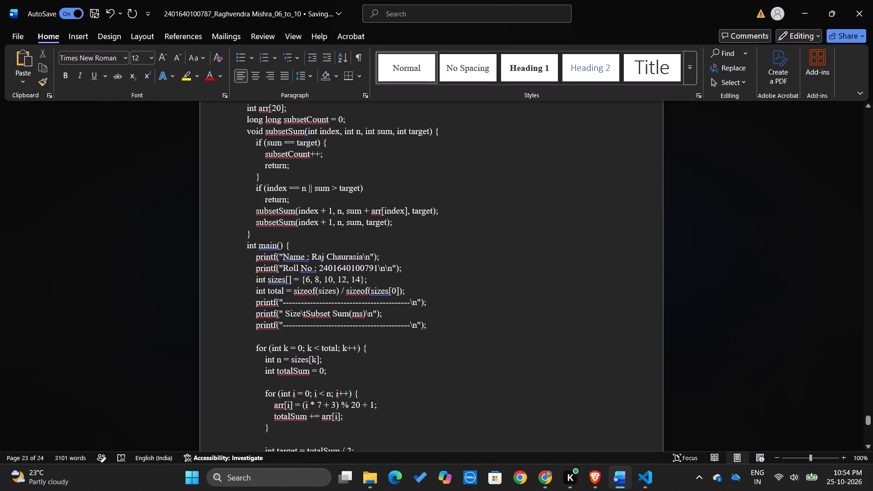
Remove the blank lines before the outer for loop, before the inner for loop, and before int target.
click(313, 341)
key(ctrl+BackSpace)
click(296, 373)
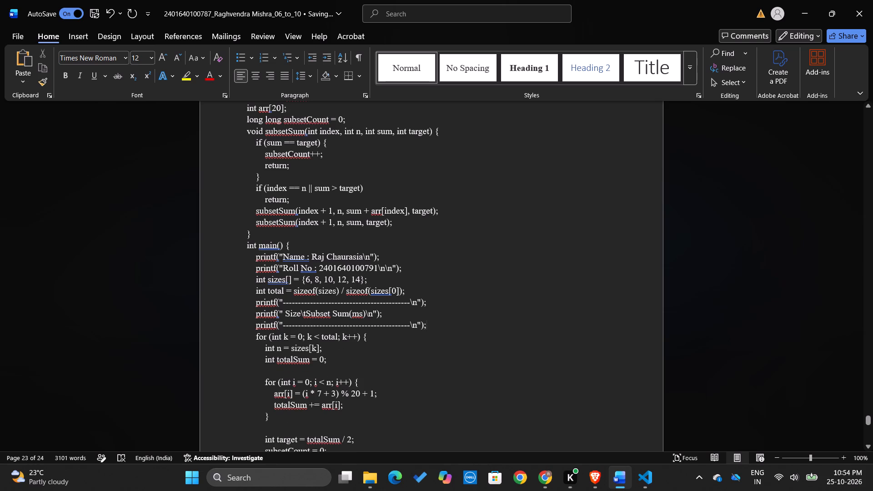
key(ctrl+BackSpace)
scroll(296, 373, down, 1)
click(284, 312)
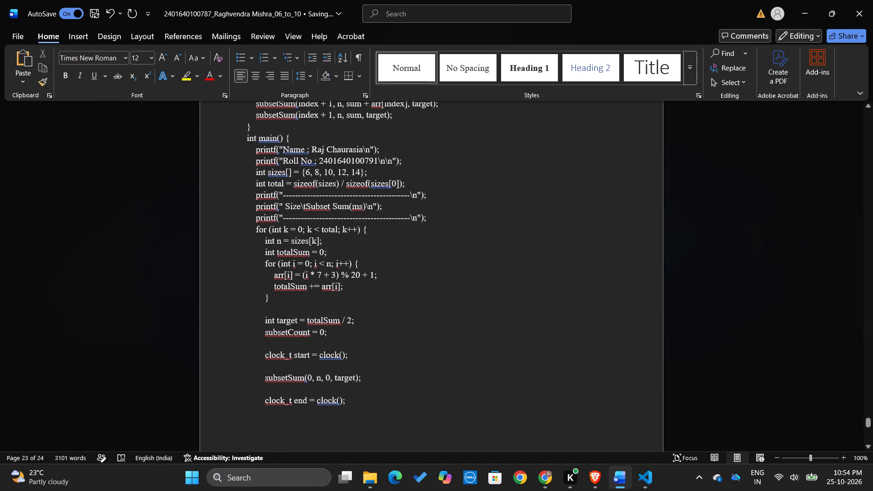
key(ctrl+BackSpace)
Remove the blank lines between subsetCount = 0 and the subsetTime printf, closing up the clock, subsetSum call and subsetTime lines.
click(280, 335)
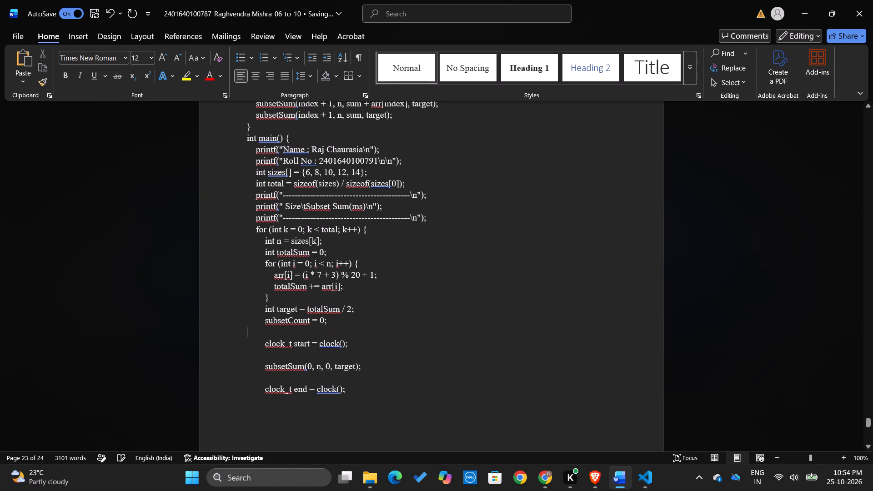
key(ctrl+BackSpace)
click(275, 345)
key(ctrl+BackSpace)
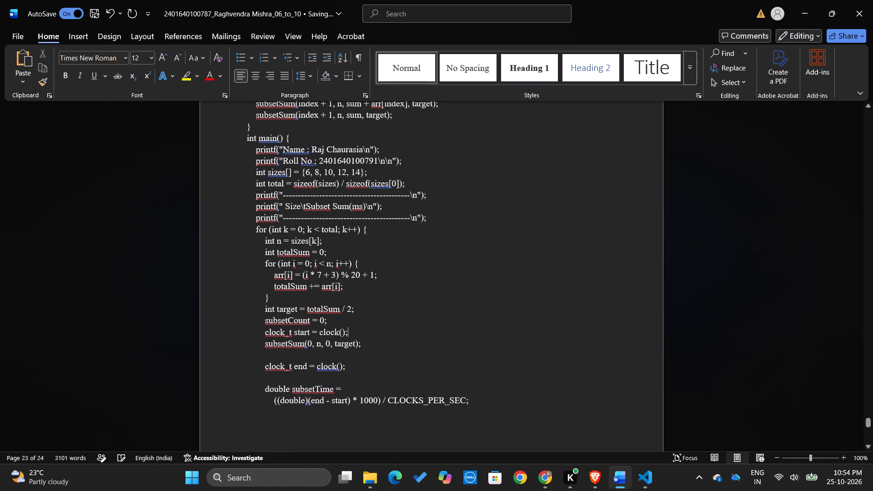
click(273, 356)
key(ctrl+BackSpace)
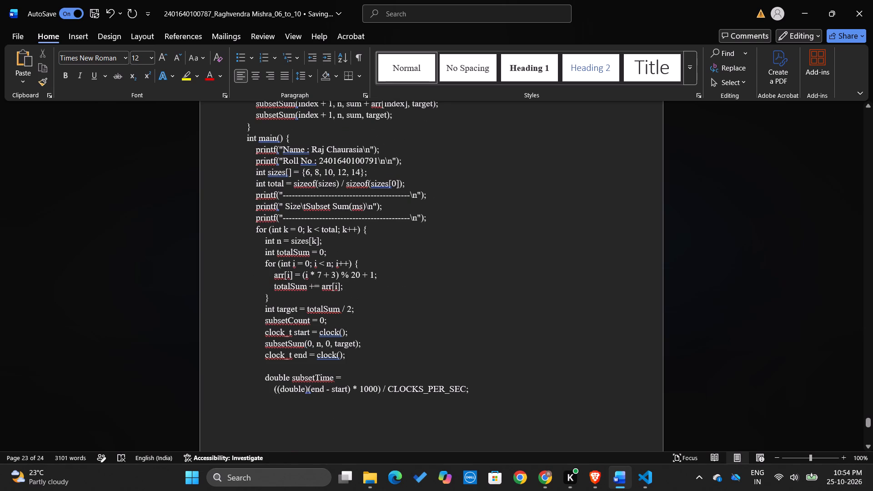
click(274, 366)
key(ctrl+BackSpace)
scroll(274, 366, down, 1)
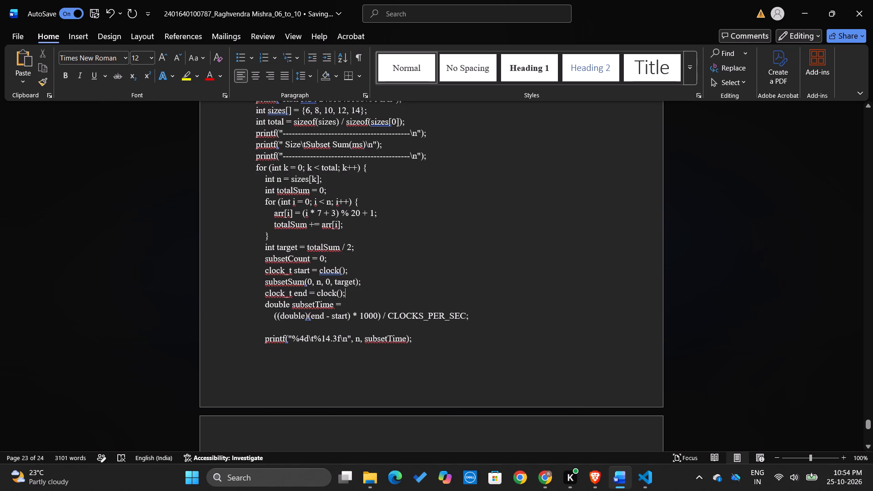
click(288, 329)
key(ctrl+BackSpace)
Delete the indentation and the blank line before the final dashed printf line, keeping it on its own line after the loop's closing brace.
scroll(288, 329, down, 1)
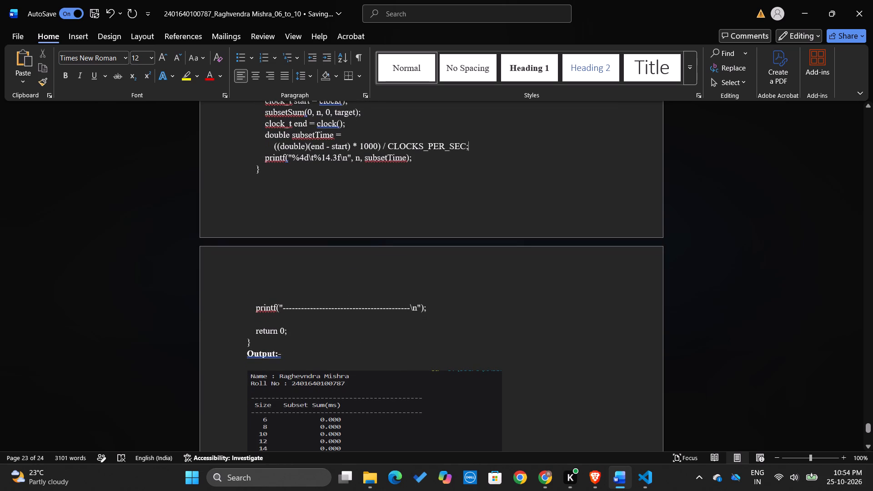
click(254, 307)
key(ctrl+BackSpace)
key(ctrl+BackSpace)
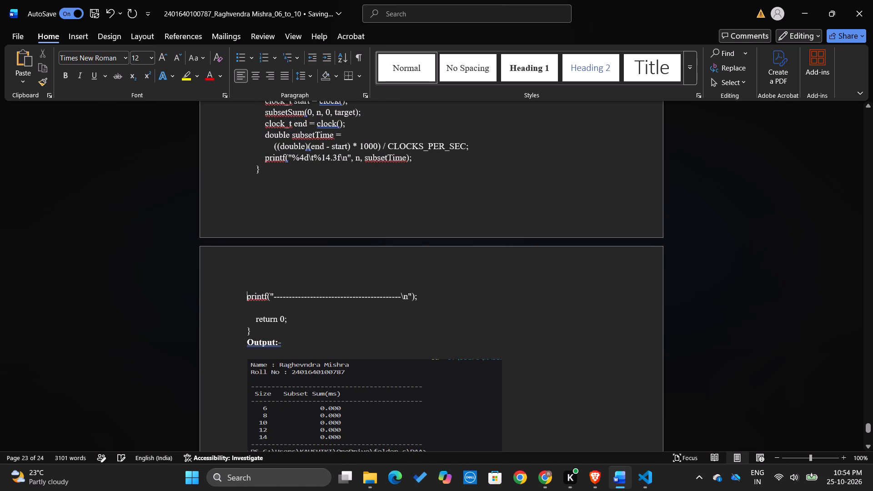
key(ctrl+BackSpace)
key(Return)
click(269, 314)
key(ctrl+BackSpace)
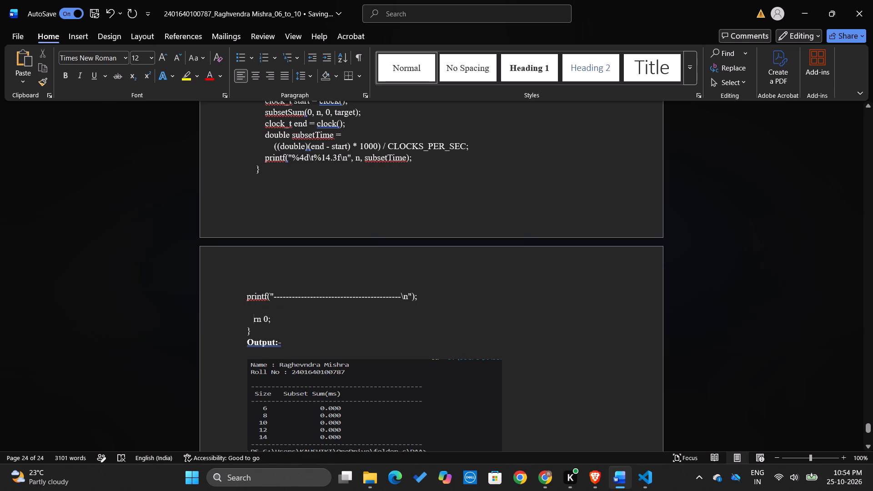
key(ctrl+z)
Remove the blank line between the final dashed printf line and return 0.
click(253, 309)
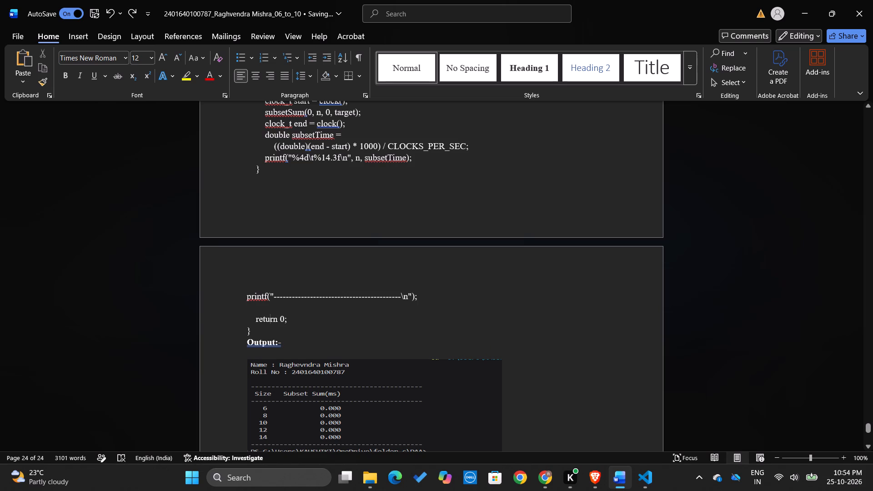
key(ctrl+BackSpace)
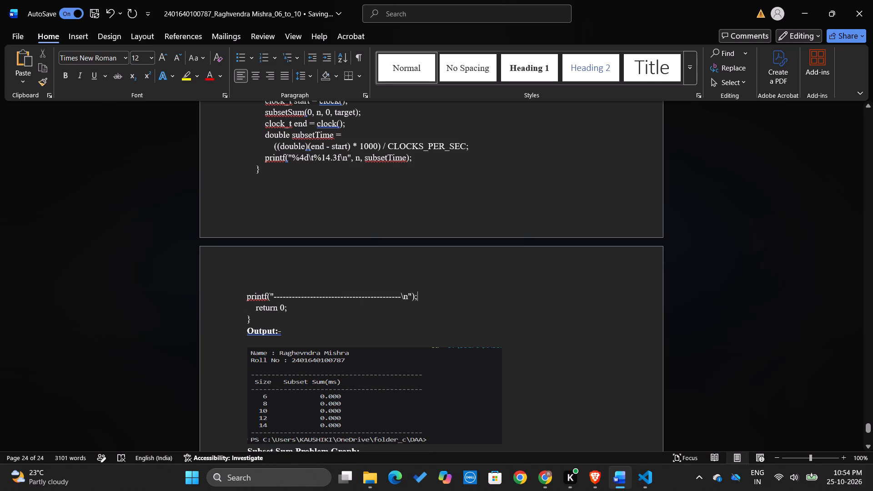
Insert a blank line between the code's final closing brace and the Output heading.
click(261, 324)
key(Return)
Copy the whole Subset Sum code of Experiment No. 10(II), from #include <stdio.h> to the final closing brace.
scroll(261, 324, down, 1)
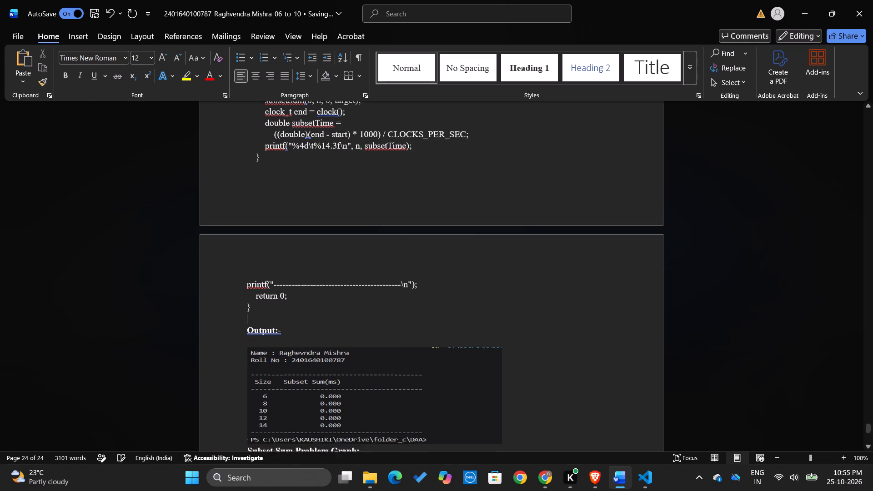
scroll(261, 324, down, 1)
scroll(307, 266, up, 1)
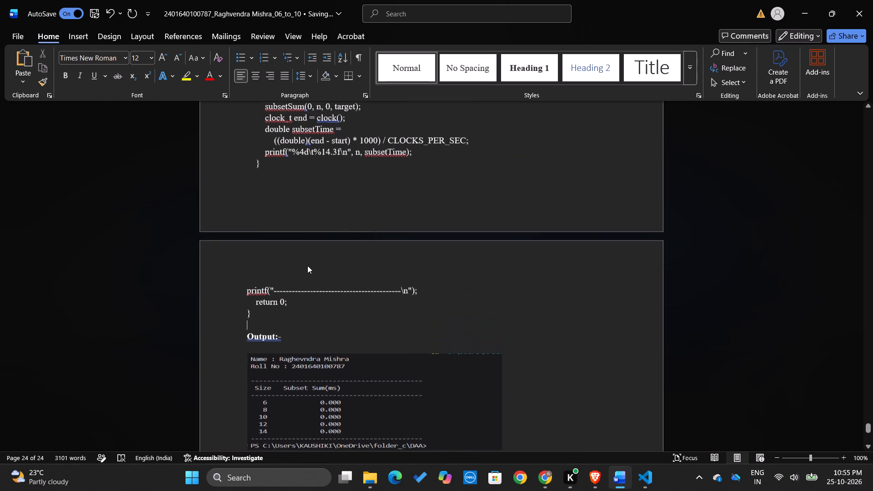
drag(252, 314, 246, 178)
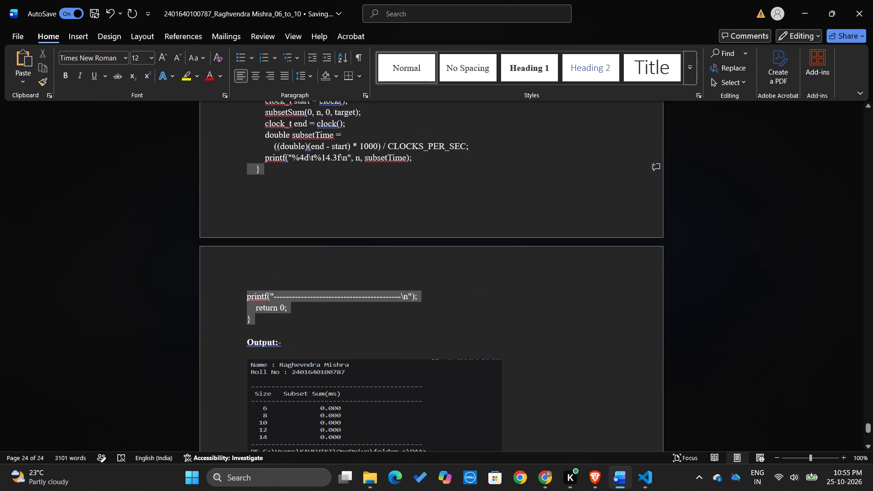
drag(246, 178, 264, 90)
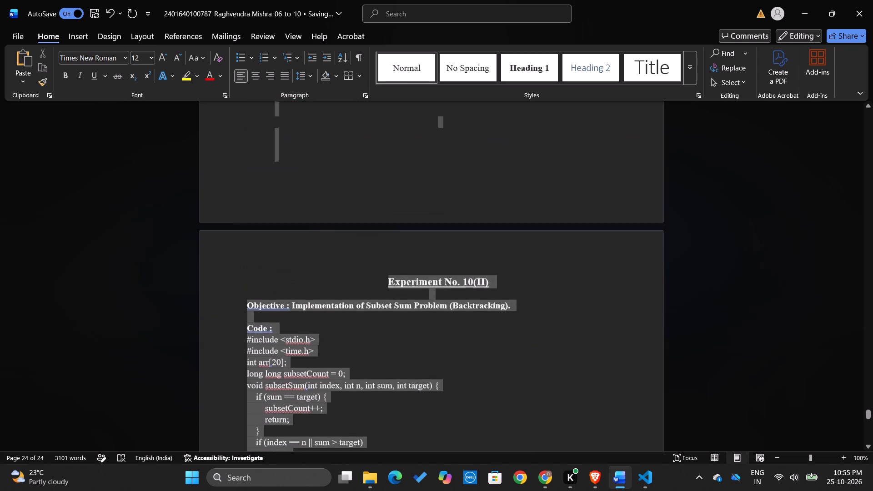
drag(264, 90, 243, 391)
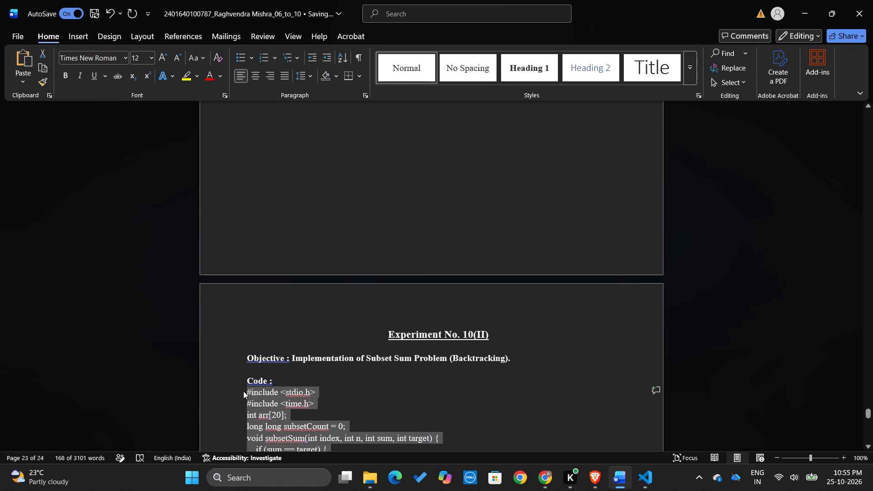
key(ctrl+c)
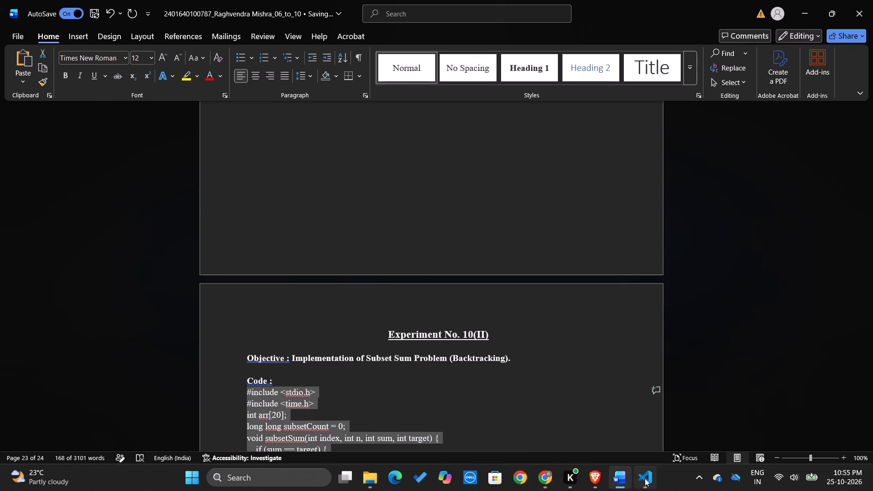
In Visual Studio Code, replace the entire contents of exp6.c with the copied Subset Sum code.
click(645, 478)
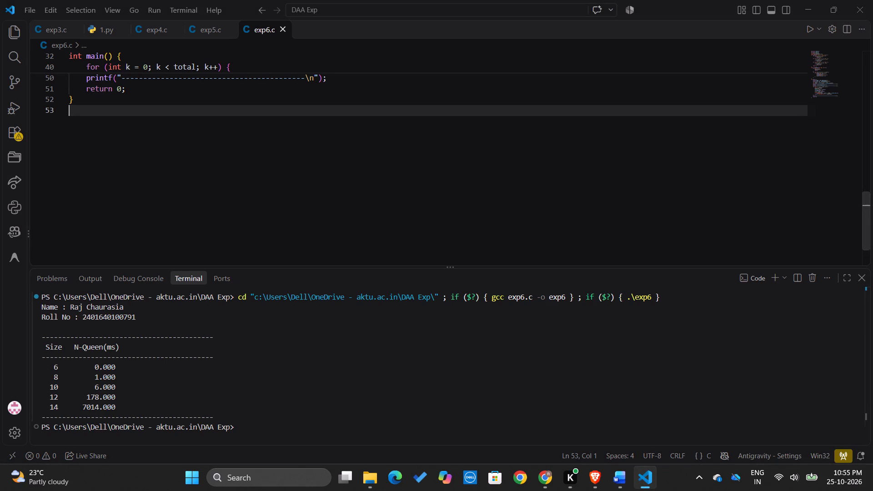
click(812, 286)
click(810, 276)
scroll(611, 215, up, 8)
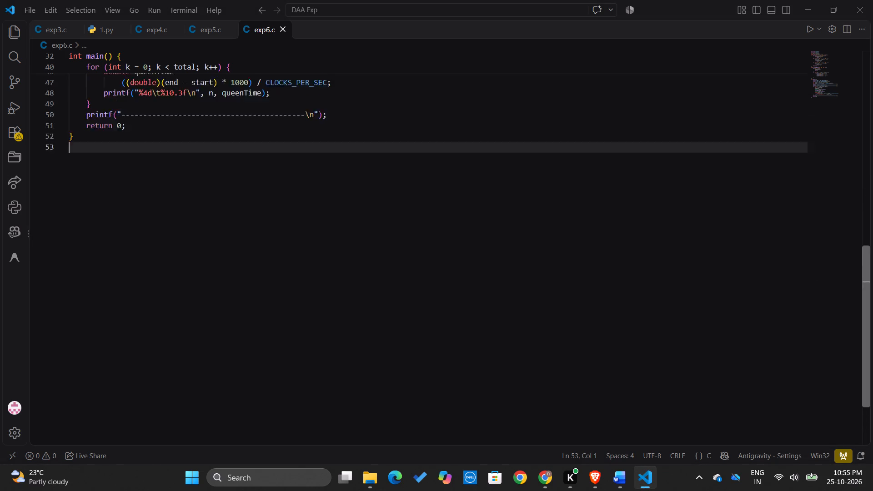
scroll(611, 215, up, 3)
key(ctrl+a)
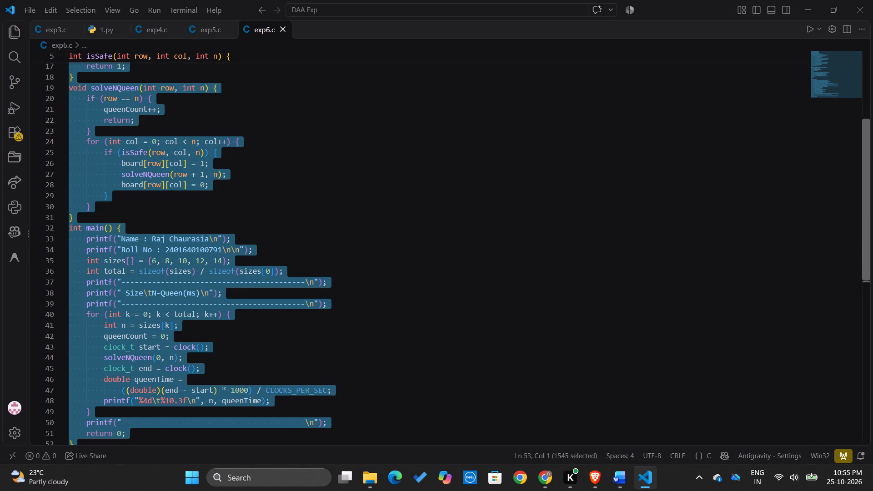
key(ctrl+v)
scroll(611, 215, up, 13)
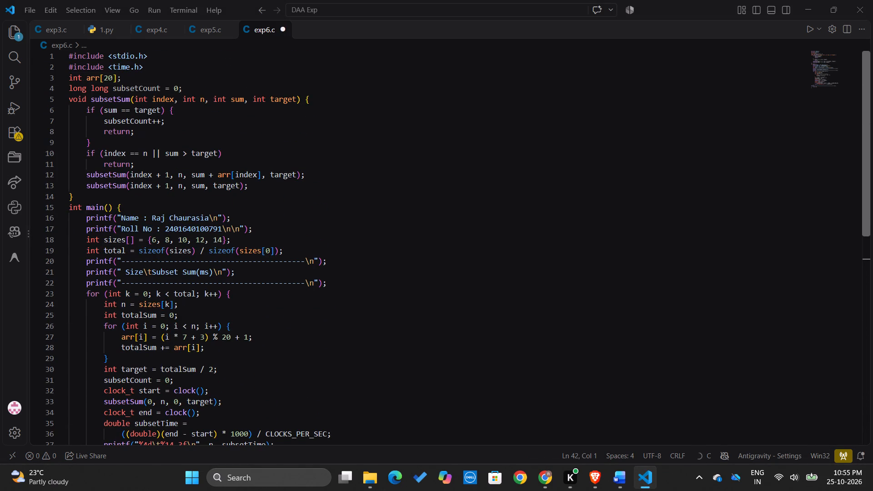
Run exp6.c, repeating the run several times to compare the Subset Sum timings.
click(809, 28)
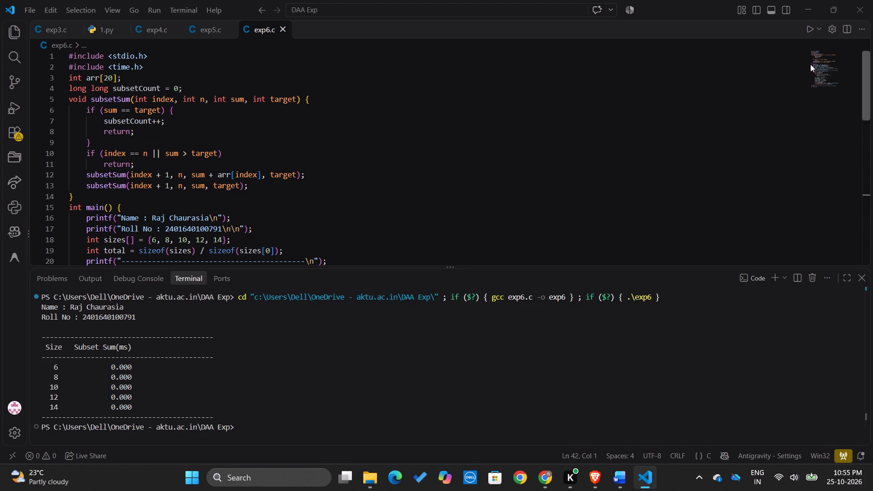
click(808, 32)
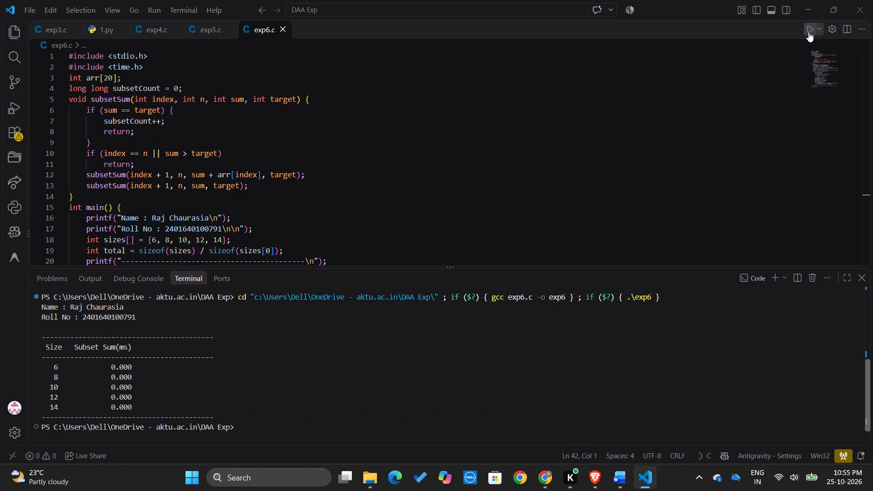
click(808, 32)
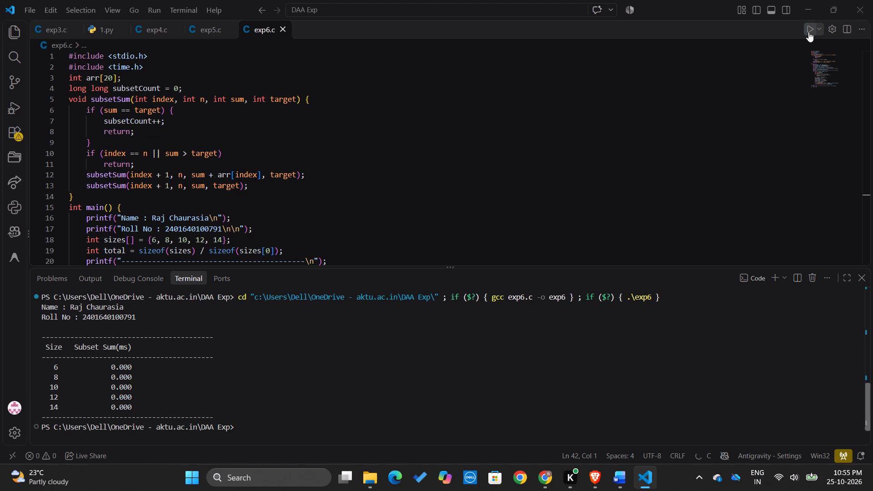
click(808, 32)
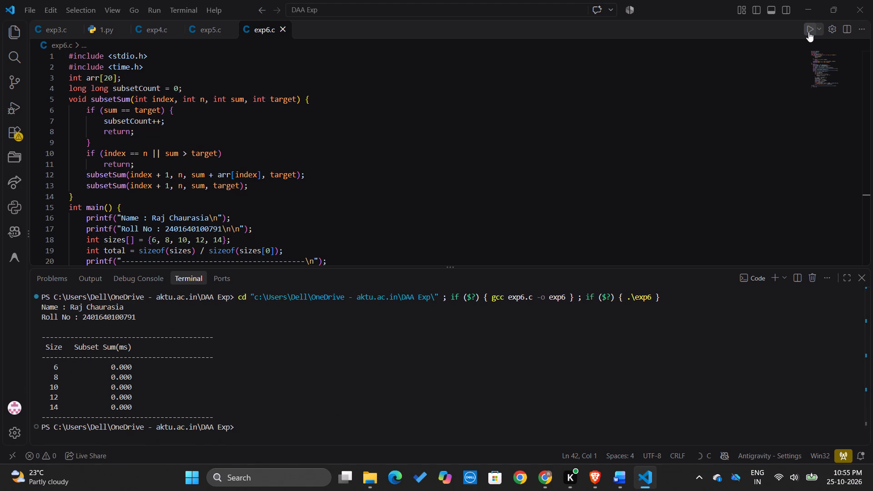
Capture a screenshot of the terminal output from the Name line down to the last prompt.
key(Print)
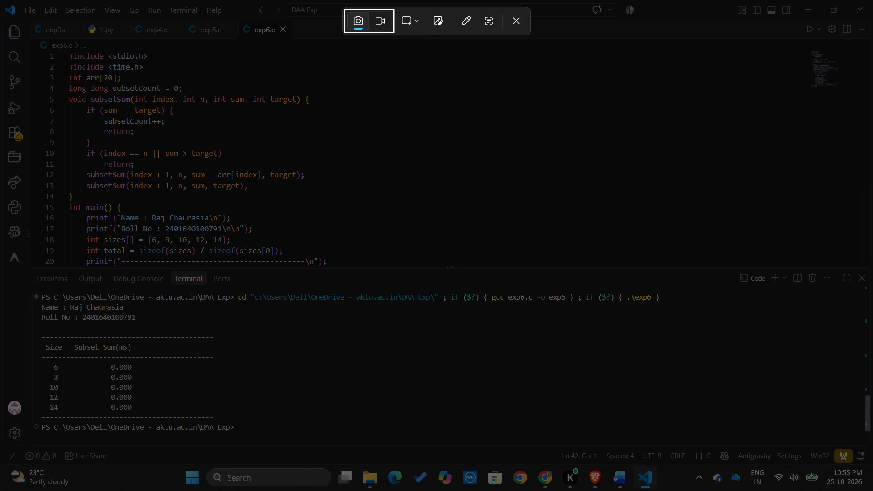
drag(36, 302, 265, 435)
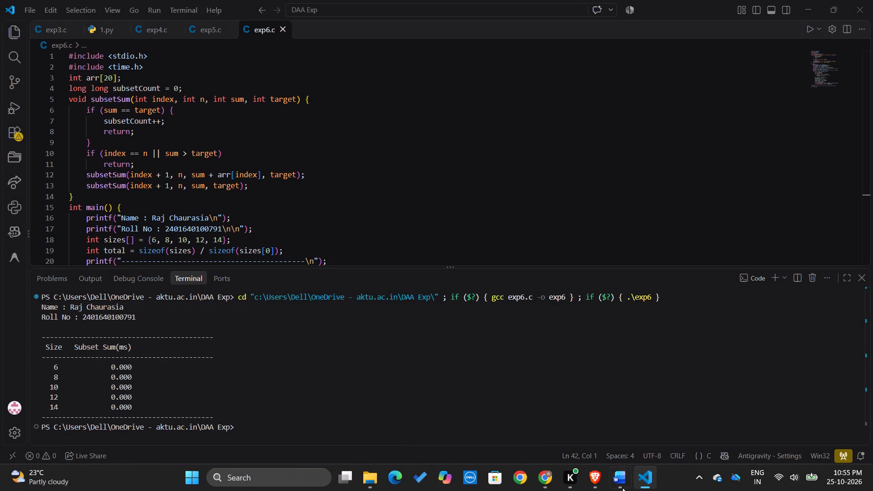
In the Word document, replace the old output image under the Subset Sum Output heading with the captured screenshot.
click(613, 483)
scroll(478, 389, down, 3)
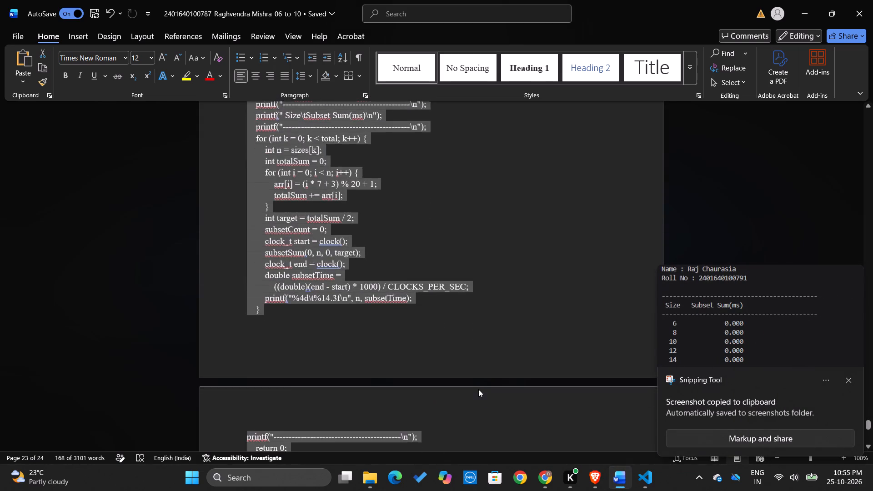
scroll(478, 389, down, 3)
scroll(478, 389, up, 3)
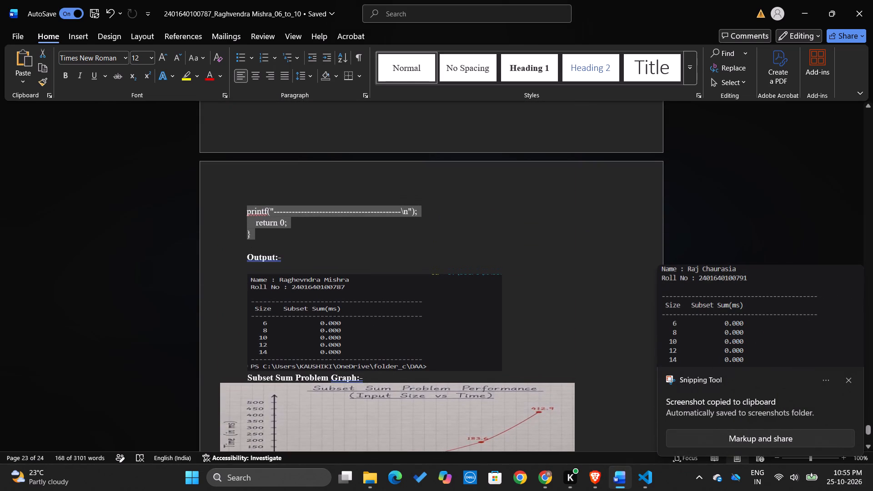
click(416, 326)
key(Delete)
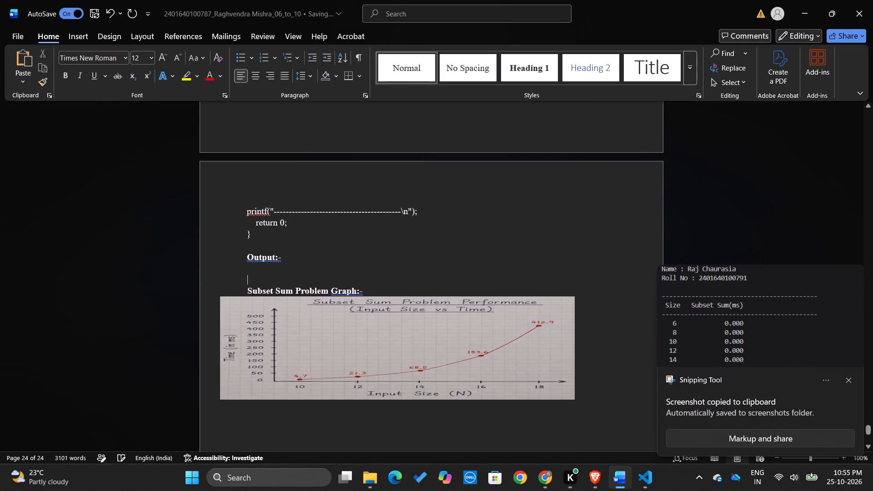
key(ctrl+v)
Delete the Subset Sum performance graph image and its heading "Subset Sum Problem Graph:-" below the output.
scroll(389, 351, down, 1)
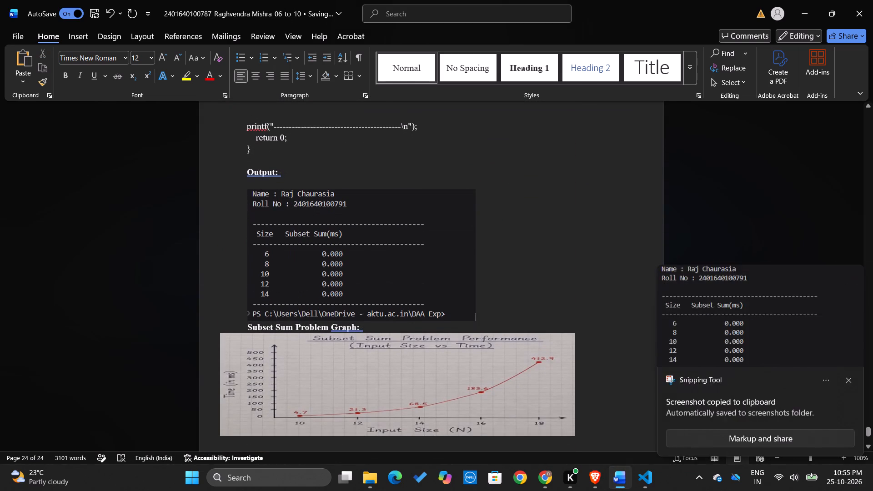
click(371, 359)
key(Delete)
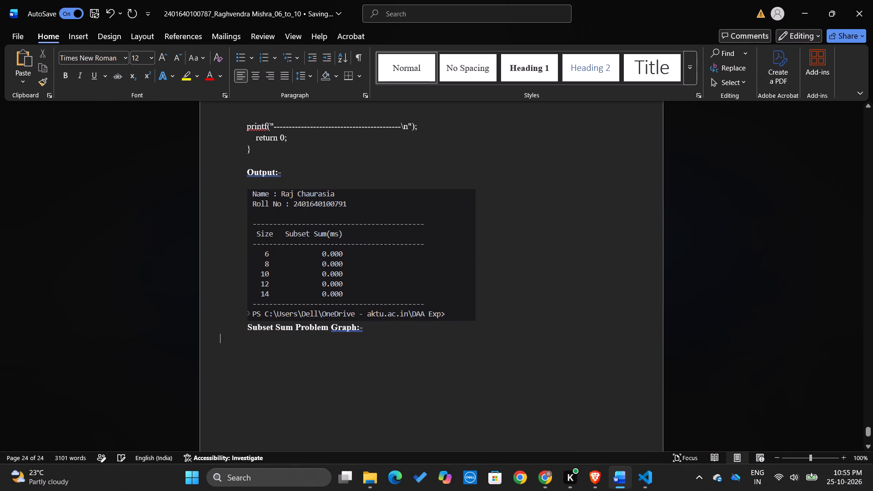
drag(368, 330, 246, 328)
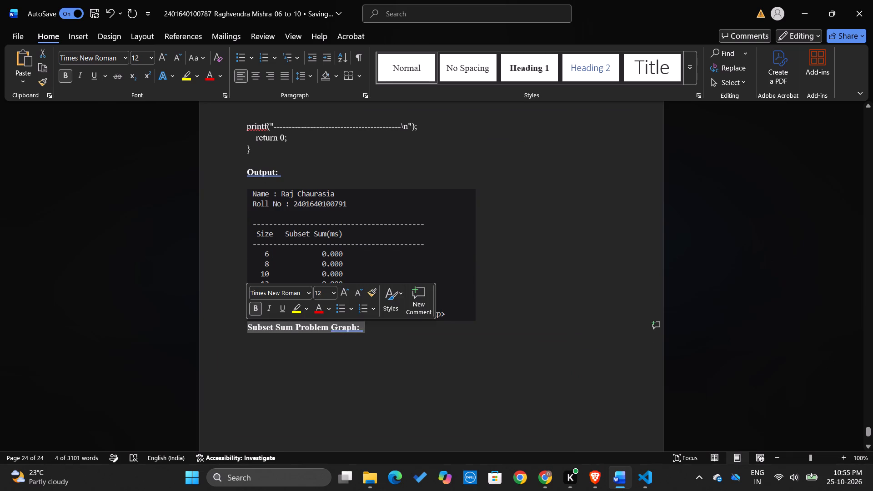
key(Delete)
Review the document from its last page back to Experiment No. 6(I) at the start.
scroll(246, 328, down, 2)
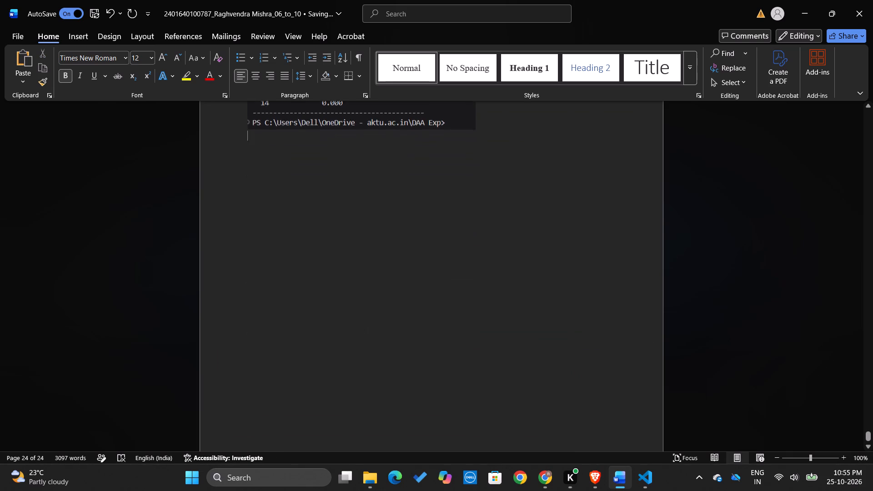
scroll(246, 328, down, 4)
scroll(246, 328, up, 3)
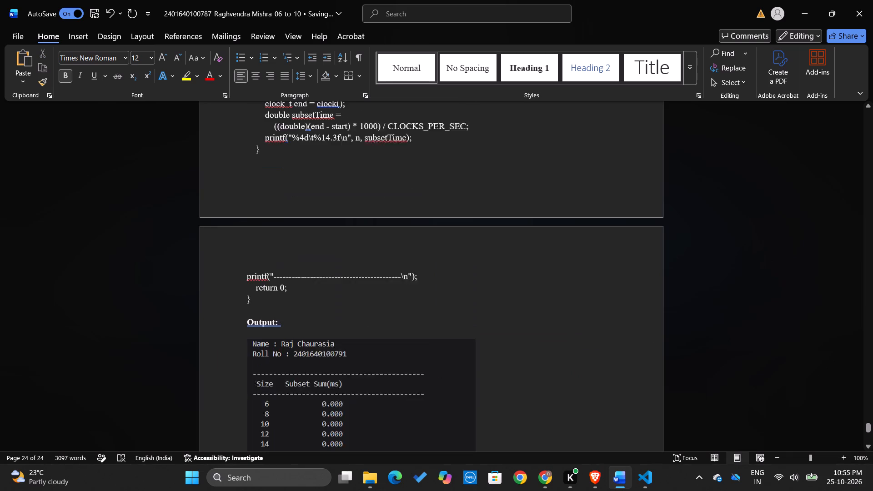
scroll(246, 328, up, 6)
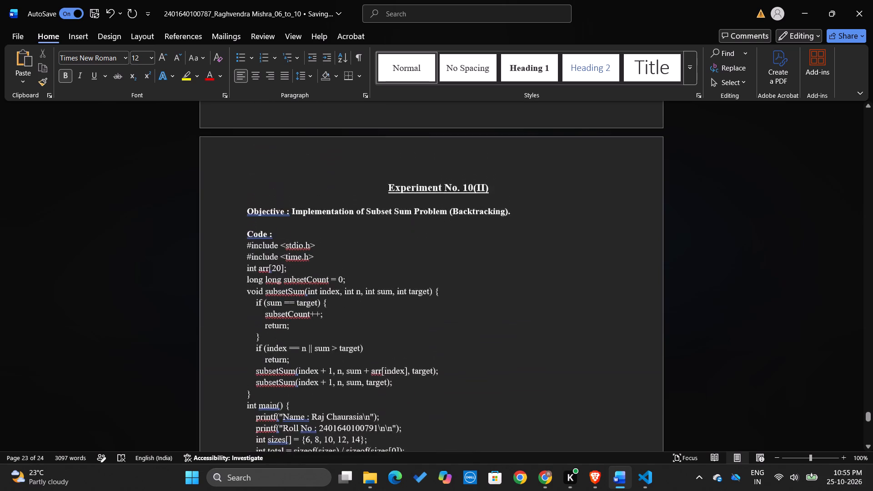
scroll(246, 328, up, 6)
scroll(246, 328, up, 20)
scroll(246, 328, up, 20)
scroll(246, 328, up, 20)
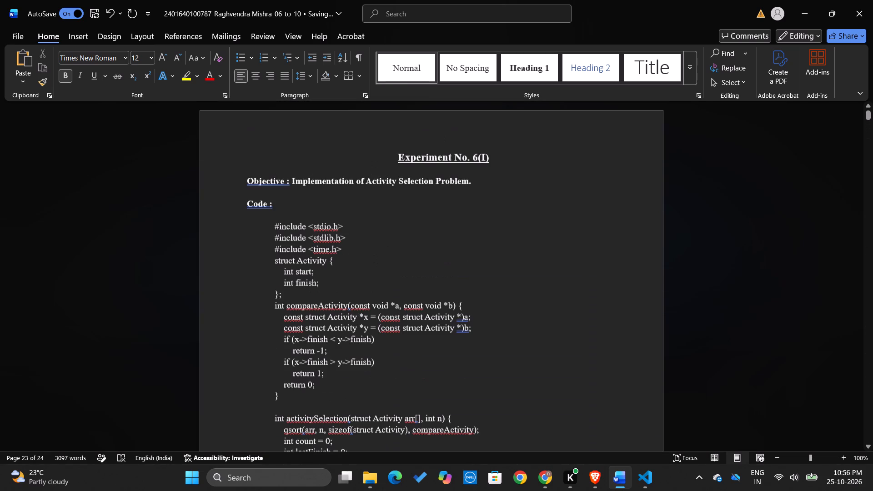
scroll(246, 328, up, 2)
Start exporting the document as a PDF/XPS file.
click(12, 37)
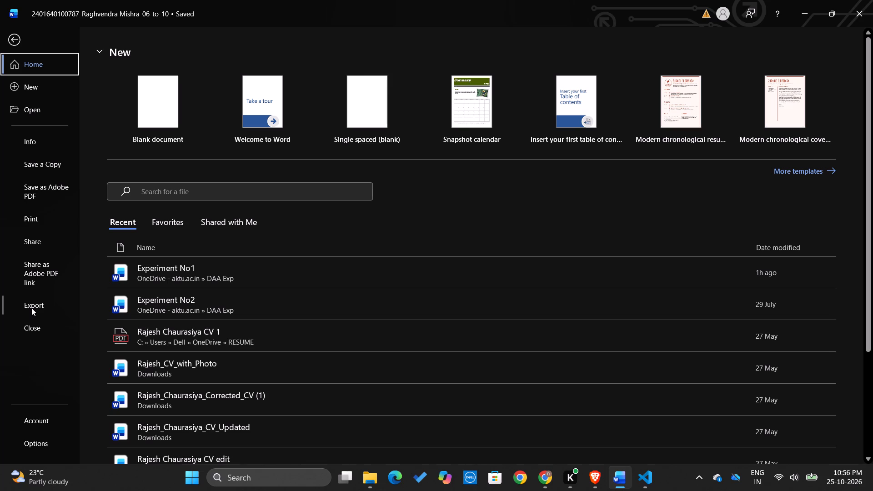
click(31, 308)
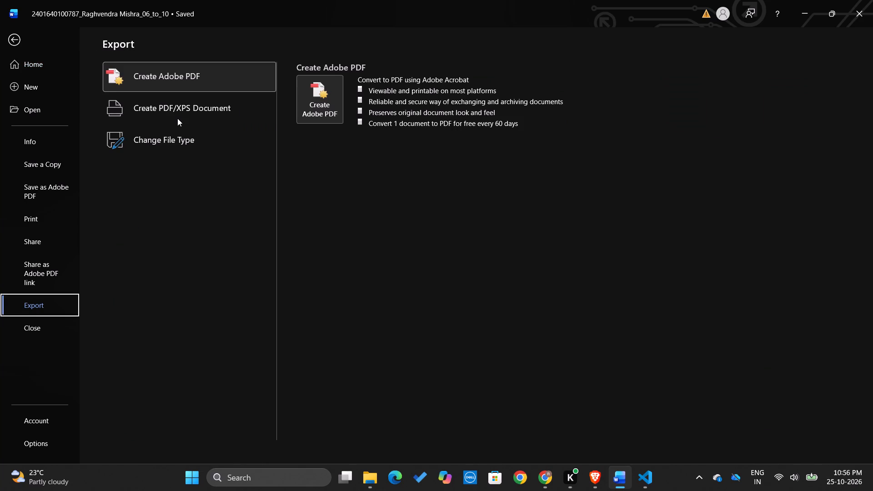
click(177, 118)
click(324, 152)
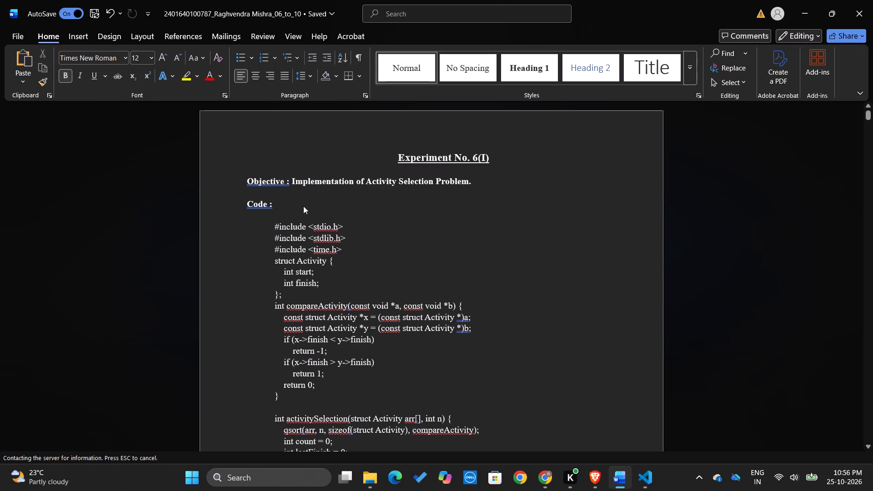
Check the YouTube window in Brave, and minimize it again.
click(593, 475)
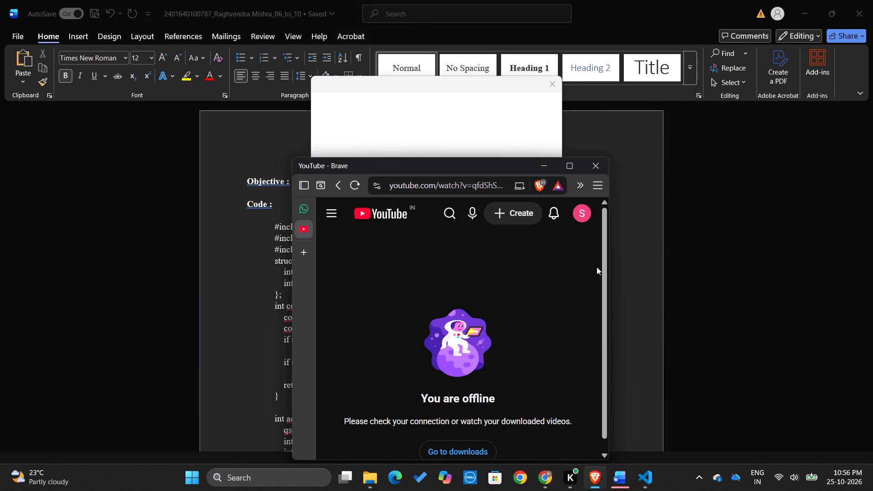
click(546, 163)
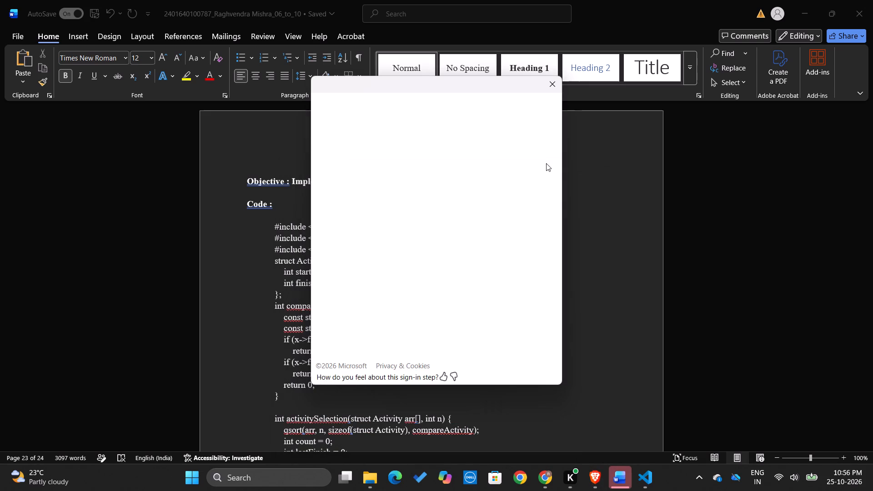
Dismiss the Microsoft sign-in prompt and publish the document as a PDF in the OneDrive DAA Exp folder, keeping the proposed file name.
click(549, 83)
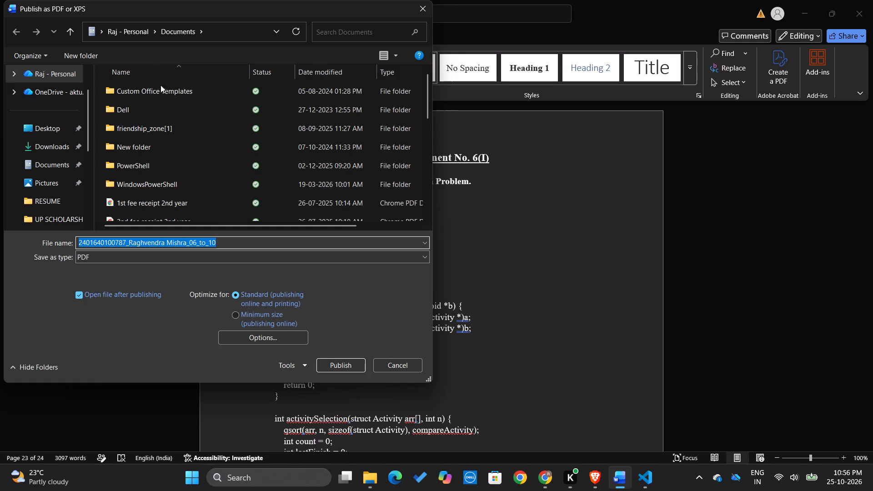
click(61, 88)
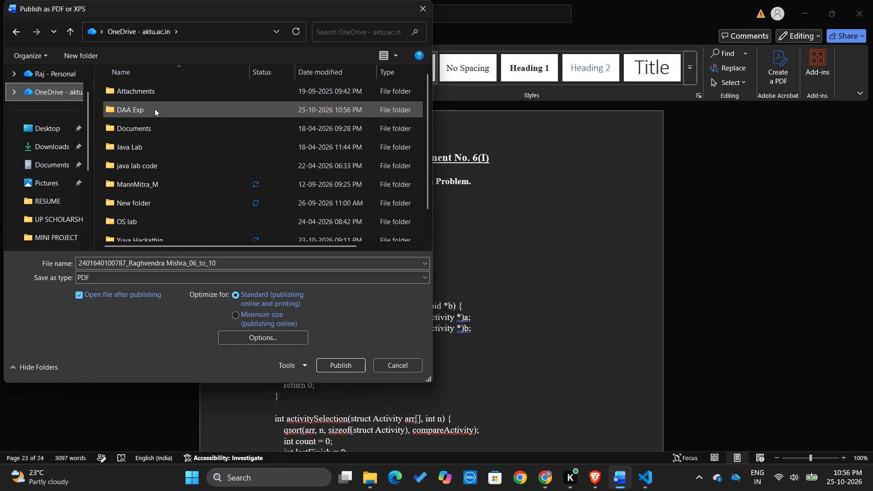
double_click(155, 109)
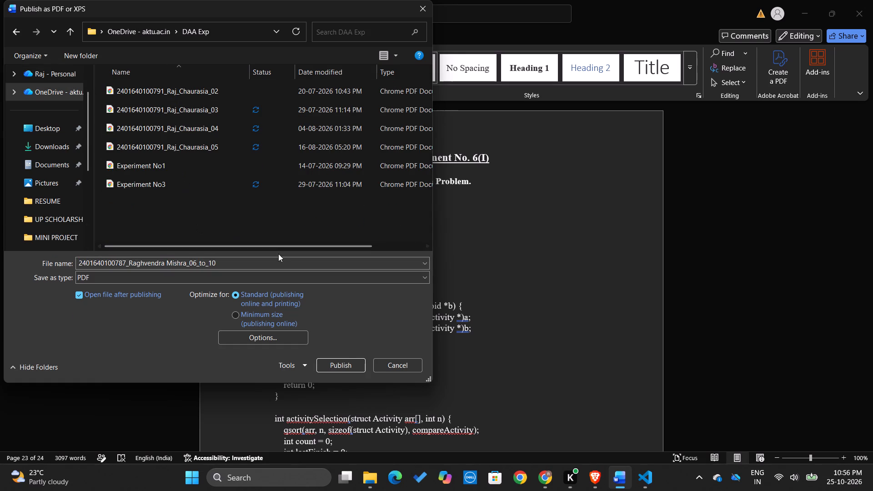
click(346, 361)
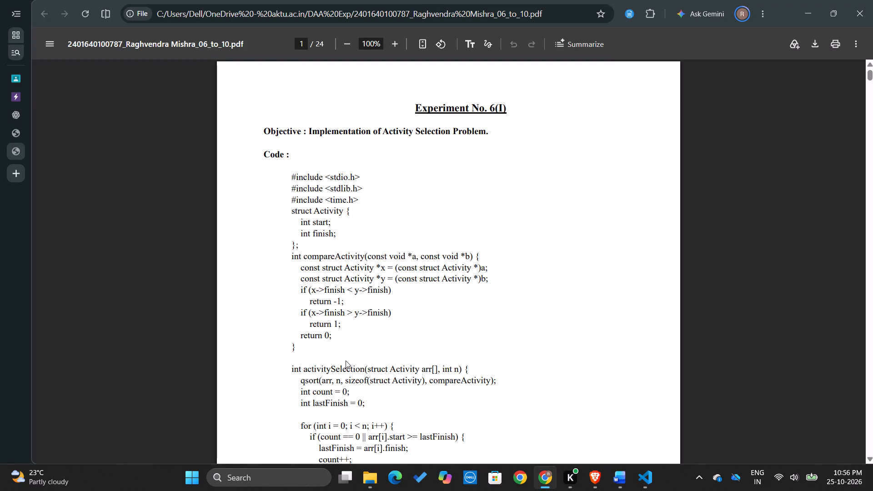
Examine the Experiment No. 6(I) pages of the exported PDF, checking the Activity Selection code and the placement of its output screenshot.
scroll(431, 245, up, 2)
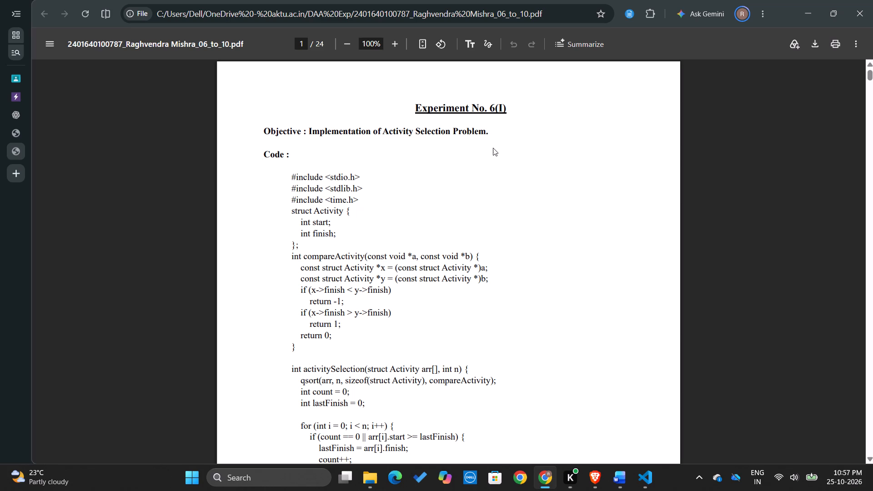
scroll(493, 148, down, 2)
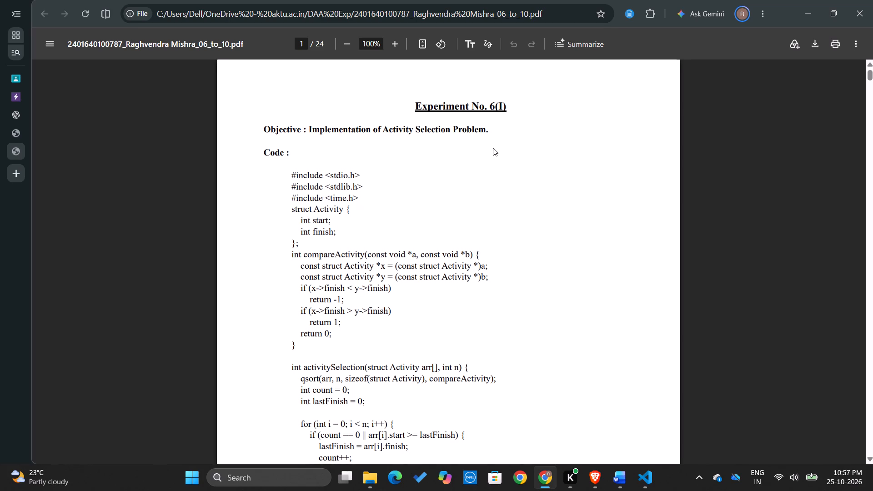
scroll(493, 148, down, 2)
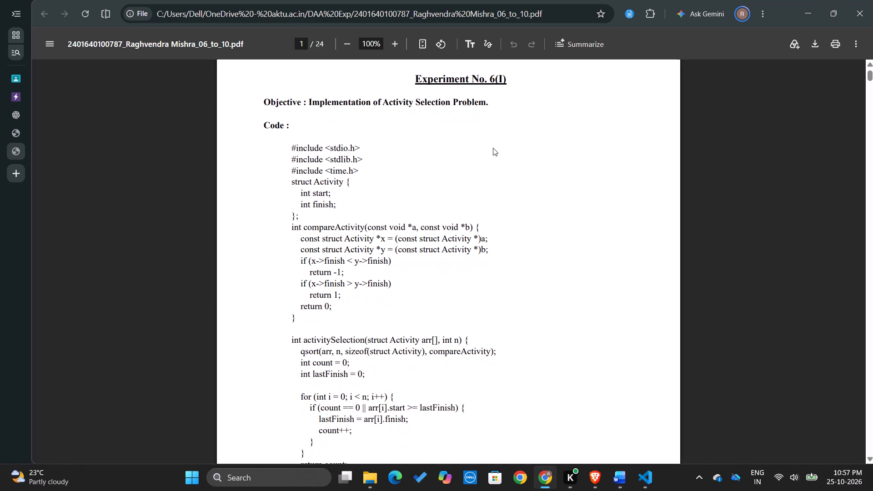
scroll(493, 148, down, 3)
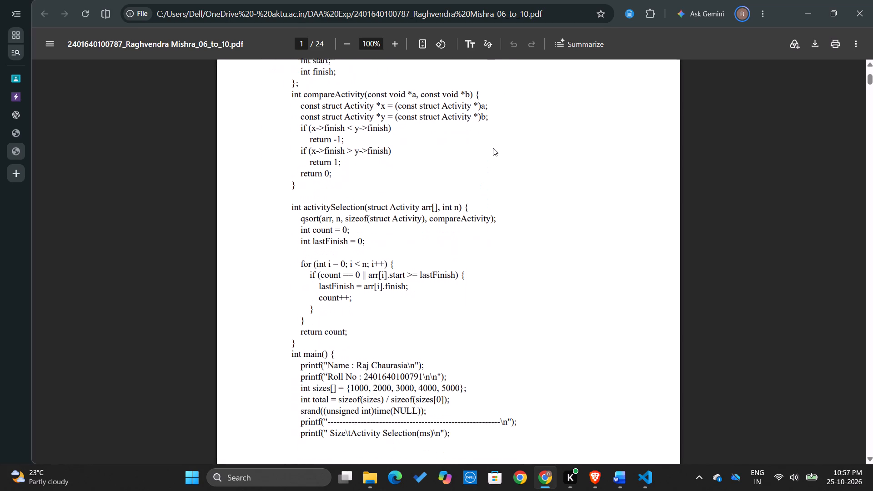
scroll(493, 148, down, 3)
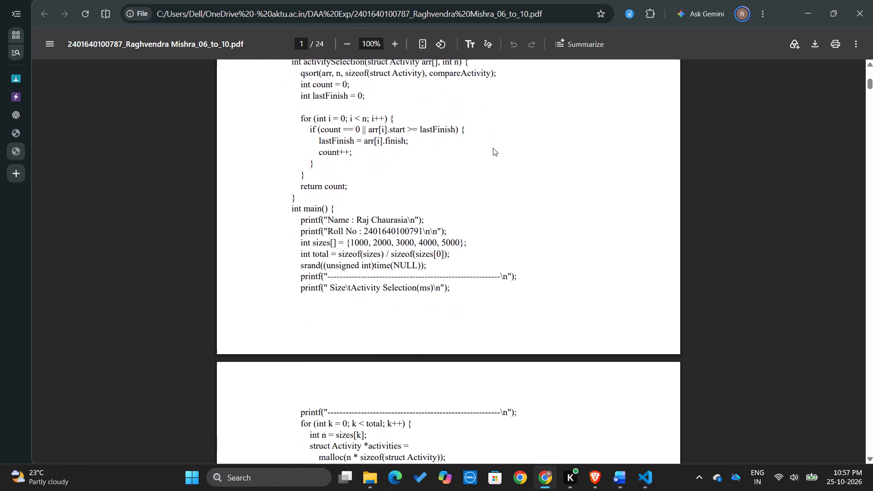
scroll(493, 148, down, 4)
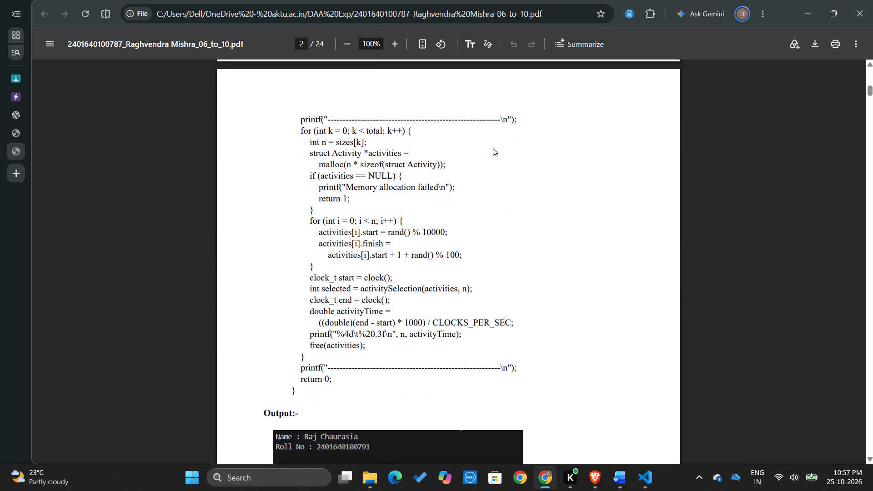
scroll(493, 148, down, 3)
scroll(493, 148, up, 1)
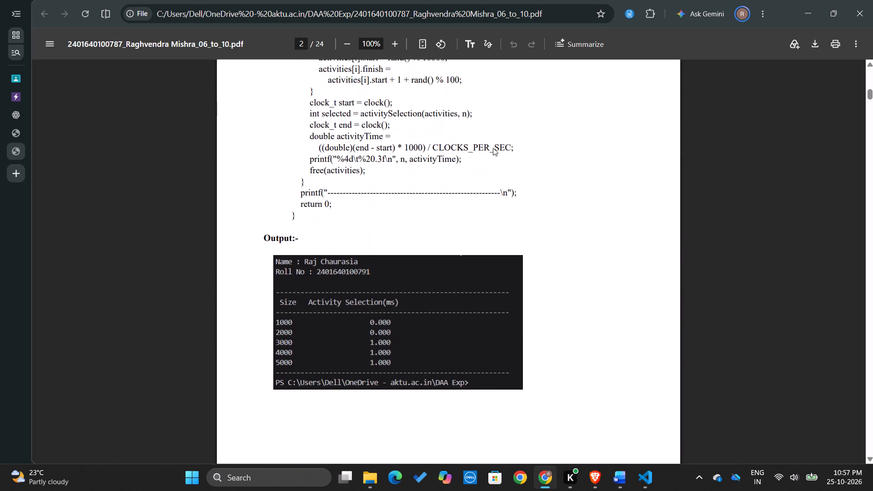
scroll(493, 148, up, 6)
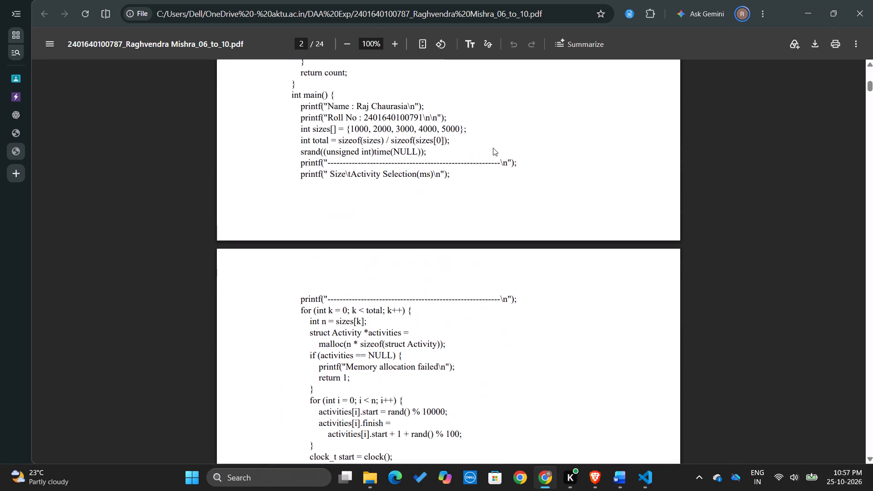
scroll(493, 148, up, 1)
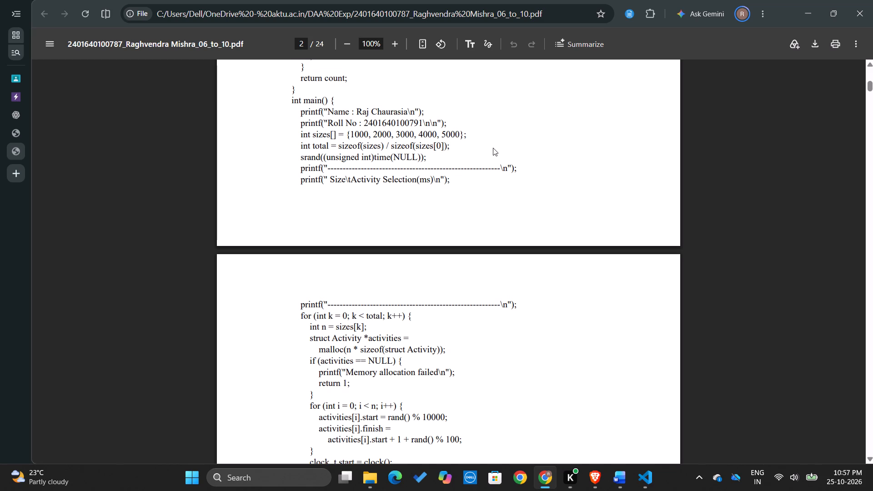
scroll(493, 148, up, 1)
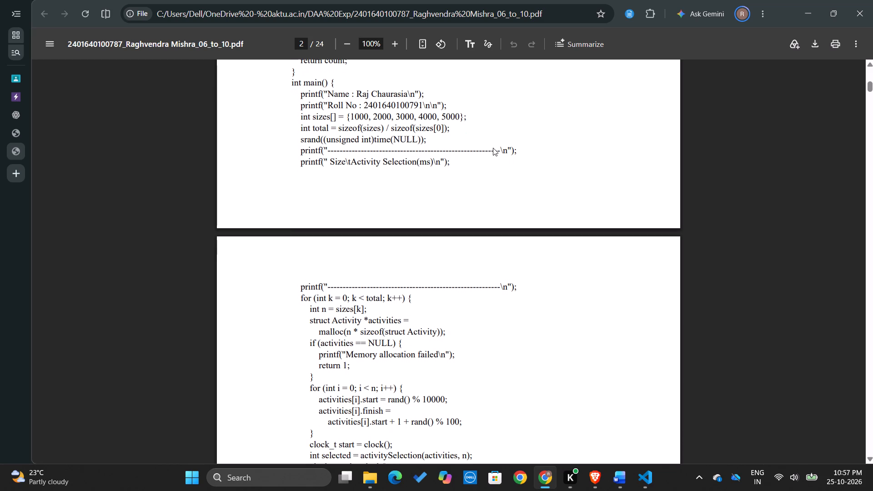
scroll(493, 148, up, 1)
scroll(493, 148, down, 1)
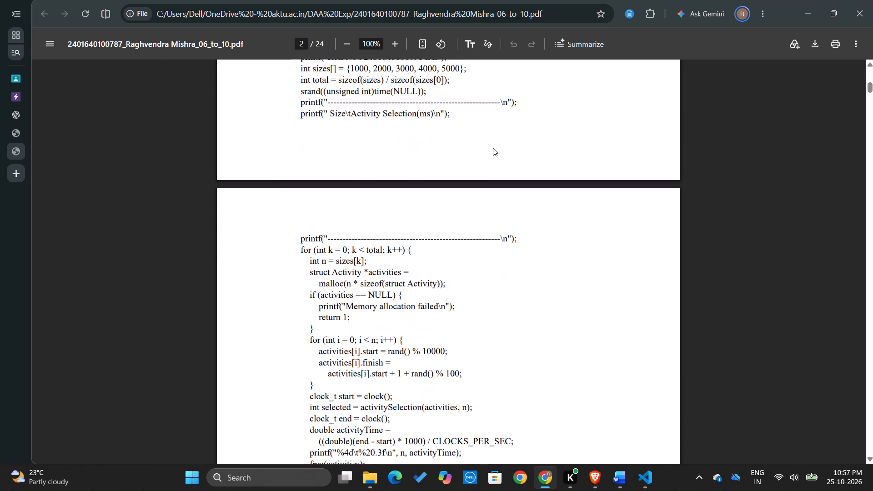
scroll(493, 148, down, 3)
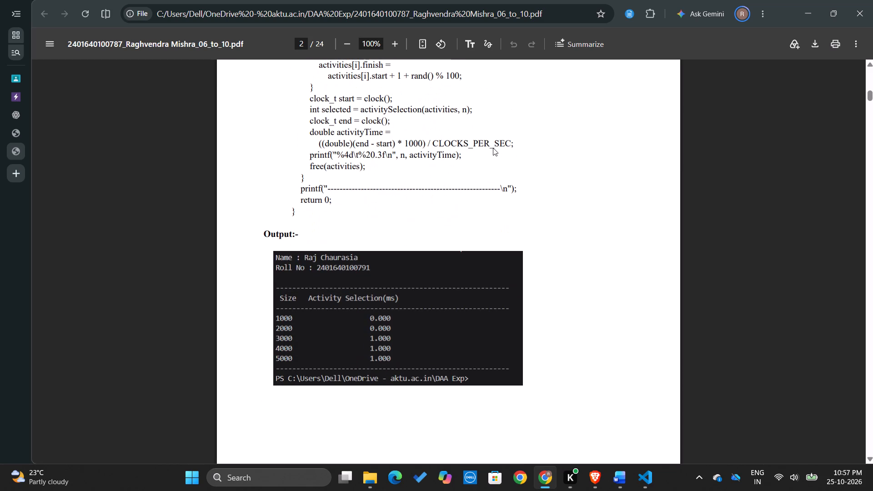
scroll(493, 148, down, 2)
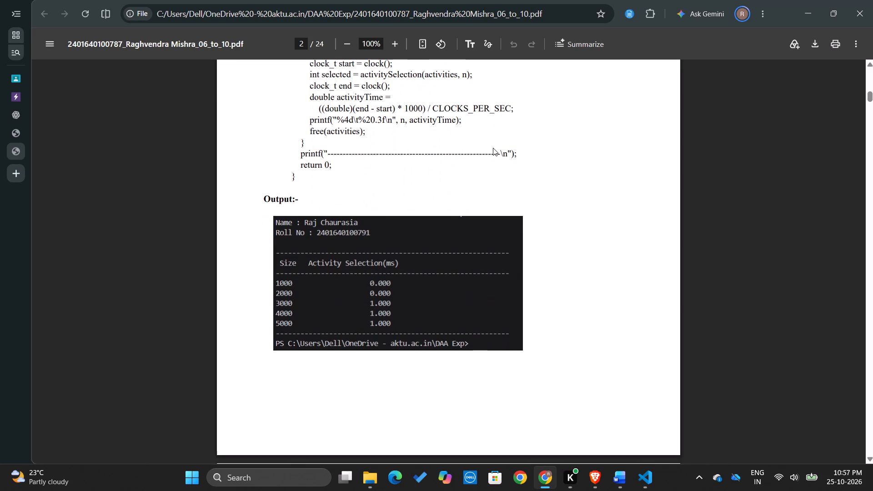
Examine the Experiment No. 6(II) pages of the PDF, checking the greedy Knapsack code and its output screenshot.
scroll(493, 148, down, 7)
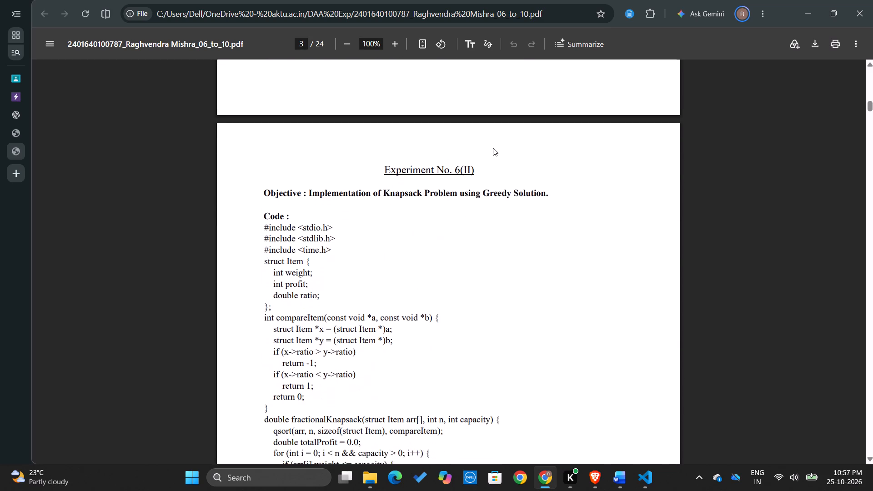
scroll(493, 148, down, 4)
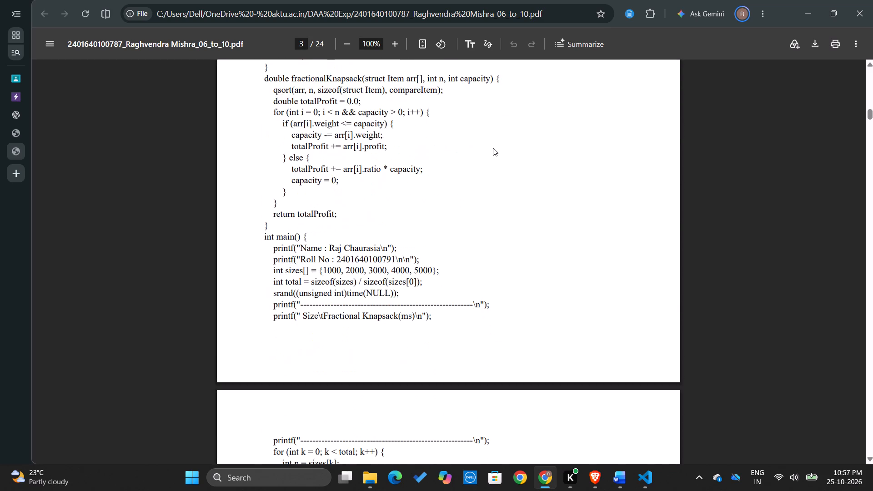
scroll(493, 148, down, 3)
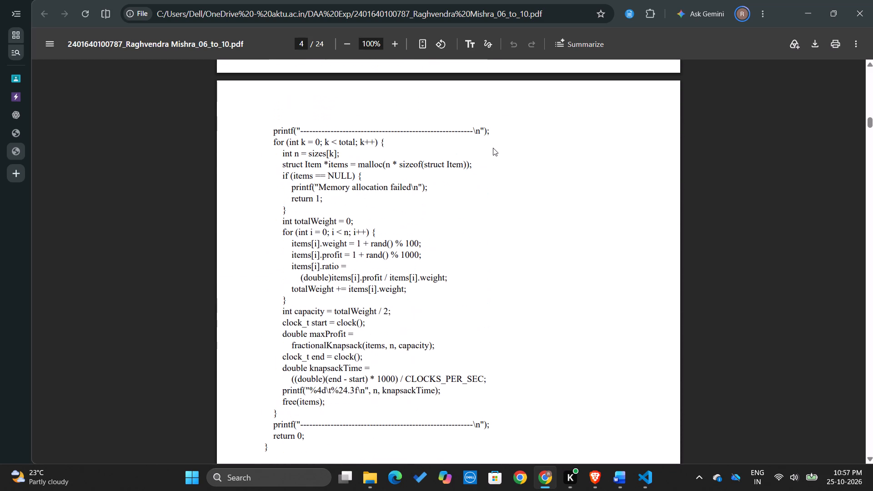
scroll(493, 148, down, 3)
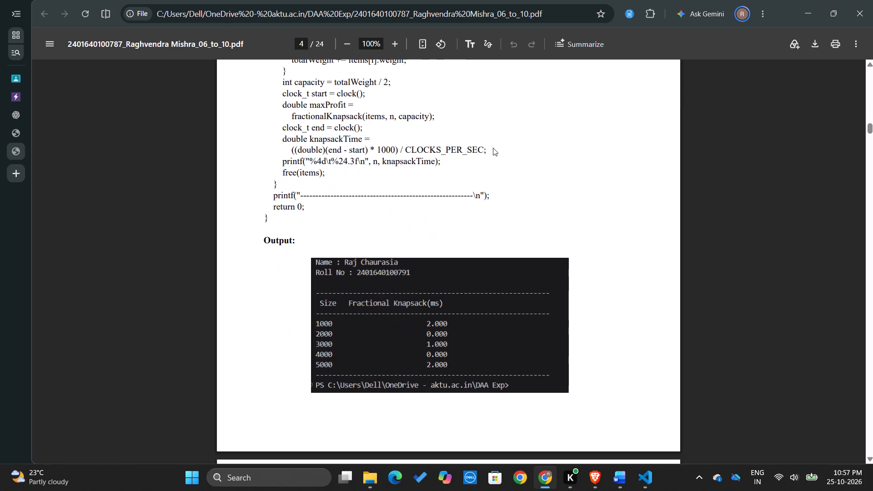
scroll(493, 148, down, 1)
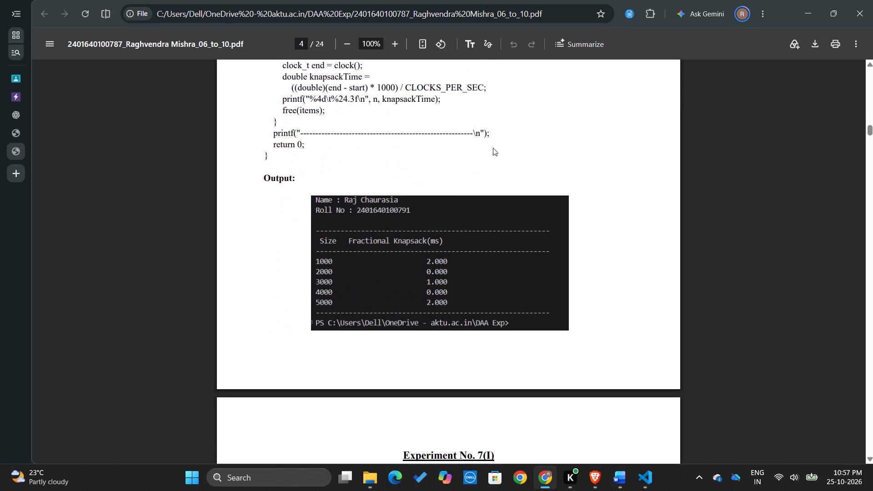
scroll(493, 148, down, 3)
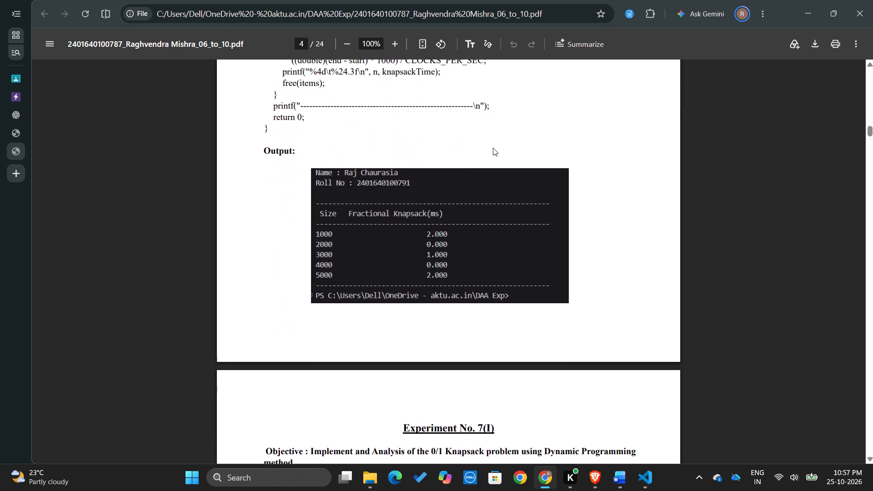
scroll(493, 148, up, 6)
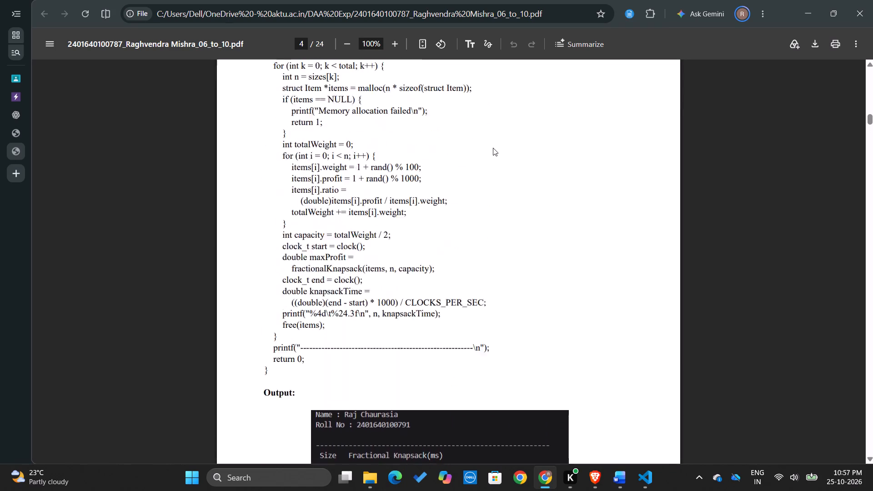
scroll(493, 148, up, 4)
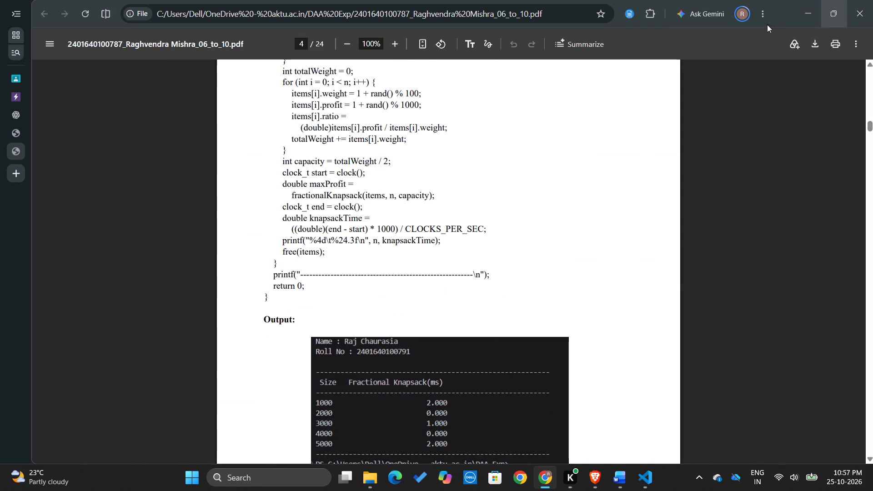
Close the browser tab showing the exported experiments 6 to 10 PDF.
click(15, 154)
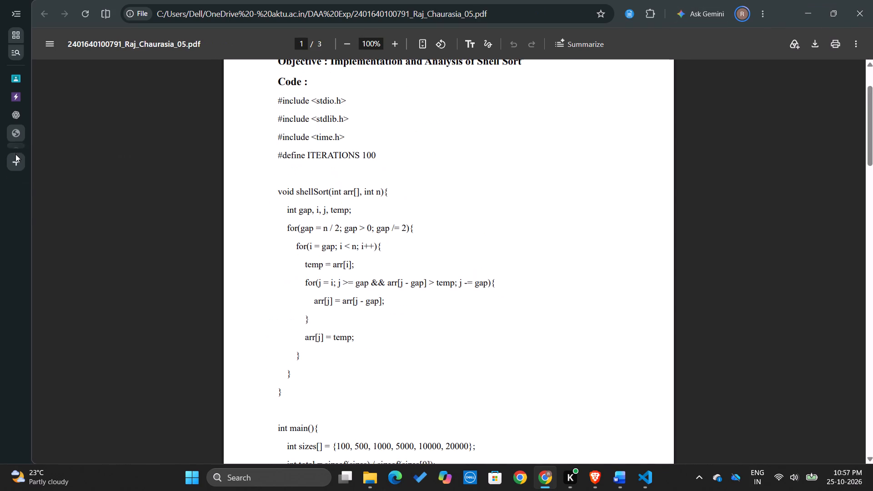
Switch to the Word document and centre the Activity Selection output screenshot of Experiment No. 6(I).
click(616, 477)
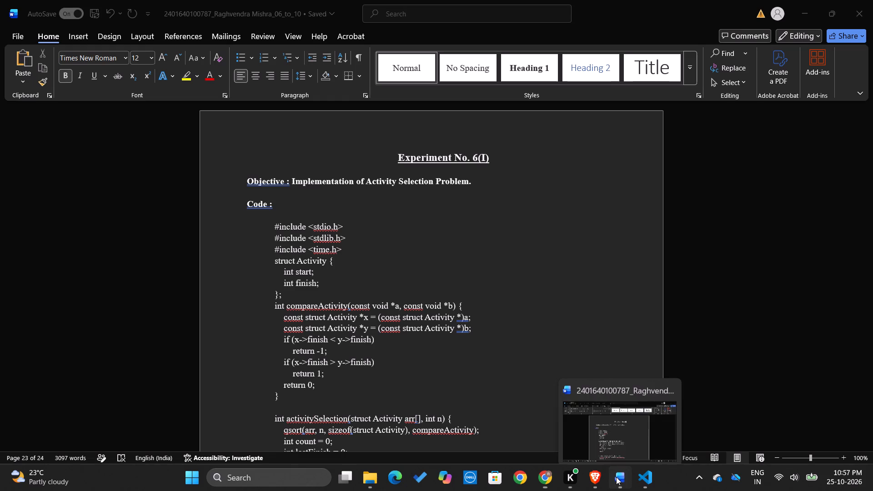
scroll(483, 321, down, 4)
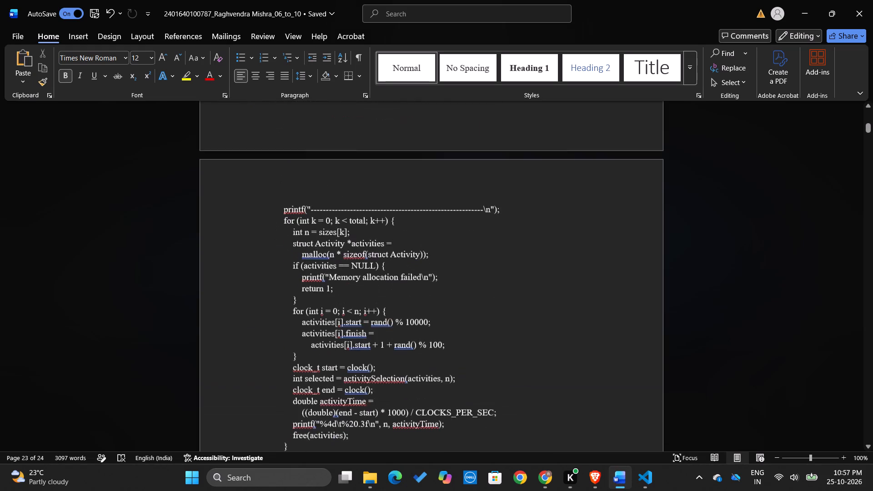
scroll(483, 321, down, 4)
click(421, 233)
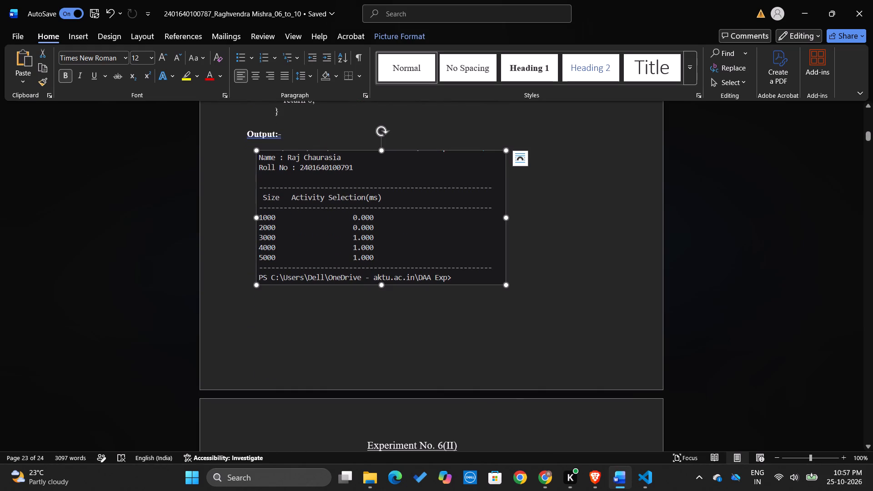
click(254, 78)
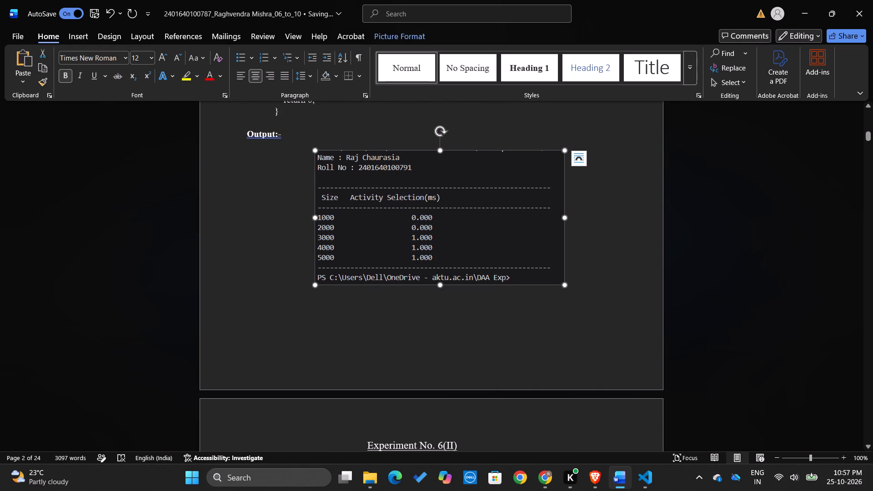
Apply centre alignment to the Fractional Knapsack output screenshot of Experiment No. 6(II) and deselect it.
scroll(334, 381, down, 6)
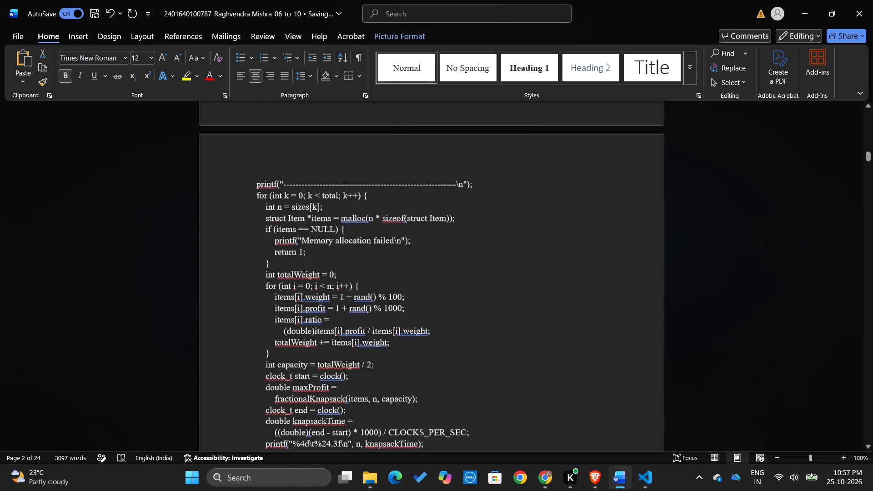
scroll(334, 381, down, 2)
drag(334, 381, 388, 178)
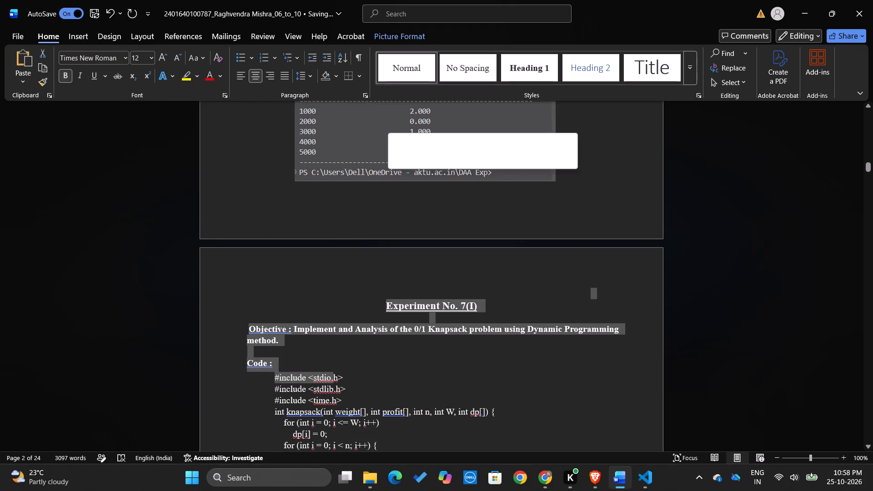
click(377, 211)
click(387, 142)
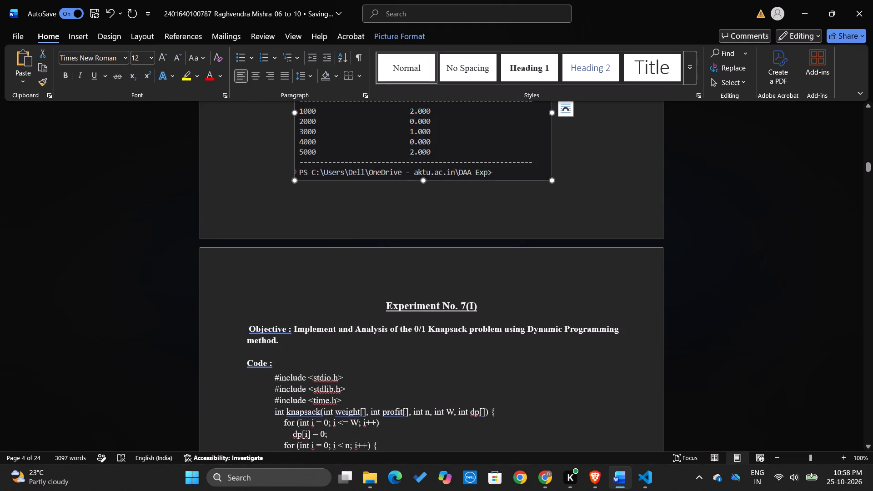
click(254, 80)
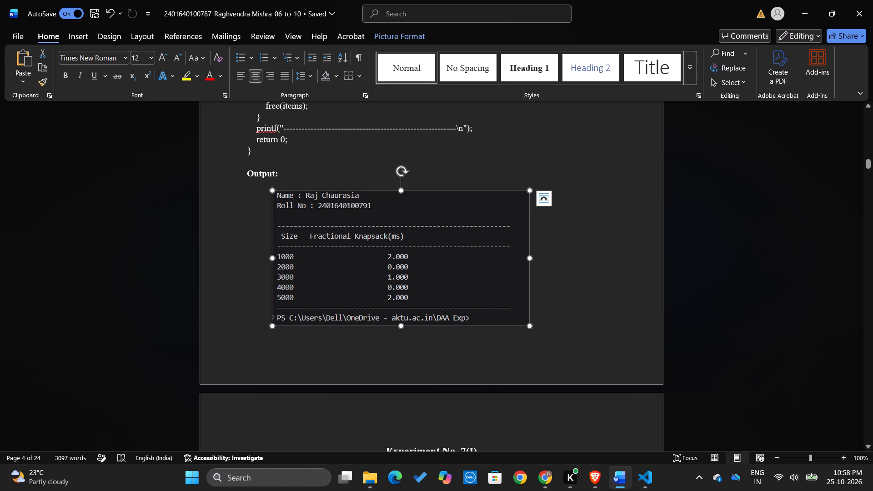
click(416, 369)
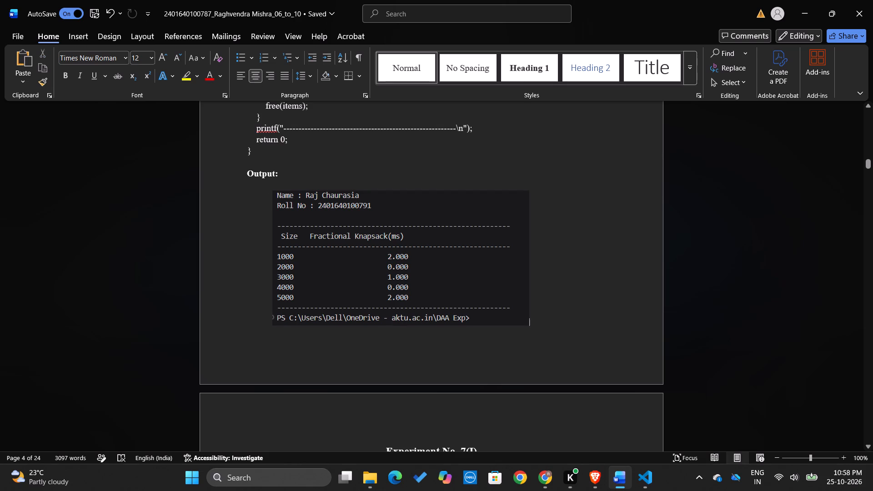
Centre the 0/1 Knapsack output screenshot of Experiment No. 7(I) on its page.
scroll(379, 344, down, 5)
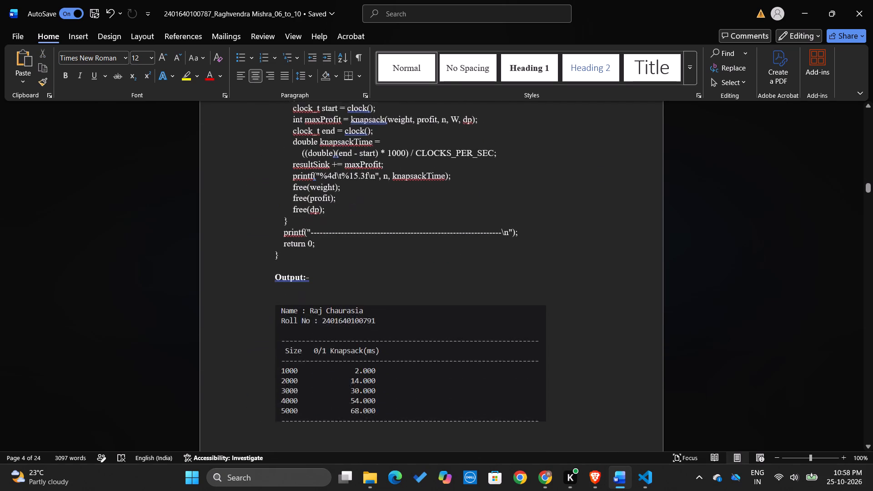
scroll(379, 344, down, 1)
click(386, 344)
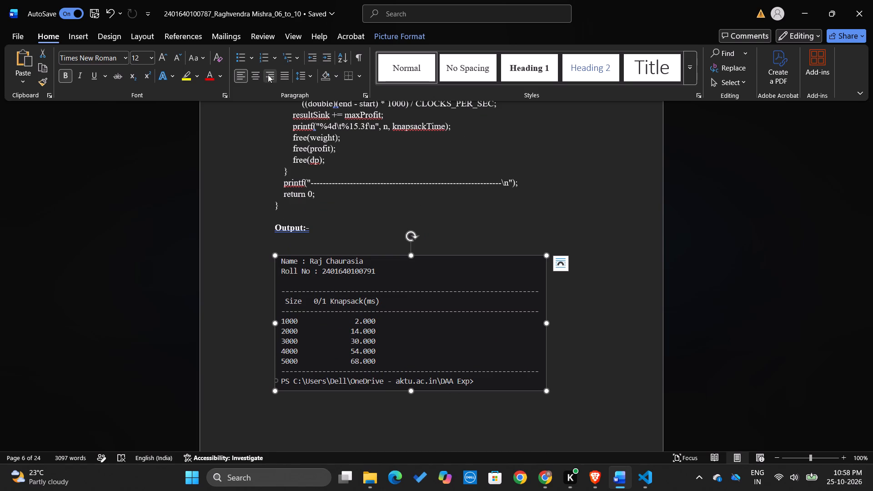
click(258, 76)
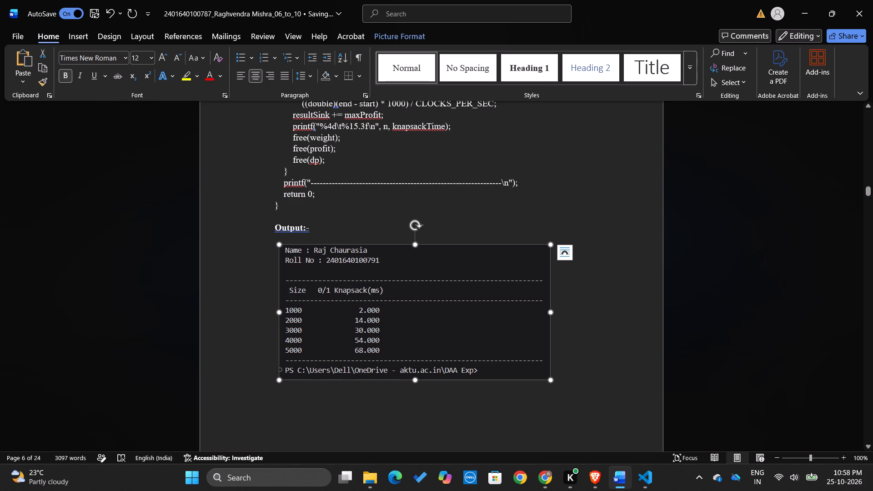
Insert a line break before the Experiment No. 7(II) heading so it starts on the same page as its objective.
scroll(432, 399, down, 1)
scroll(432, 399, up, 2)
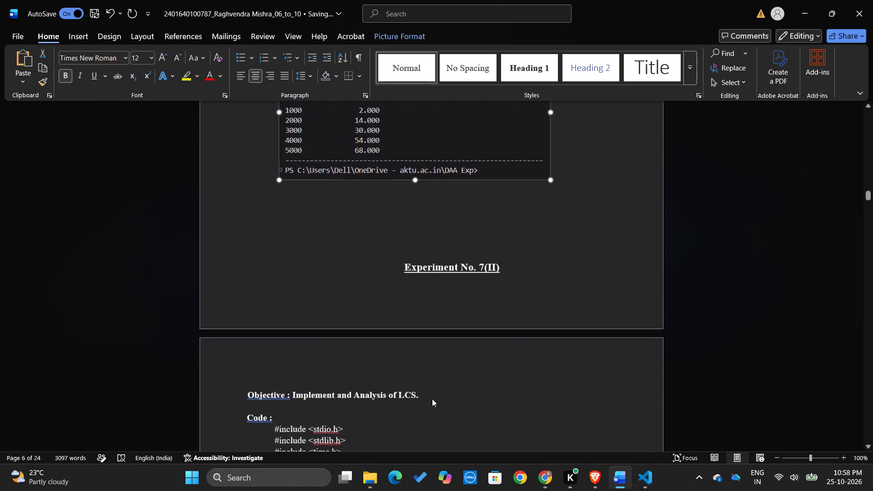
scroll(432, 399, up, 2)
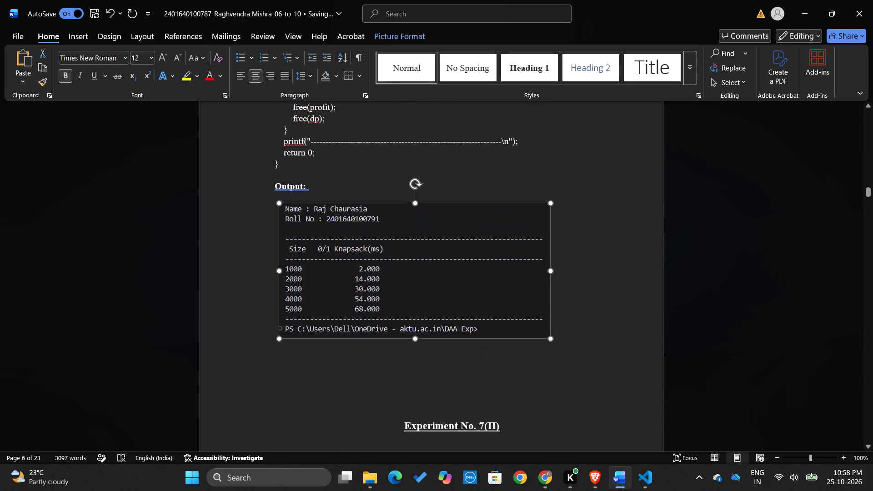
scroll(432, 399, up, 1)
click(433, 416)
key(Return)
Centre the LCS output screenshot of Experiment No. 7(II) and deselect it.
scroll(433, 416, down, 1)
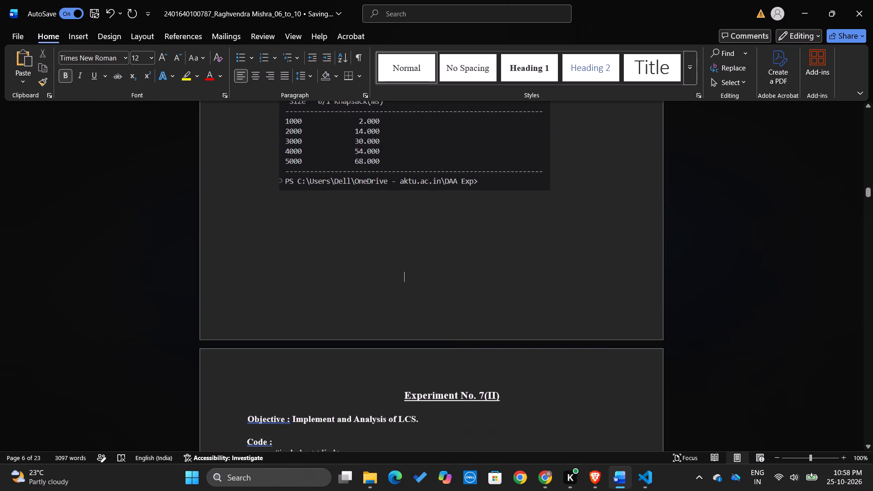
scroll(433, 416, down, 1)
scroll(485, 485, down, 1)
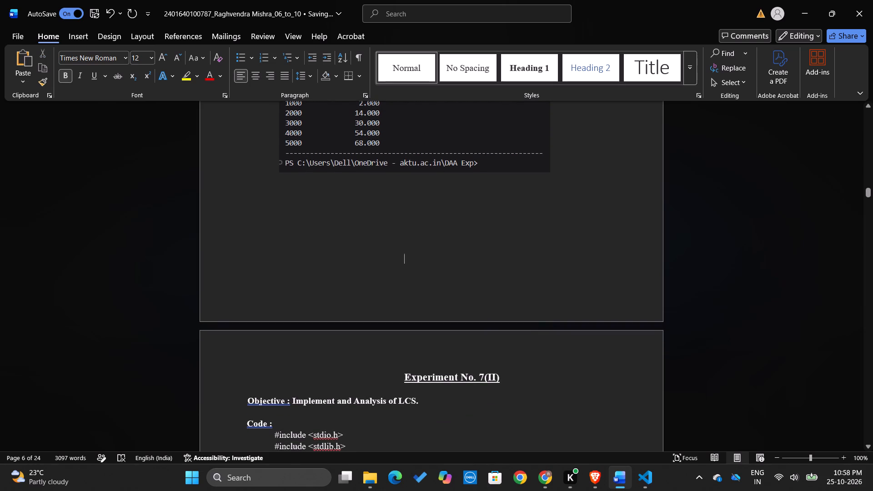
scroll(474, 383, down, 7)
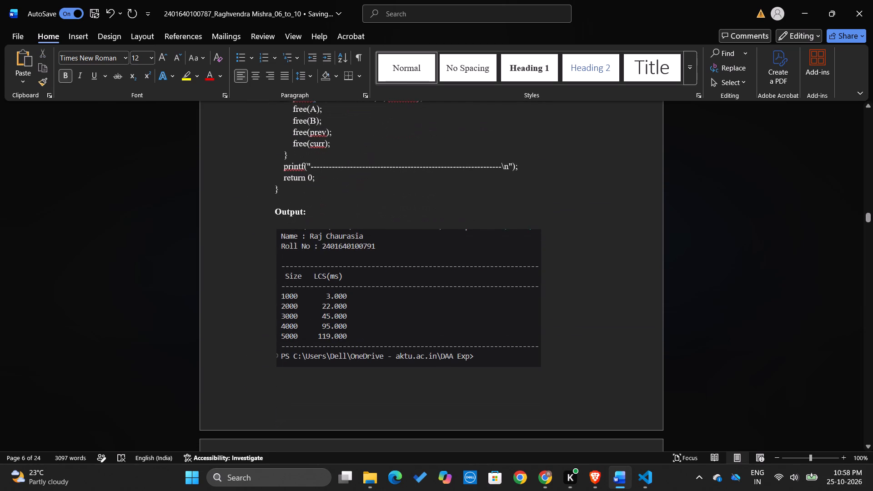
click(452, 311)
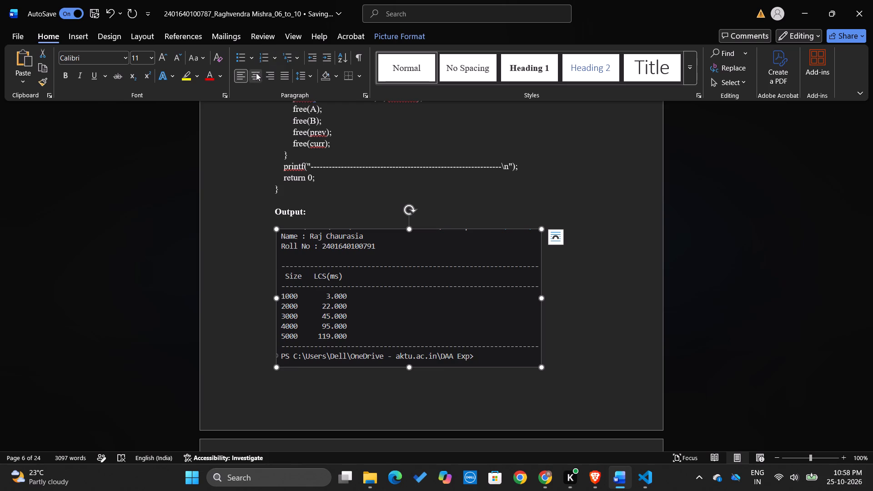
click(256, 73)
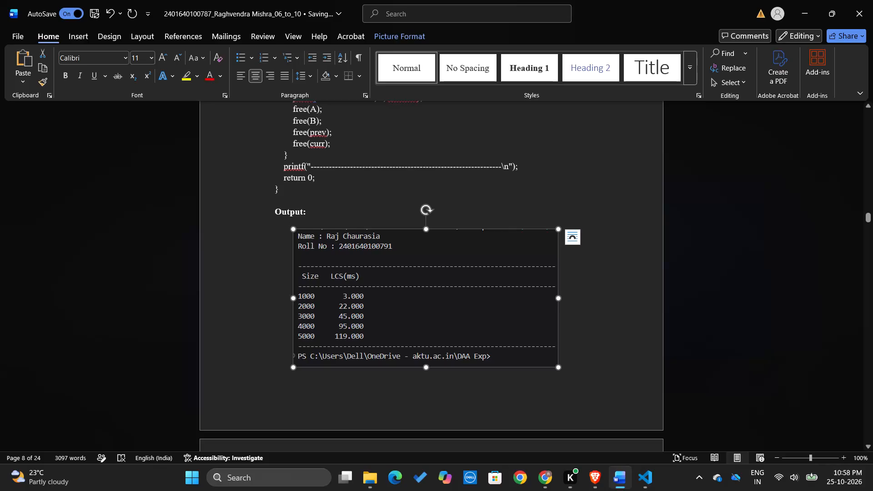
scroll(376, 400, down, 1)
click(393, 391)
Centre the Kruskal output screenshot that precedes Experiment No. 8(II) and deselect it.
scroll(393, 391, down, 4)
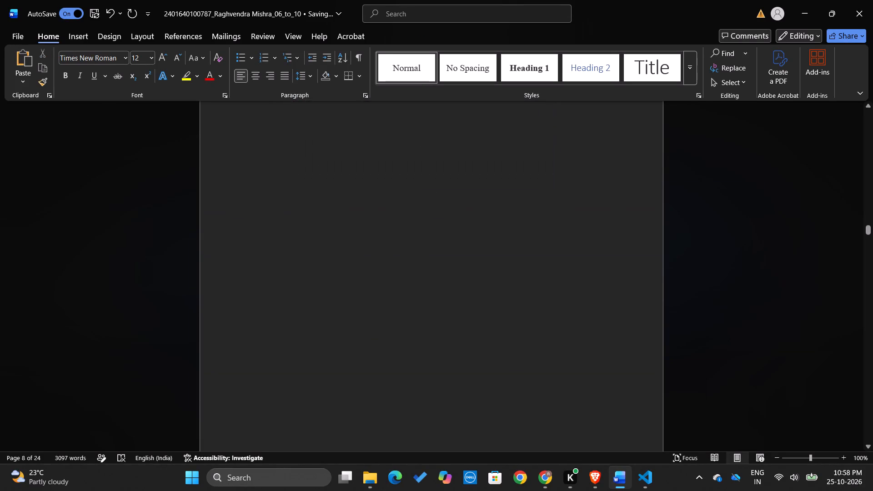
scroll(393, 391, down, 5)
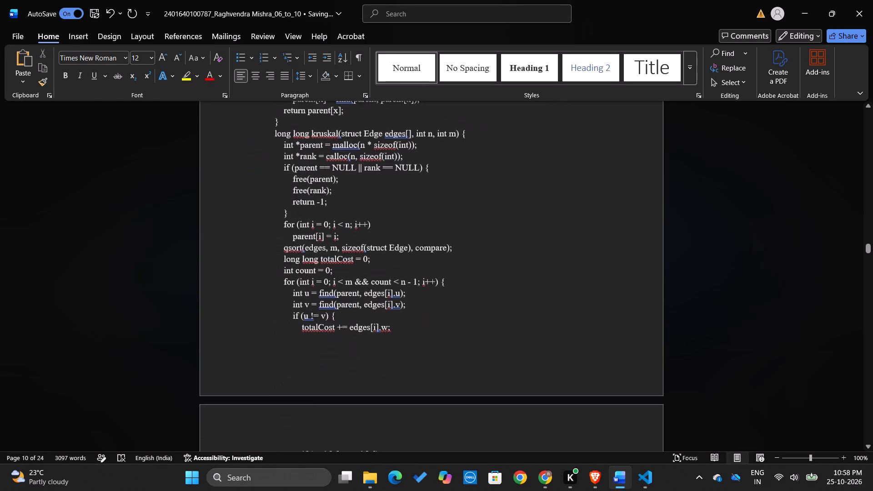
scroll(393, 391, down, 6)
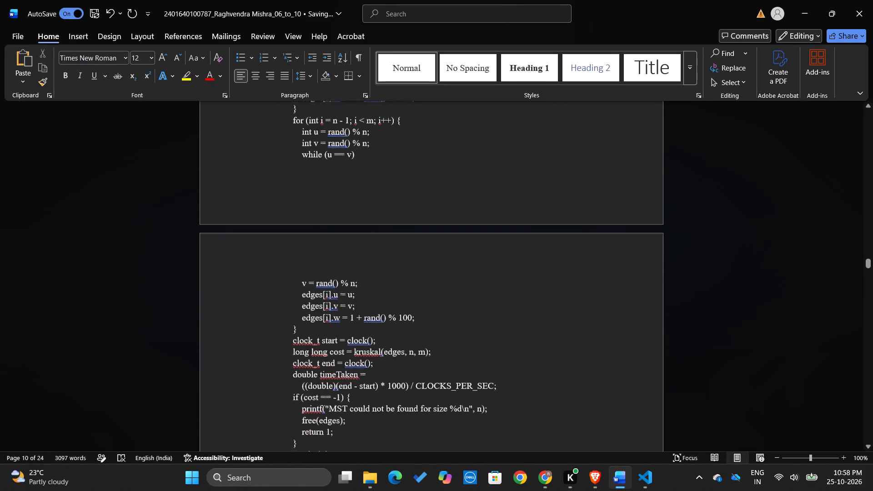
scroll(393, 391, down, 2)
click(381, 306)
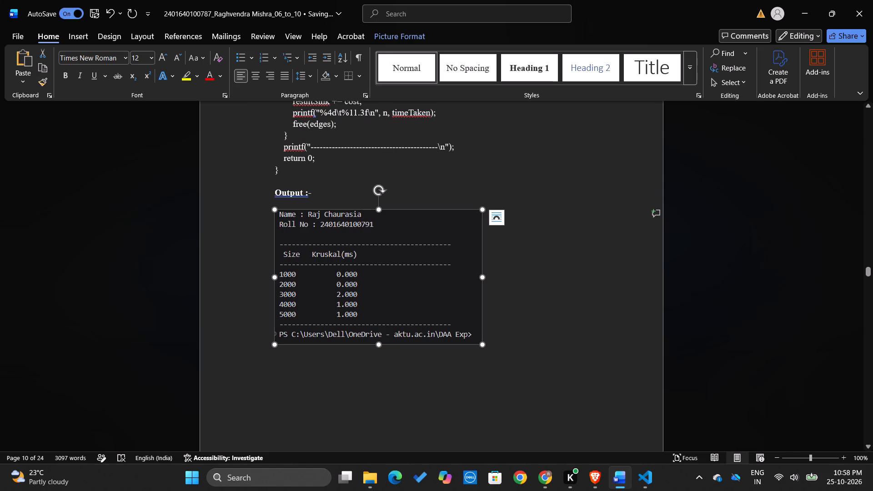
click(251, 75)
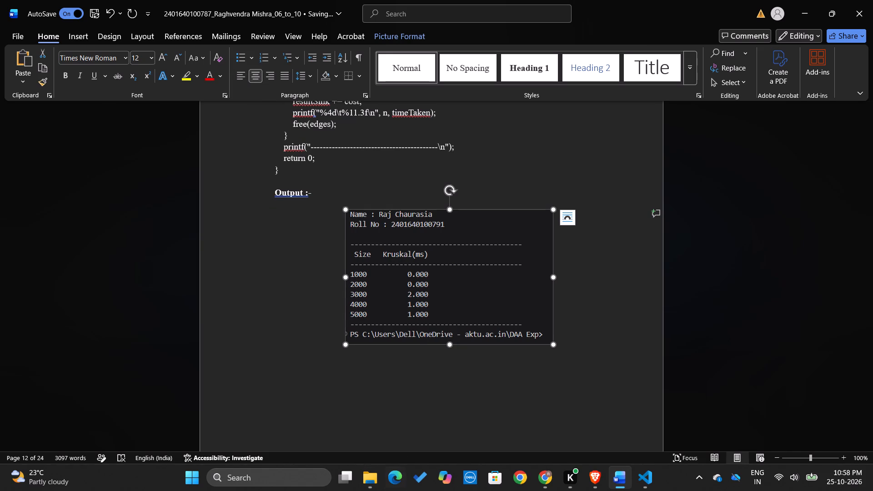
click(431, 426)
Apply centre alignment to the Prim output screenshot of Experiment No. 8(II) and deselect it.
scroll(431, 426, down, 2)
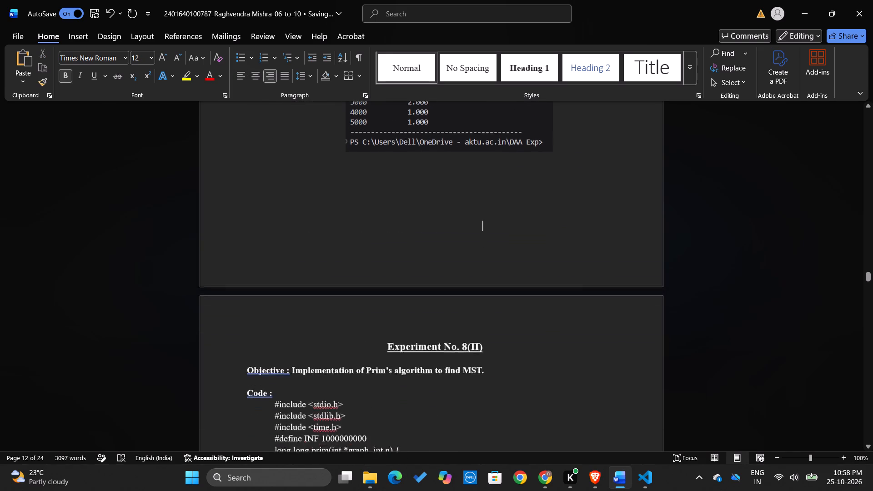
scroll(431, 426, down, 5)
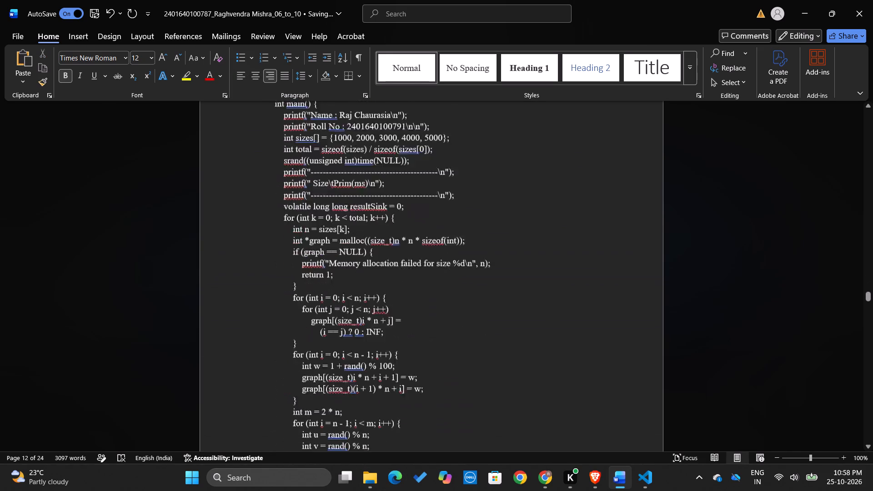
scroll(431, 426, down, 4)
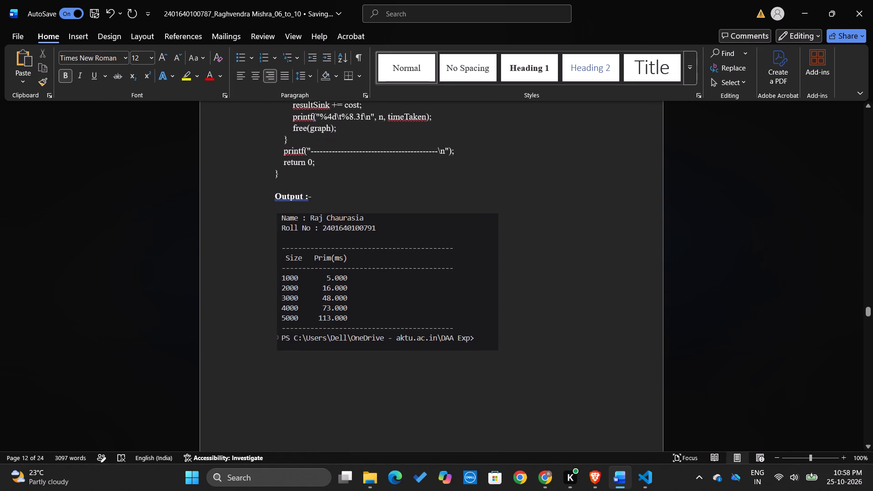
click(391, 311)
click(256, 75)
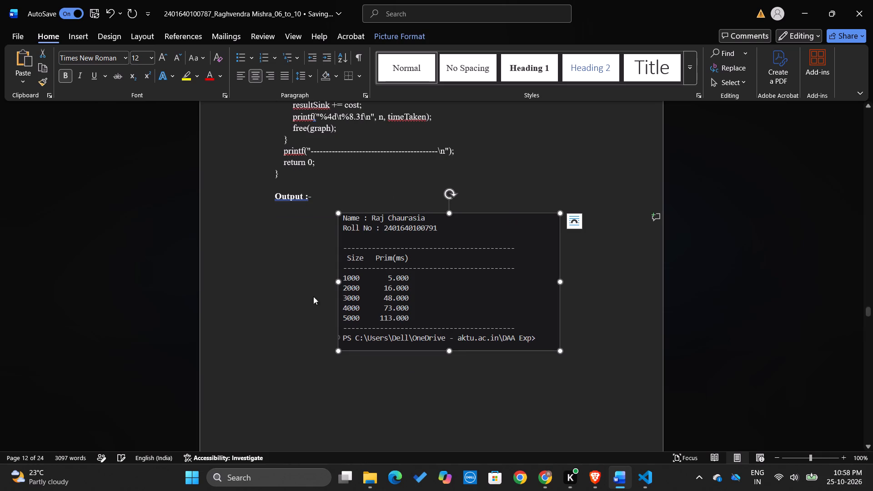
click(447, 420)
Centre the Dijkstra output screenshot located just before the Experiment No. 10(I) heading.
scroll(447, 420, down, 3)
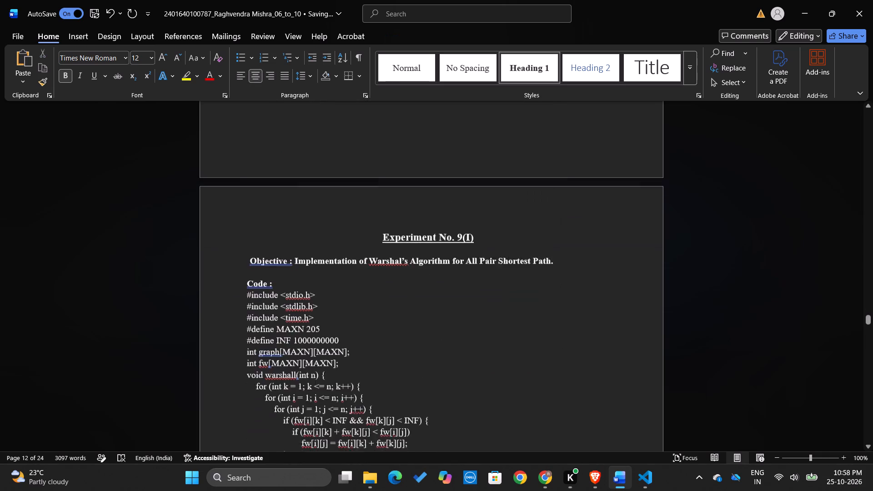
scroll(447, 420, down, 6)
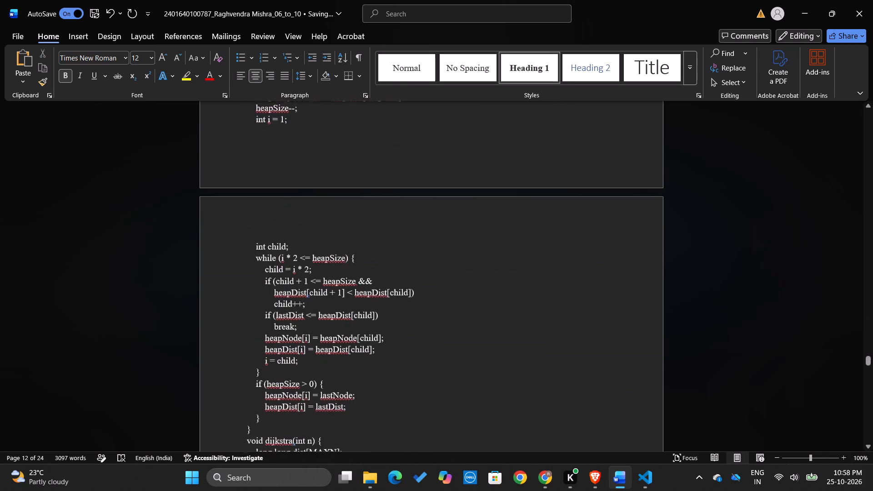
scroll(447, 420, down, 6)
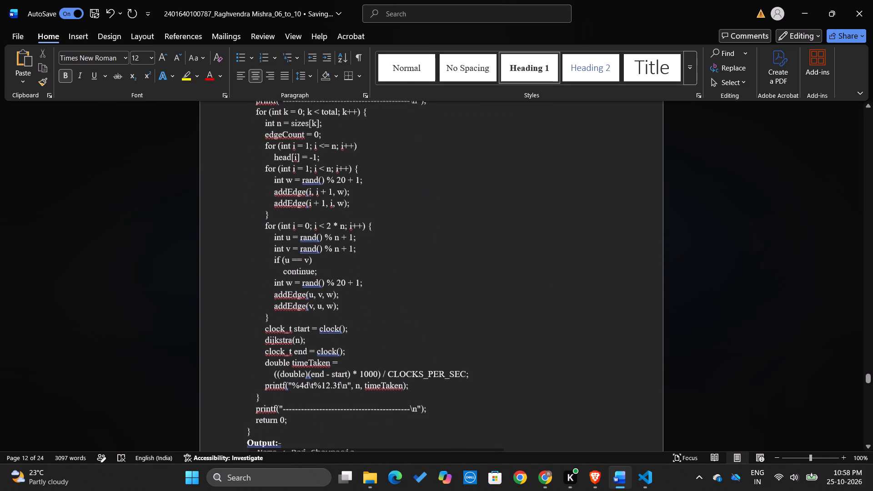
scroll(447, 420, down, 1)
click(399, 275)
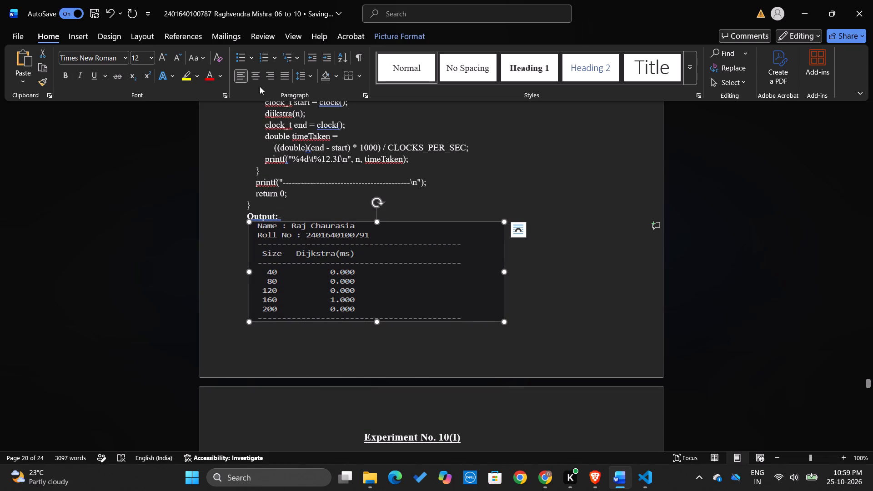
click(254, 76)
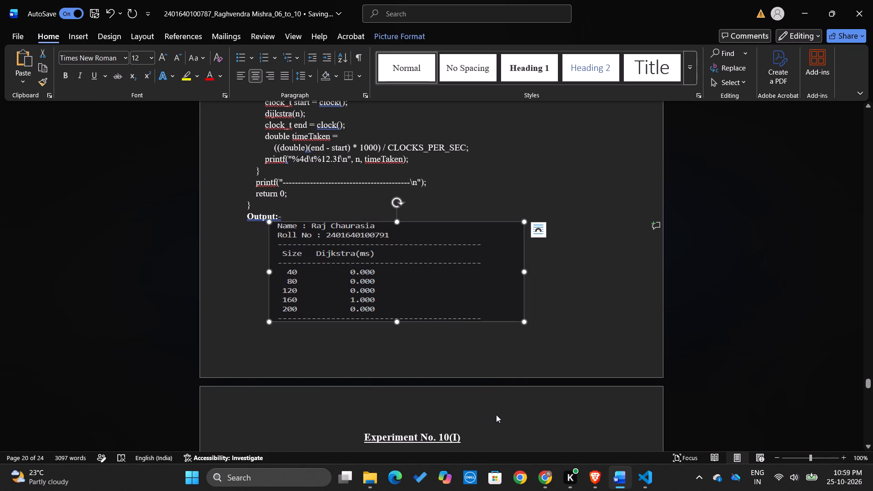
Centre the N-Queen output screenshot of Experiment No. 10(I) on its page.
scroll(496, 415, down, 5)
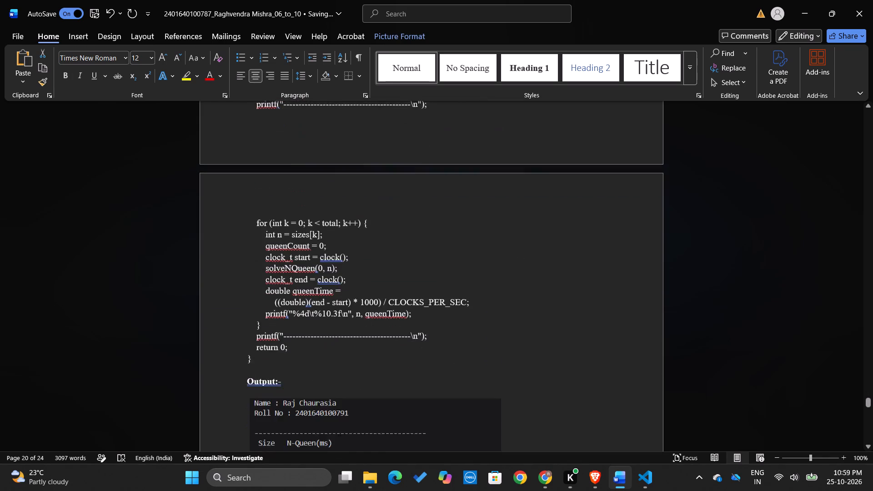
scroll(496, 415, down, 2)
click(409, 299)
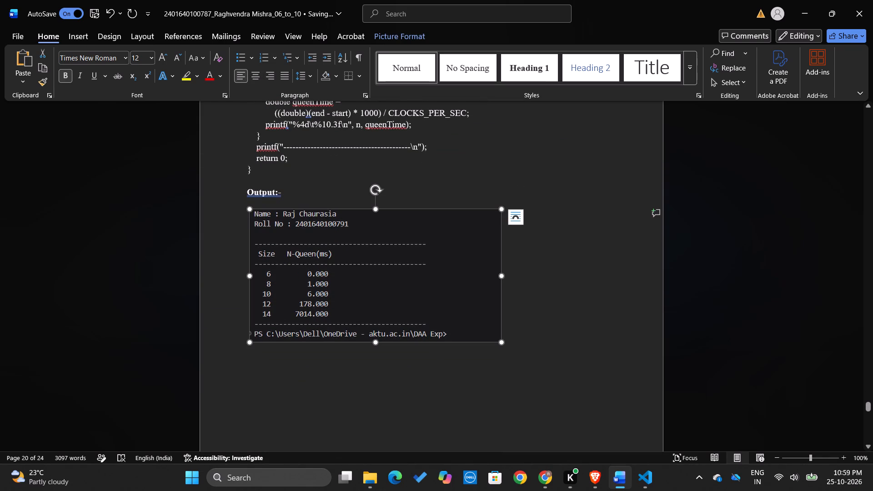
click(255, 81)
Apply centre alignment to the Subset Sum output screenshot on the document's last page.
scroll(417, 430, down, 3)
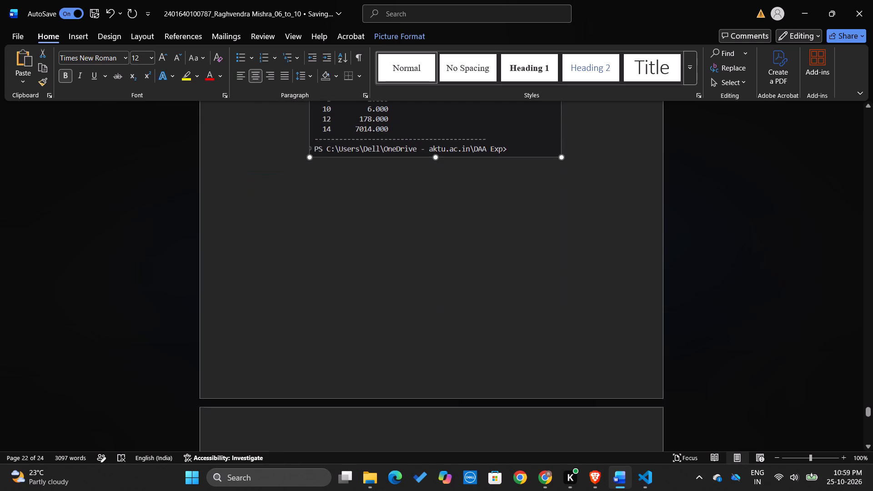
scroll(417, 430, down, 5)
scroll(417, 430, up, 2)
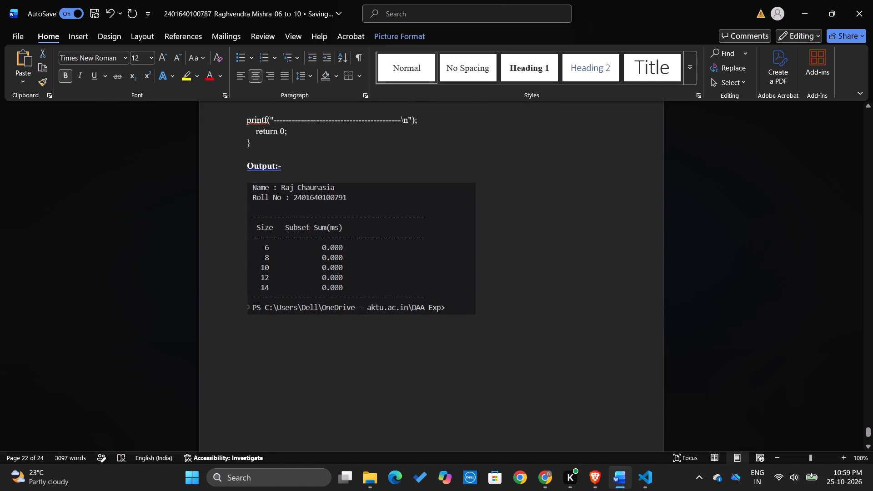
scroll(417, 430, up, 1)
click(369, 352)
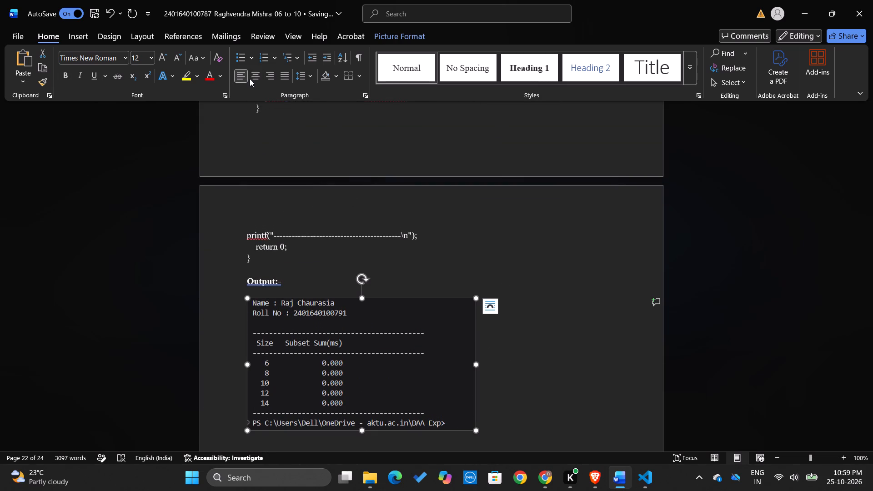
click(253, 79)
Export the document as a PDF to the DAA Exp folder under OneDrive - aktu.ac.in, replacing the existing file of the same name.
click(19, 36)
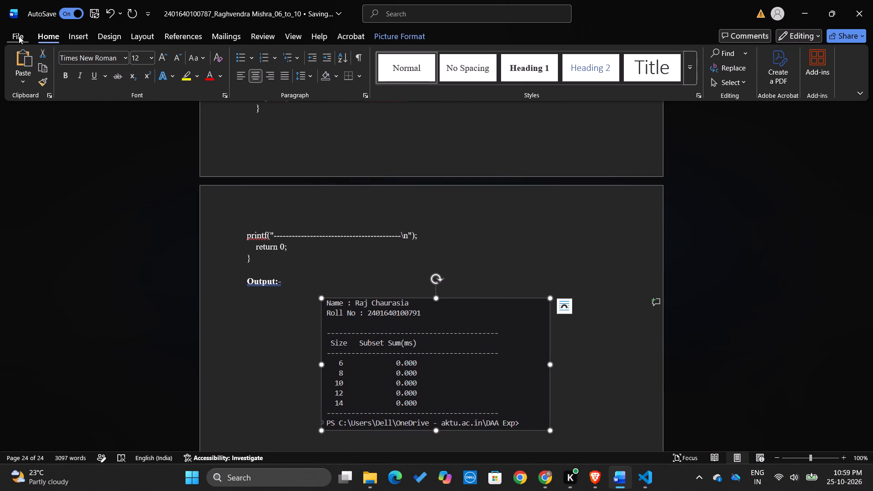
click(43, 305)
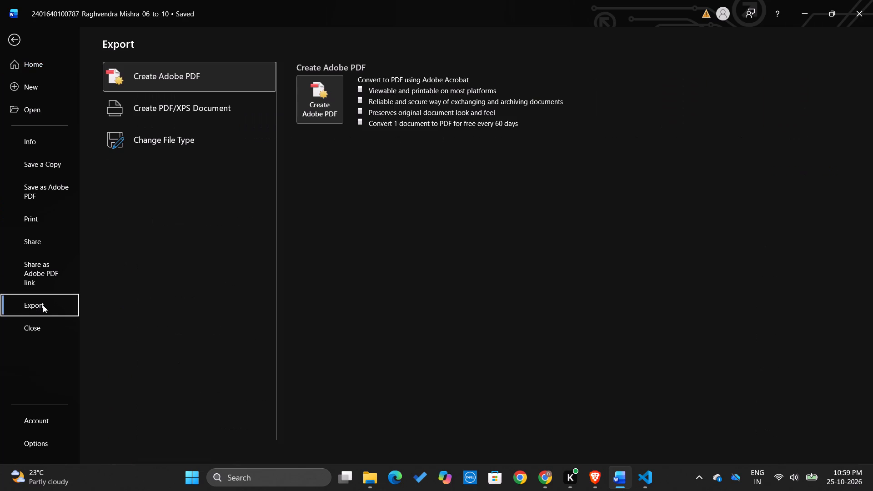
click(181, 107)
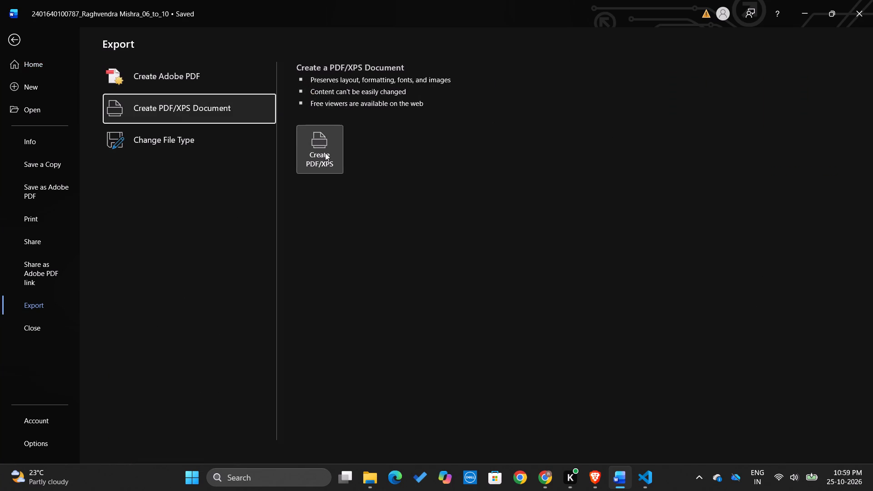
click(325, 153)
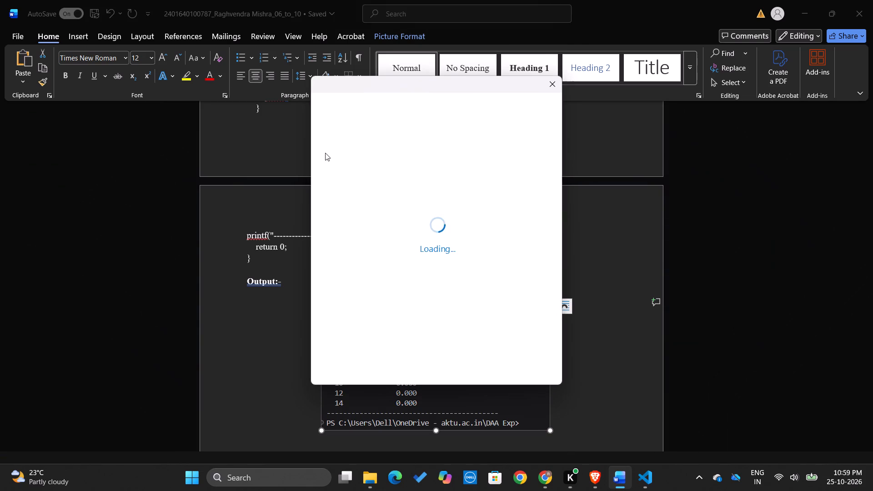
click(553, 83)
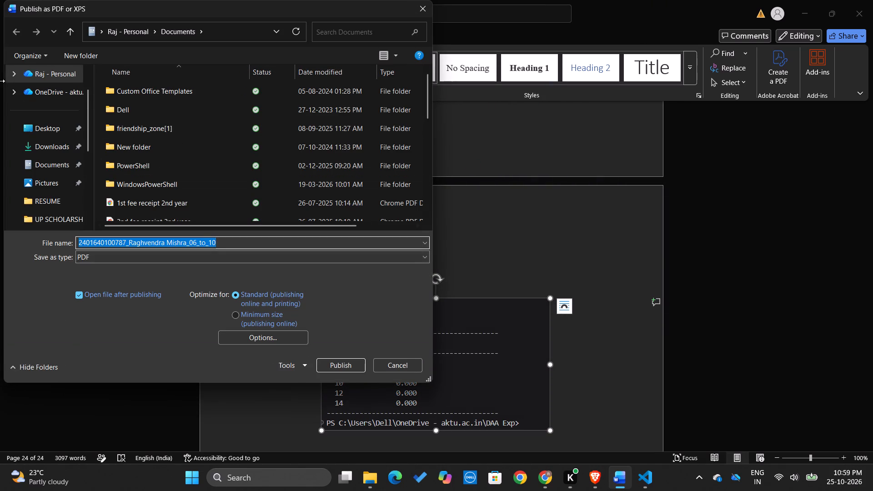
click(33, 98)
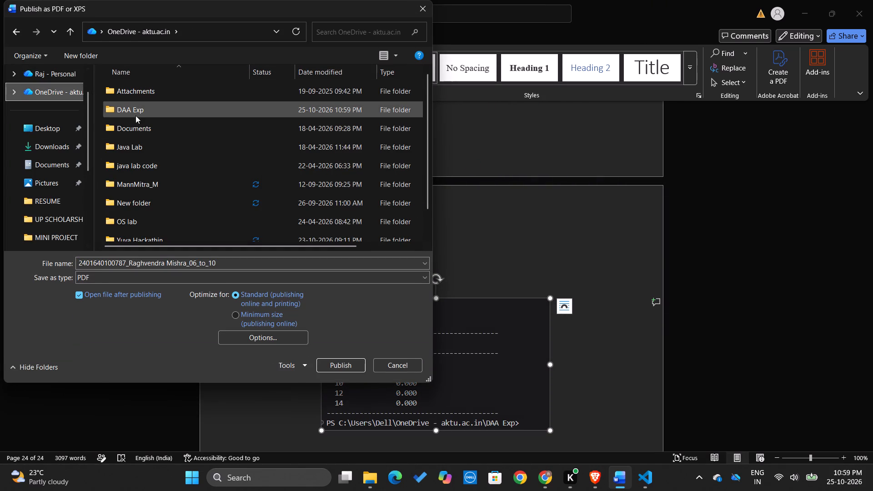
click(140, 110)
double_click(140, 110)
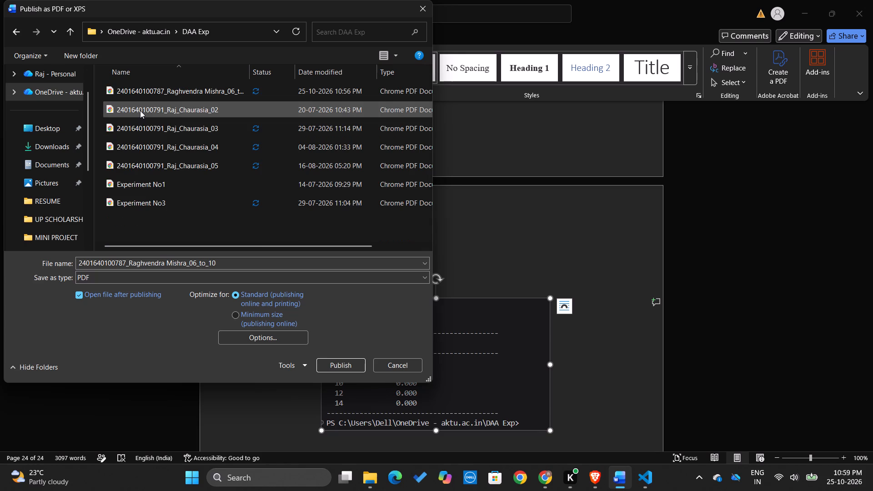
click(346, 363)
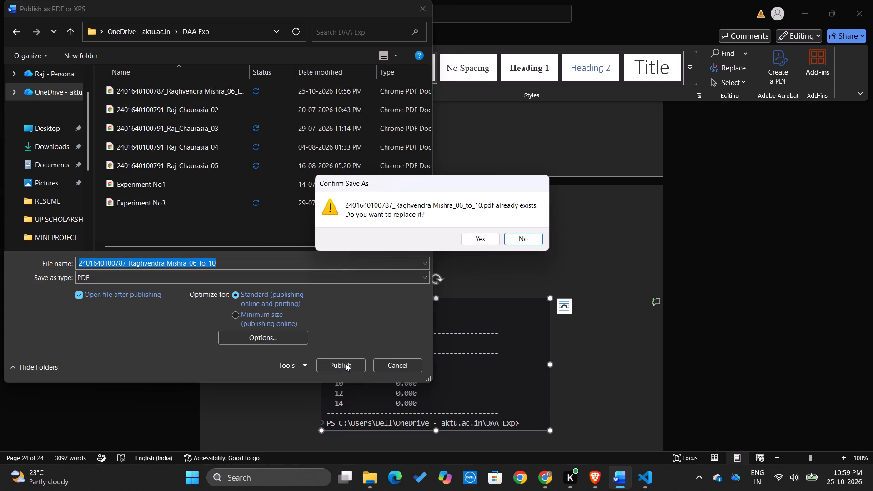
click(483, 242)
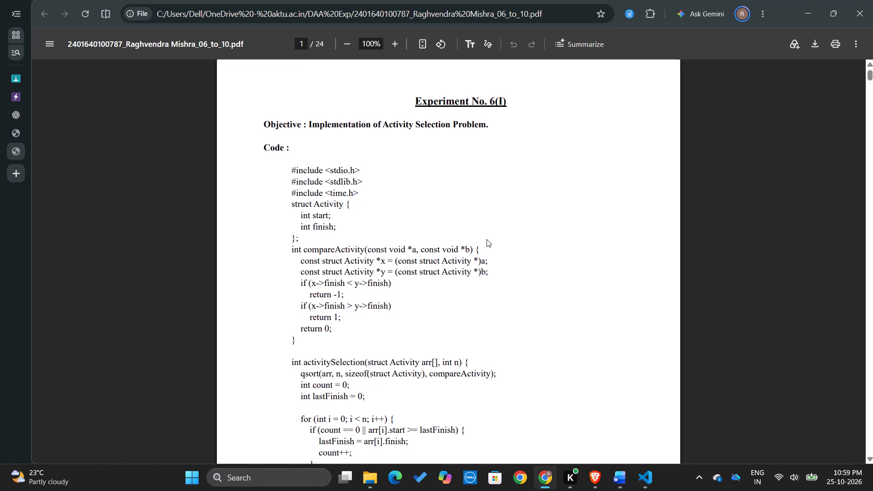
Review the Experiment No. 6(I) and 6(II) pages of the exported PDF, checking the code layout and output screenshot placement.
scroll(487, 239, down, 3)
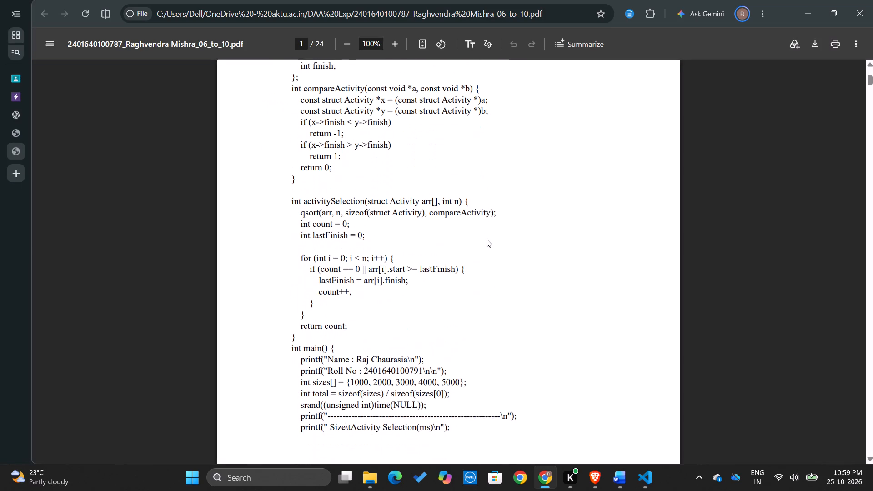
scroll(487, 239, down, 3)
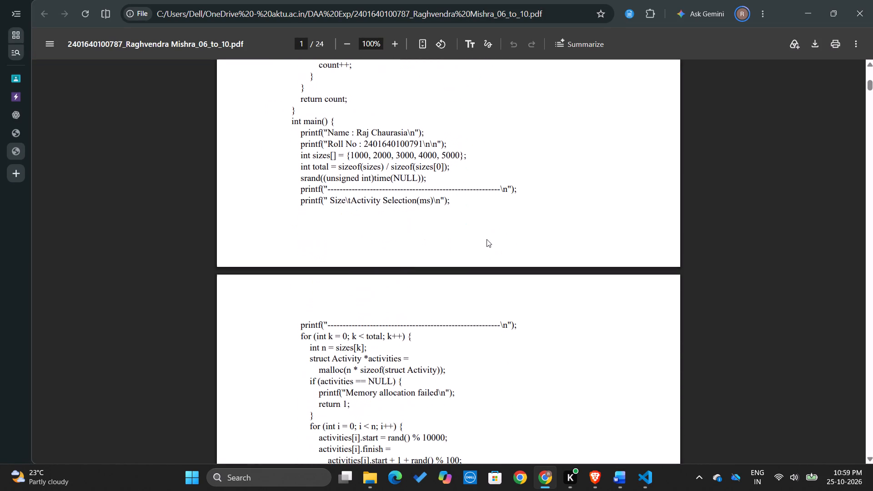
scroll(487, 239, down, 4)
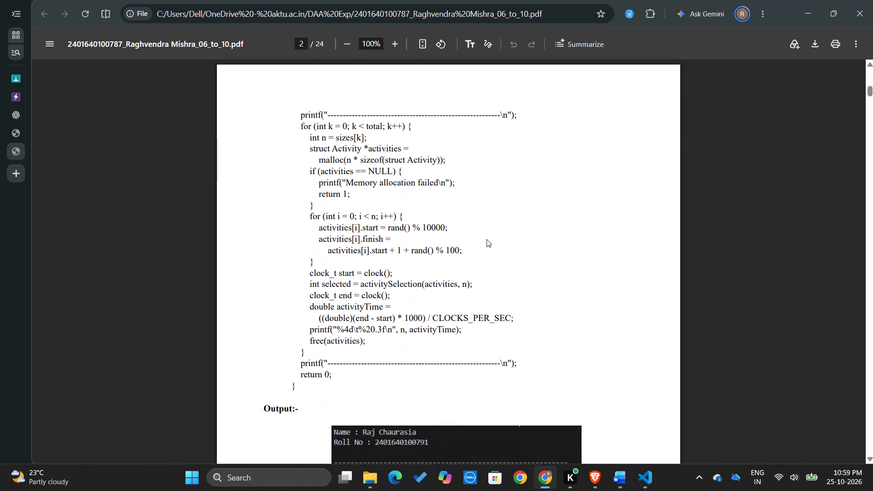
scroll(487, 239, down, 3)
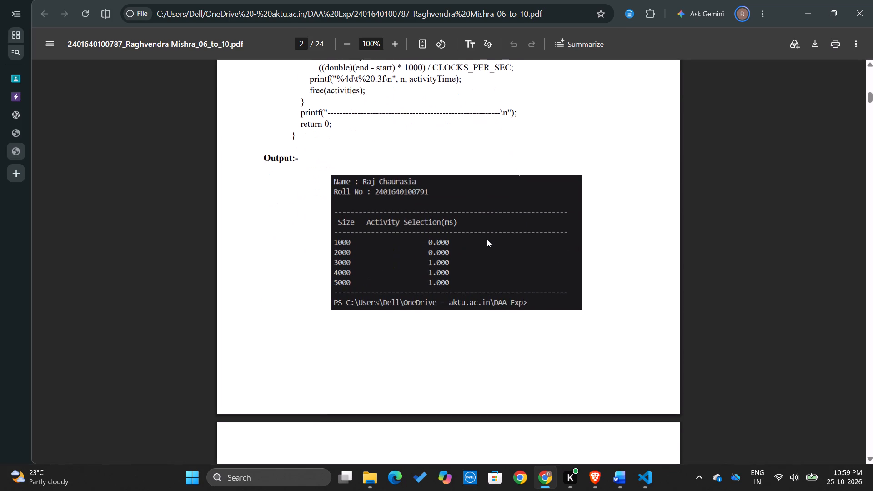
scroll(487, 239, down, 5)
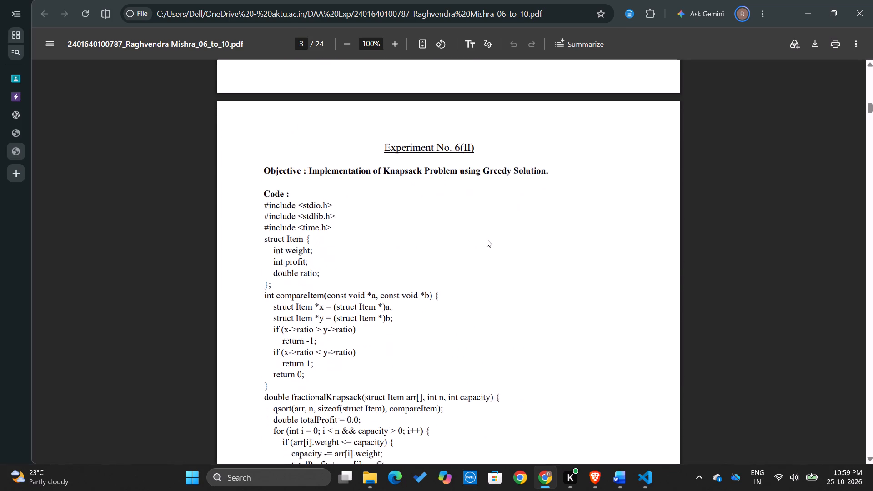
scroll(487, 239, down, 4)
scroll(487, 239, up, 3)
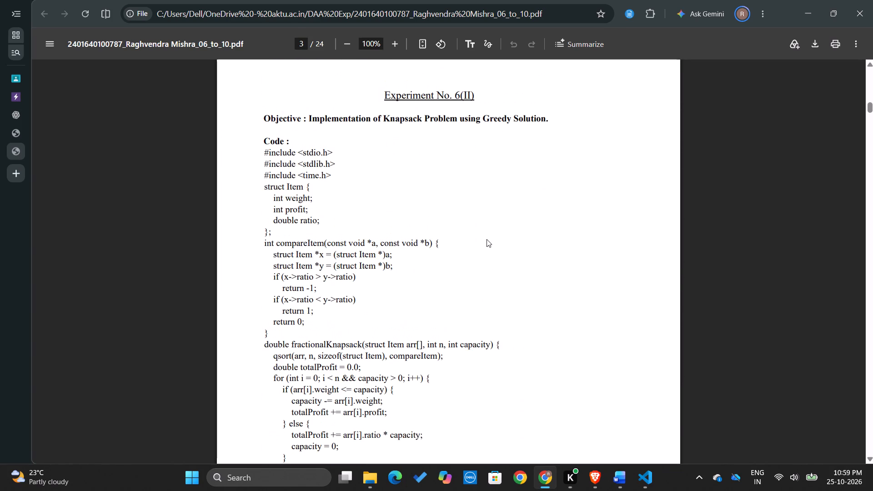
scroll(487, 239, down, 4)
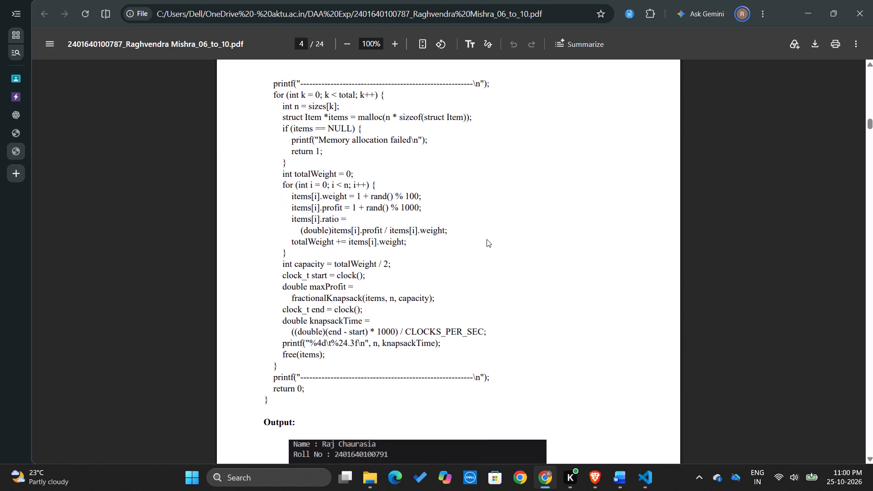
scroll(487, 239, down, 3)
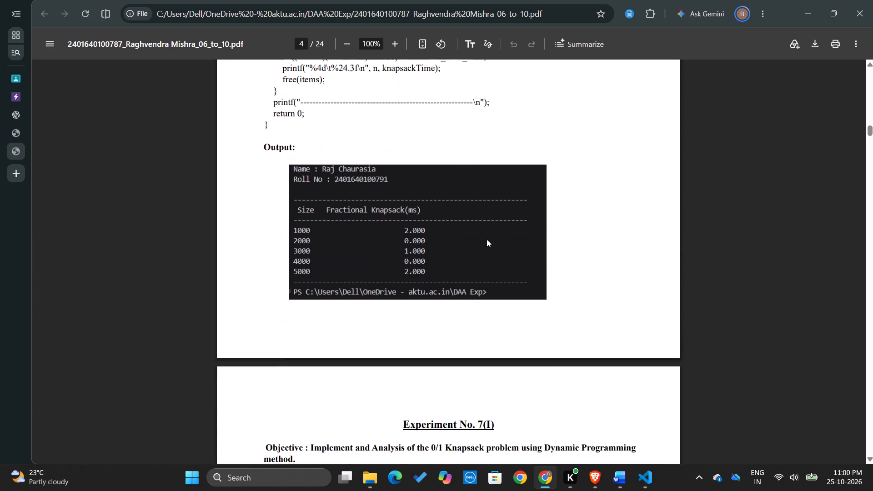
Check the Experiment No. 7(I) and 7(II) pages of the PDF for code layout, output screenshot placement and page breaks.
scroll(487, 239, down, 7)
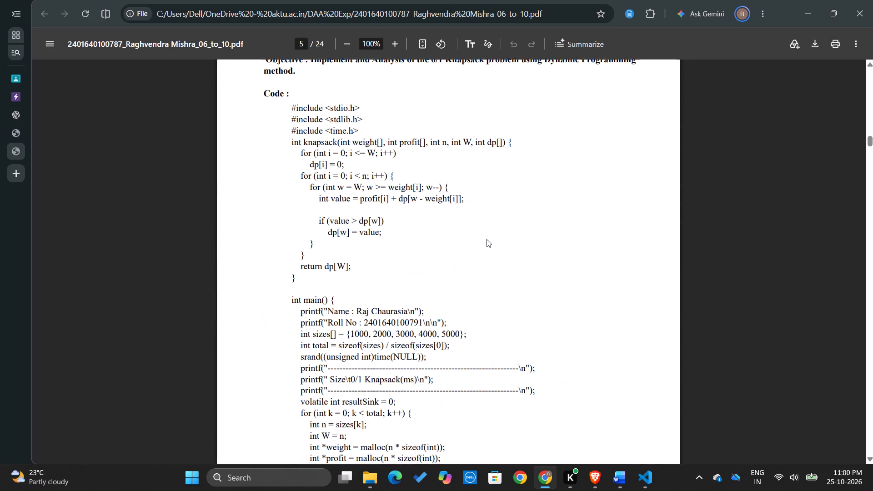
scroll(487, 239, down, 6)
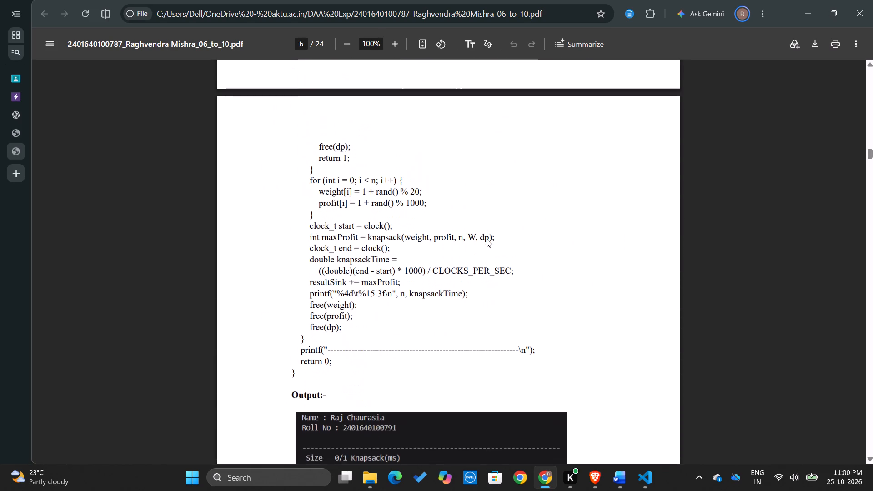
scroll(487, 239, down, 6)
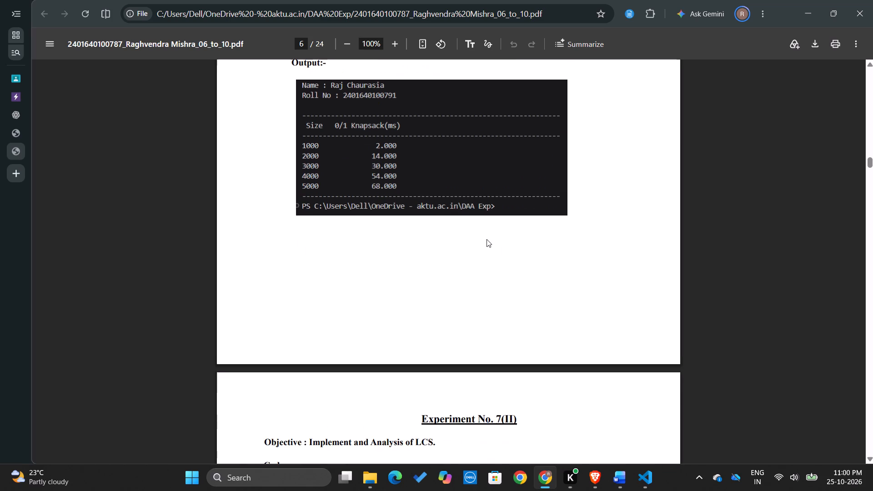
scroll(487, 239, down, 6)
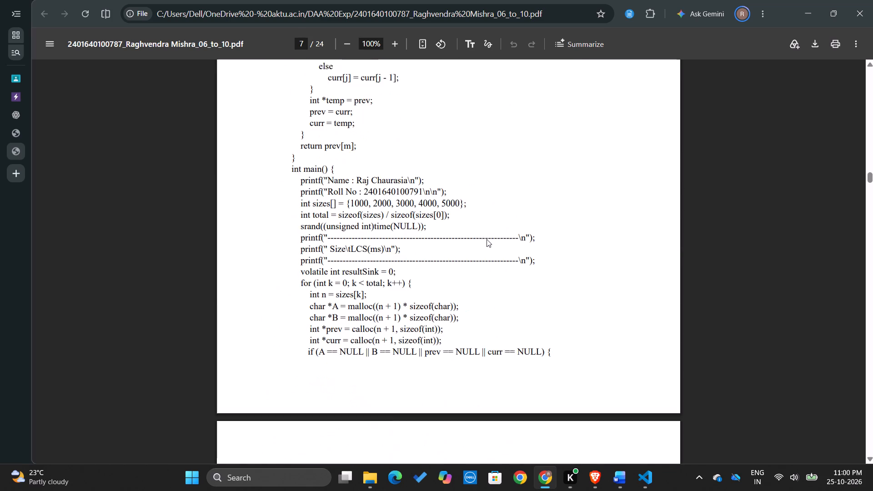
scroll(487, 239, down, 6)
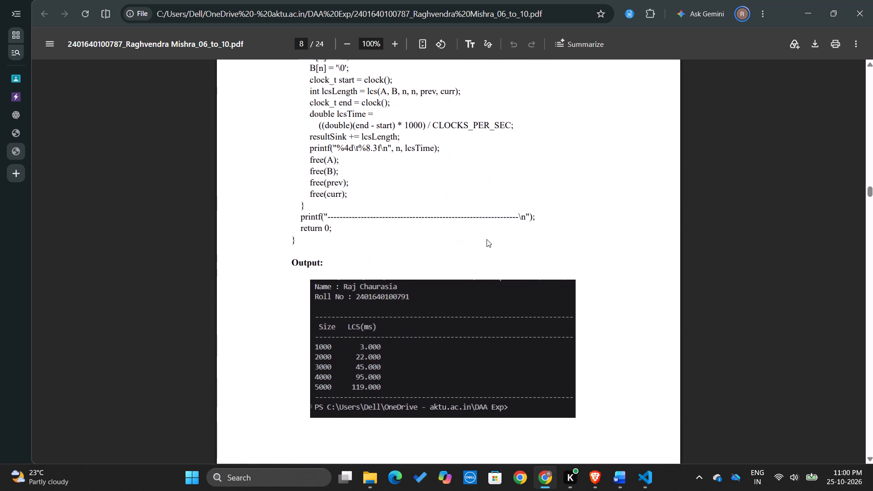
scroll(487, 239, down, 6)
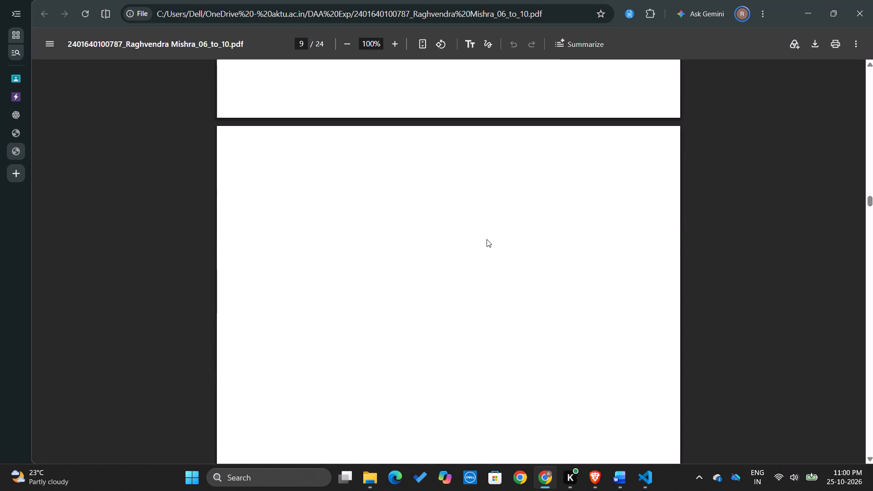
Examine the Experiment No. 8(I) and 8(II) pages of the PDF, including the placement of the Kruskal and Prim output screenshots.
scroll(487, 239, down, 5)
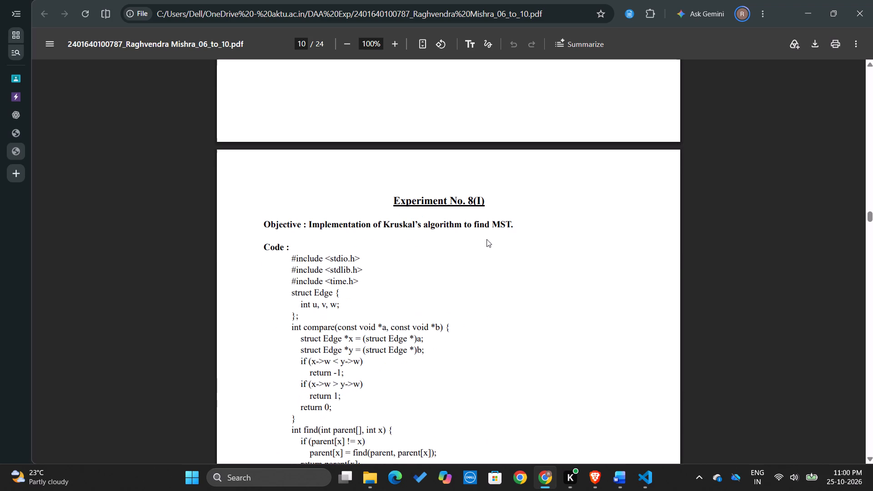
scroll(487, 239, down, 4)
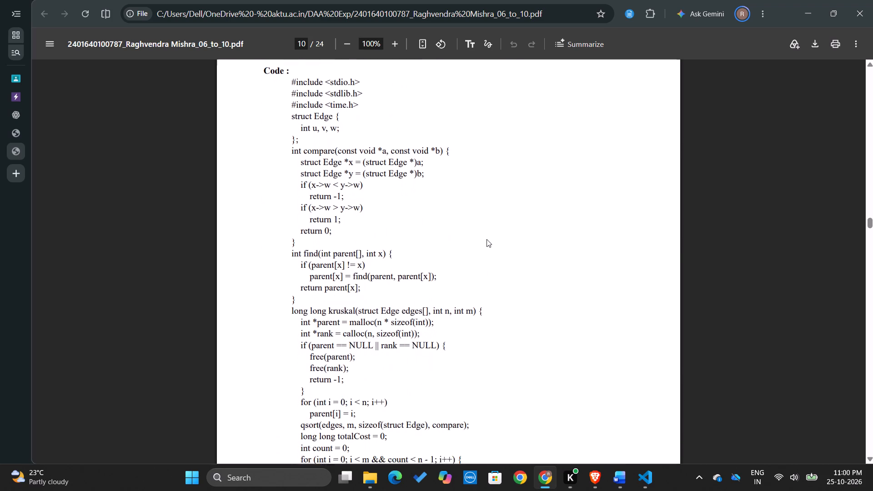
scroll(487, 239, down, 5)
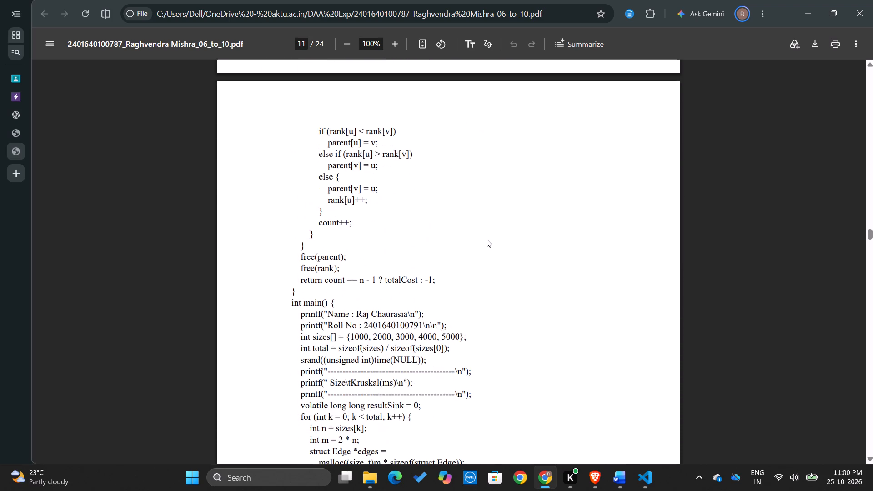
scroll(487, 239, down, 6)
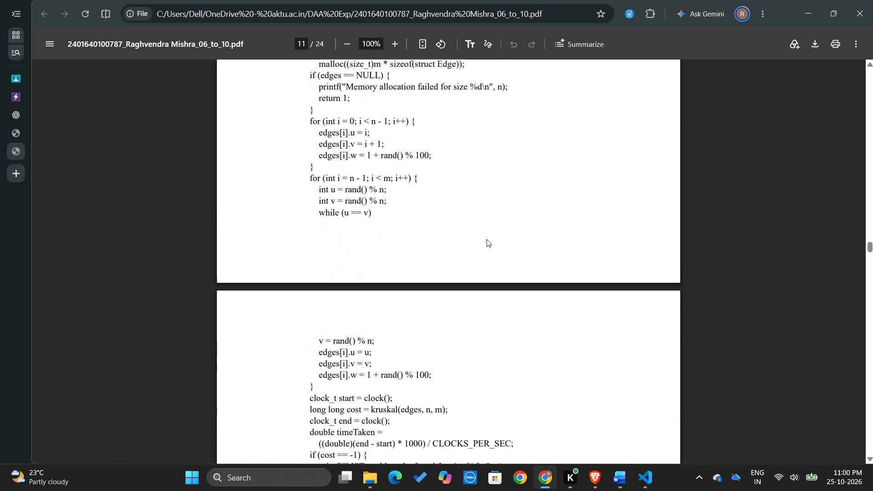
scroll(487, 239, down, 5)
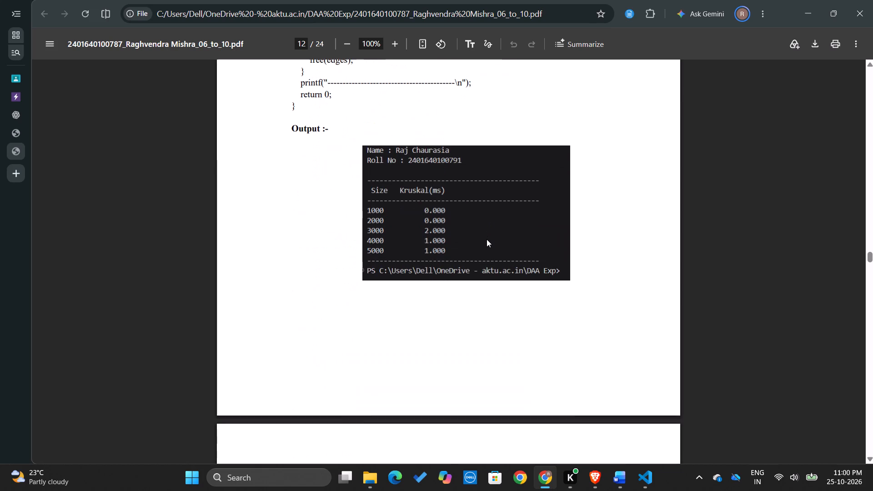
scroll(487, 239, down, 2)
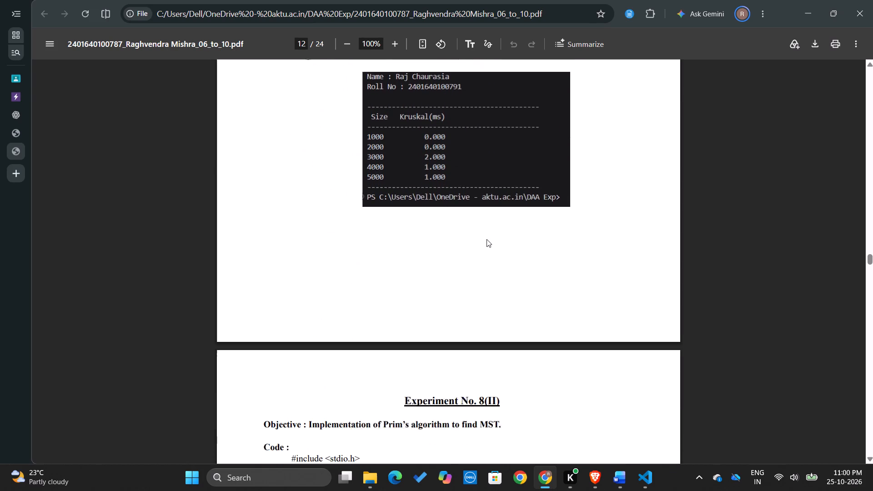
scroll(487, 239, down, 7)
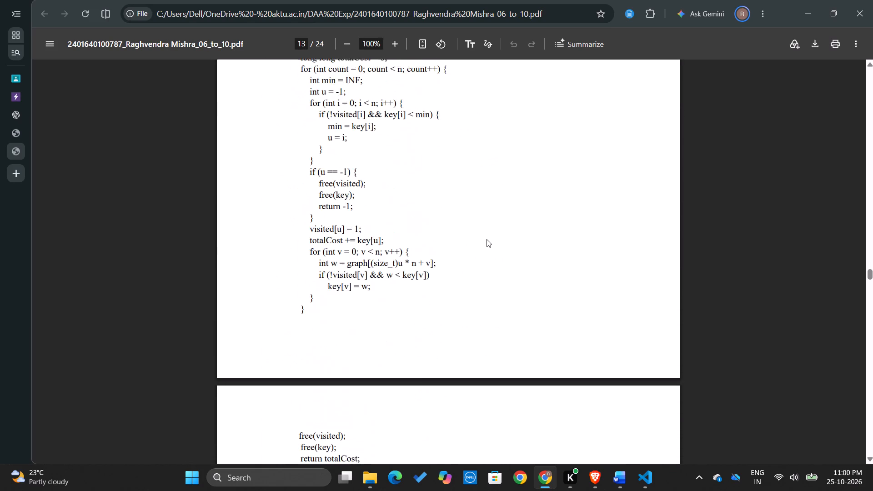
scroll(487, 239, down, 6)
scroll(487, 239, up, 1)
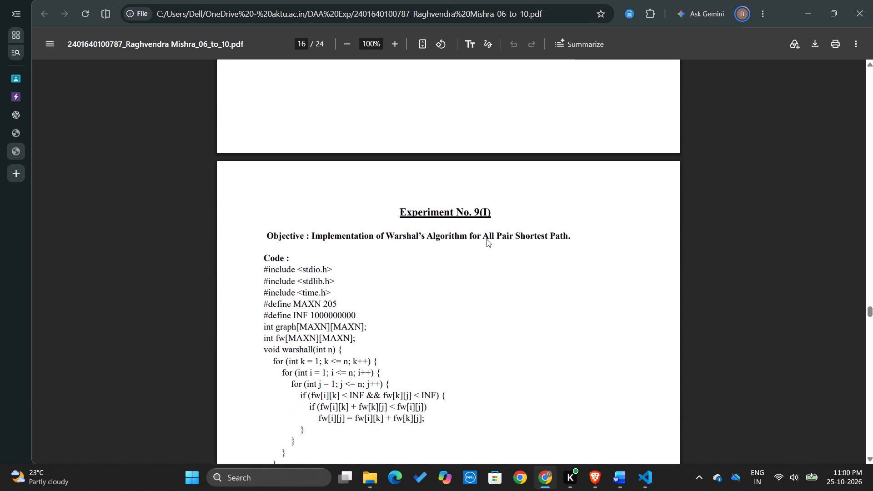
scroll(487, 239, up, 5)
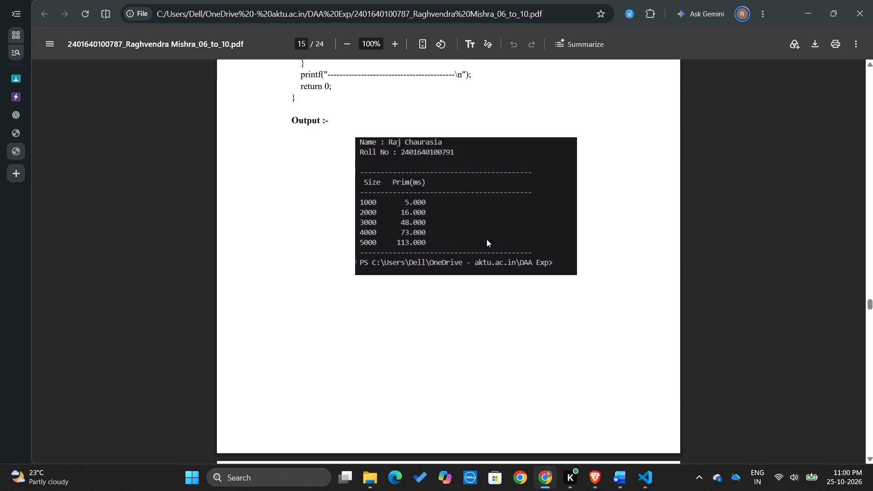
scroll(487, 239, down, 1)
scroll(487, 239, up, 1)
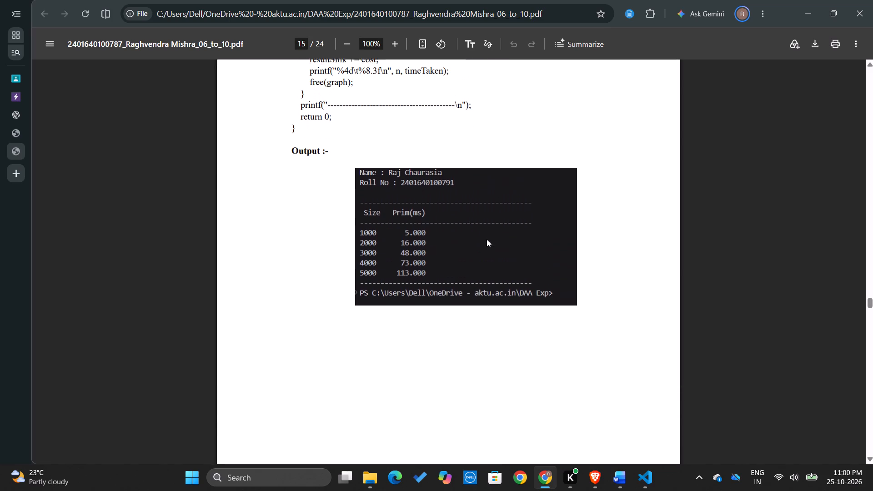
scroll(487, 239, up, 1)
Review the Experiment No. 9(I) and 9(II) pages of the PDF for code layout and the Warshall and Dijkstra output screenshot placement.
scroll(487, 239, down, 8)
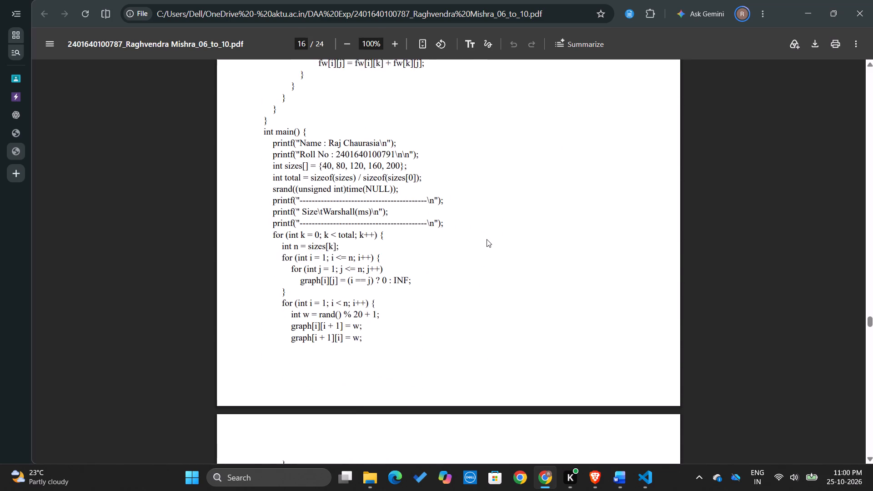
scroll(487, 239, down, 7)
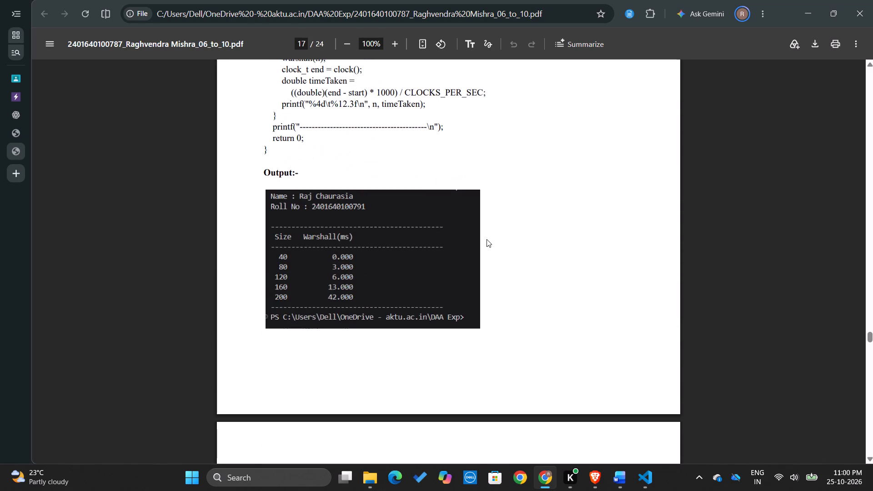
scroll(487, 239, down, 4)
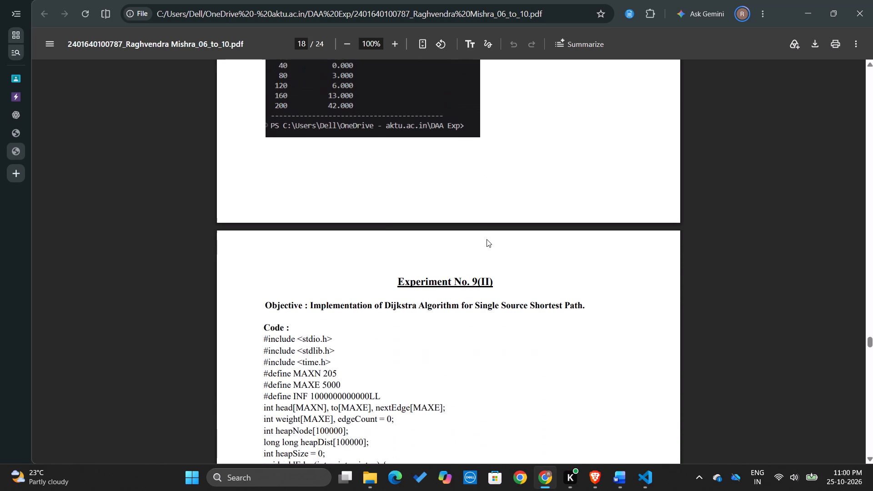
scroll(487, 239, down, 8)
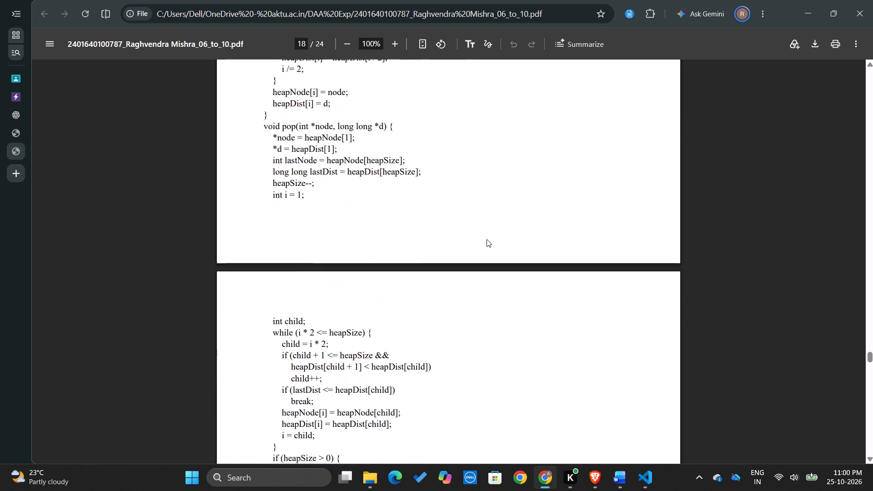
scroll(487, 239, down, 8)
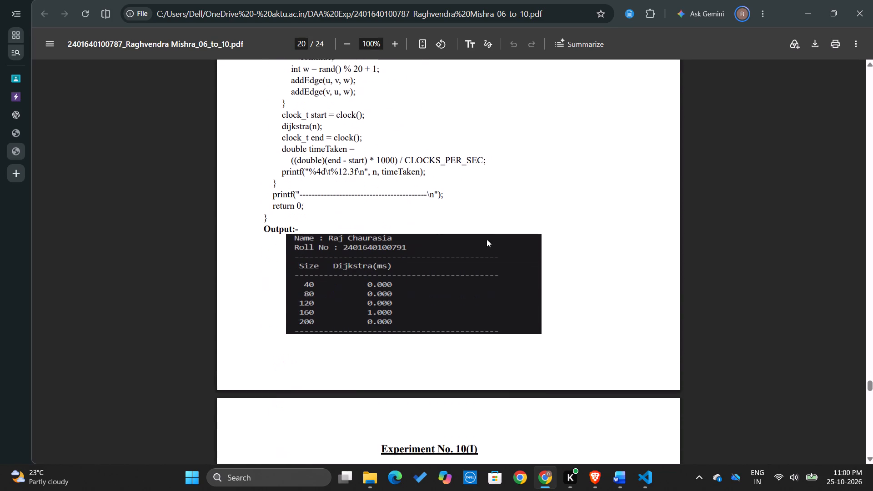
Check the Experiment No. 10(I) and 10(II) pages of the PDF through to the last page, including the output screenshot placement.
scroll(487, 239, down, 9)
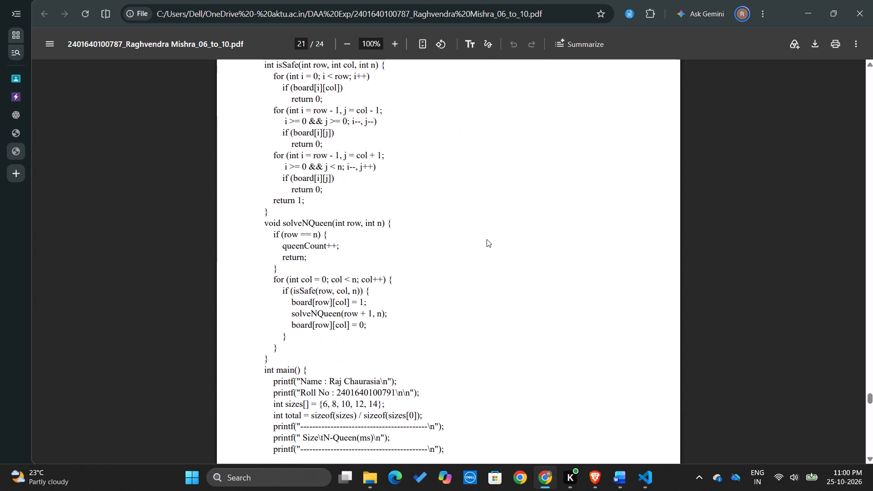
scroll(487, 239, down, 7)
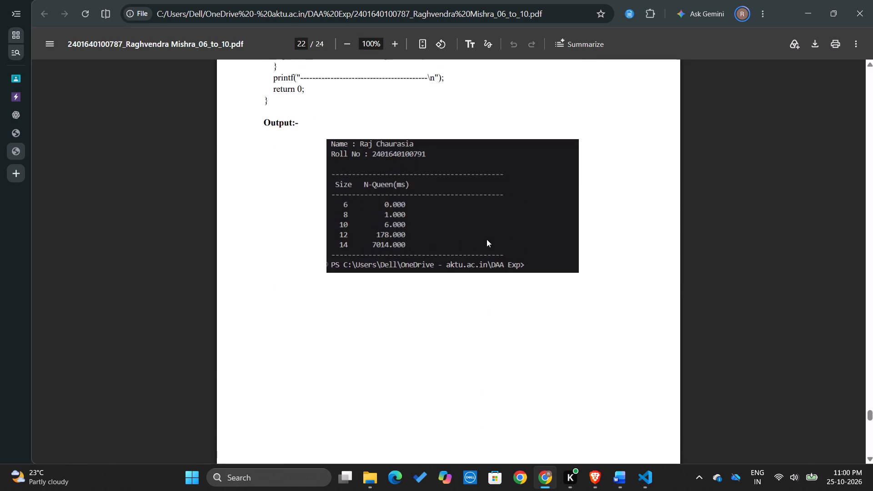
scroll(487, 239, down, 8)
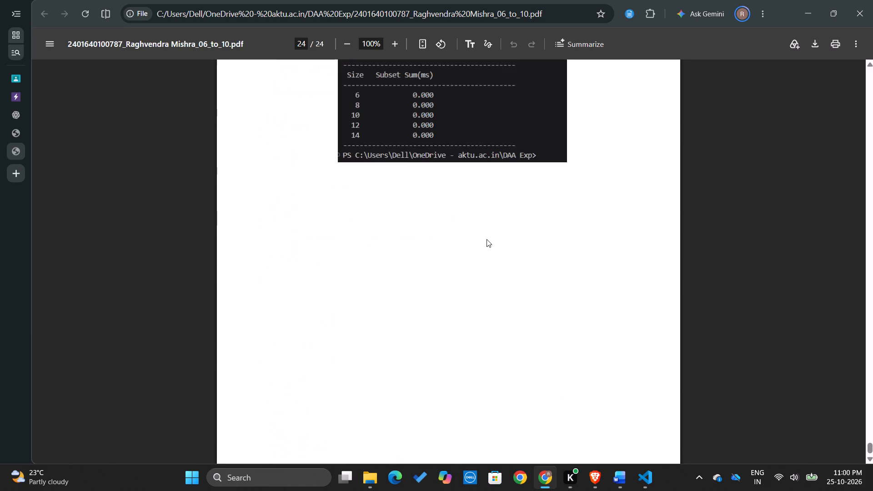
scroll(487, 239, down, 2)
Recheck the Experiment No. 9 pages, switch to the Word document and centre the Warshall output screenshot of Experiment No. 9(I).
scroll(487, 239, up, 8)
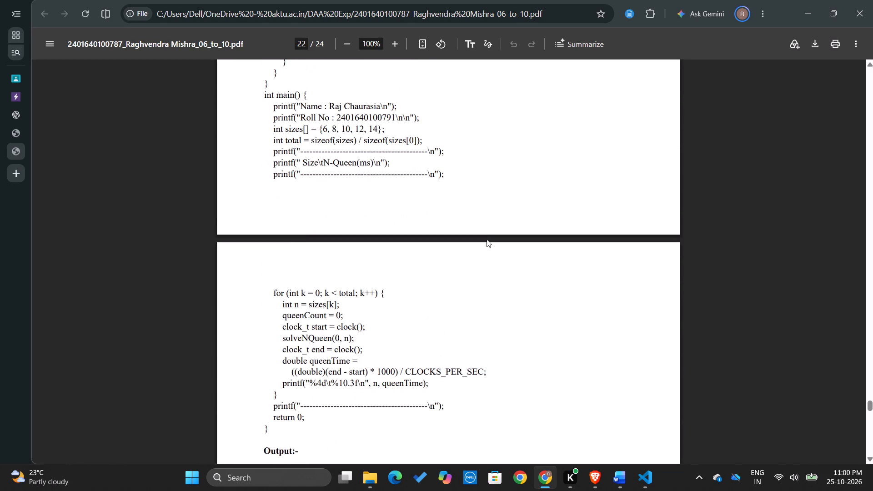
scroll(487, 239, up, 11)
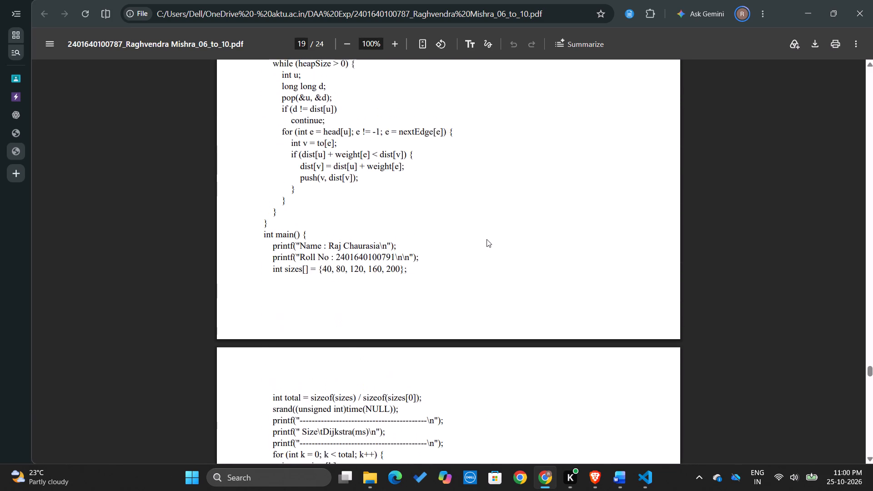
scroll(487, 239, up, 11)
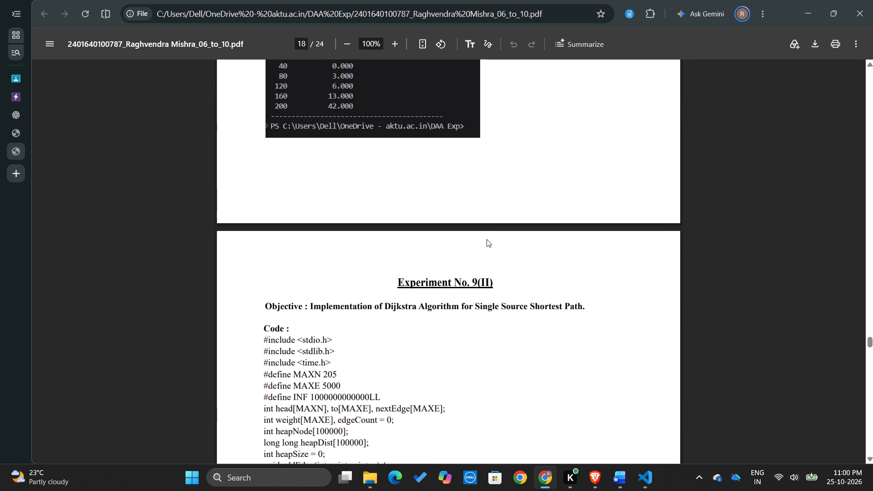
scroll(487, 239, up, 11)
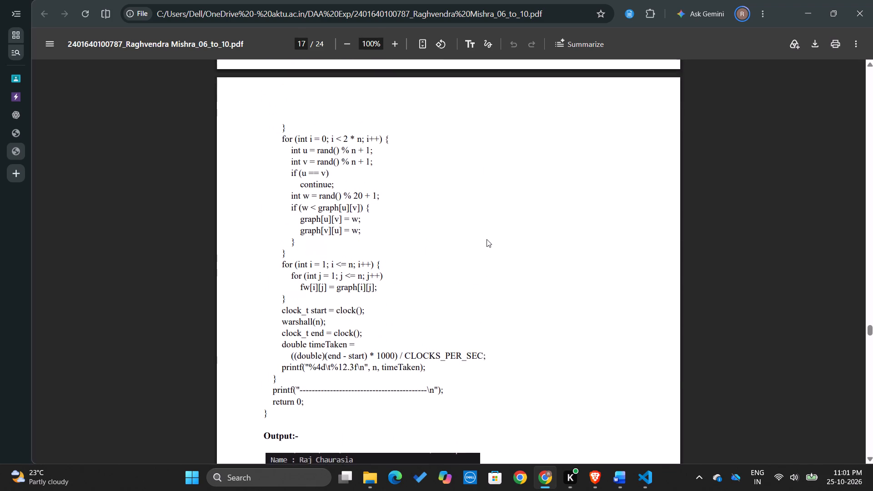
scroll(487, 239, up, 5)
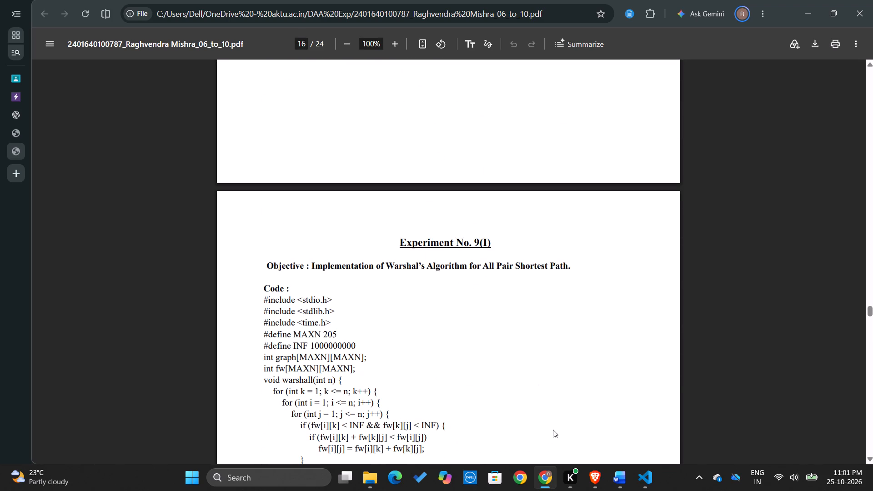
click(618, 475)
scroll(558, 271, up, 2)
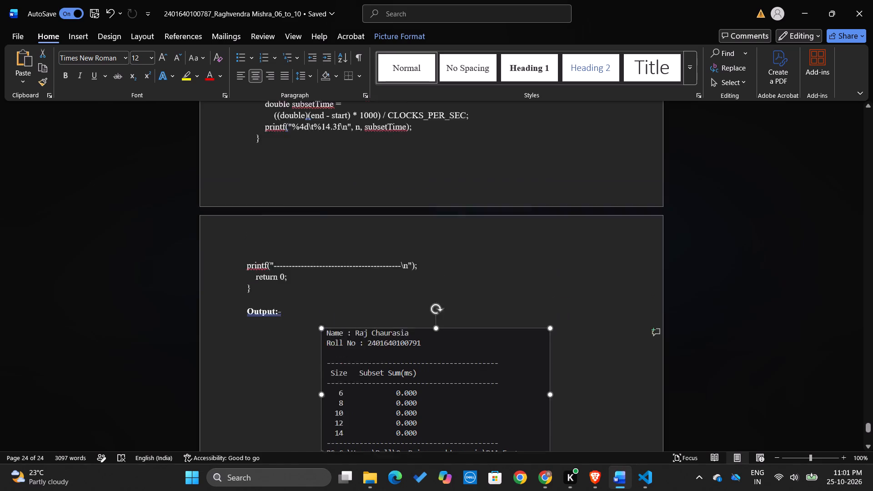
scroll(558, 271, up, 12)
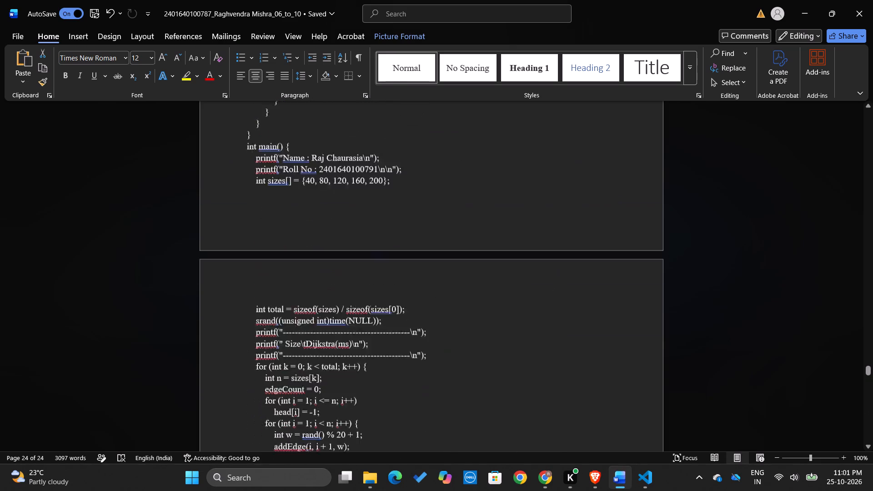
scroll(558, 271, up, 9)
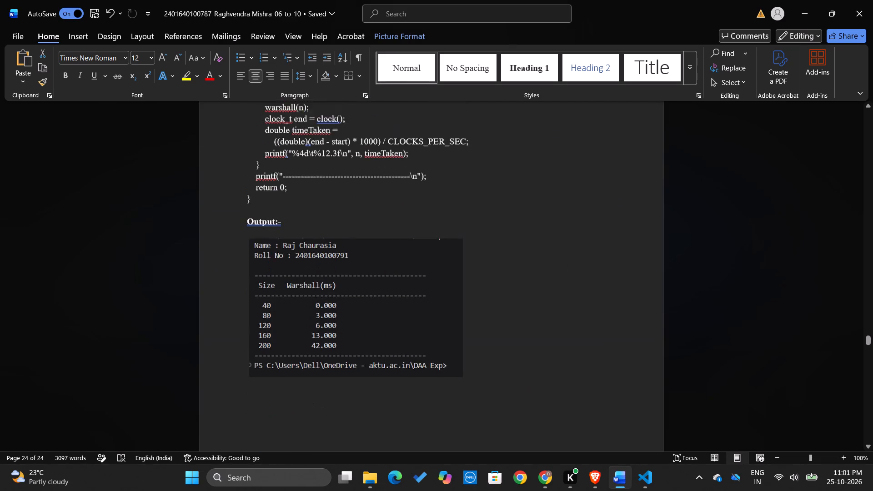
scroll(558, 271, down, 2)
scroll(558, 271, up, 2)
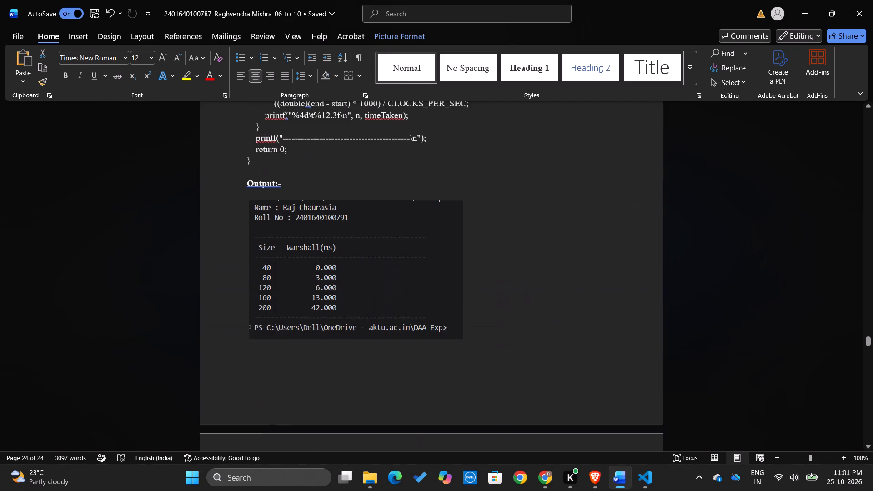
click(418, 287)
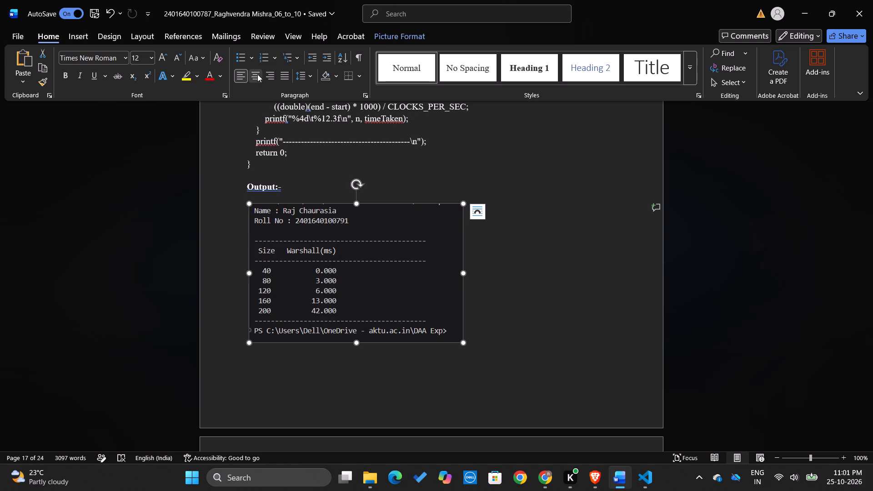
click(257, 74)
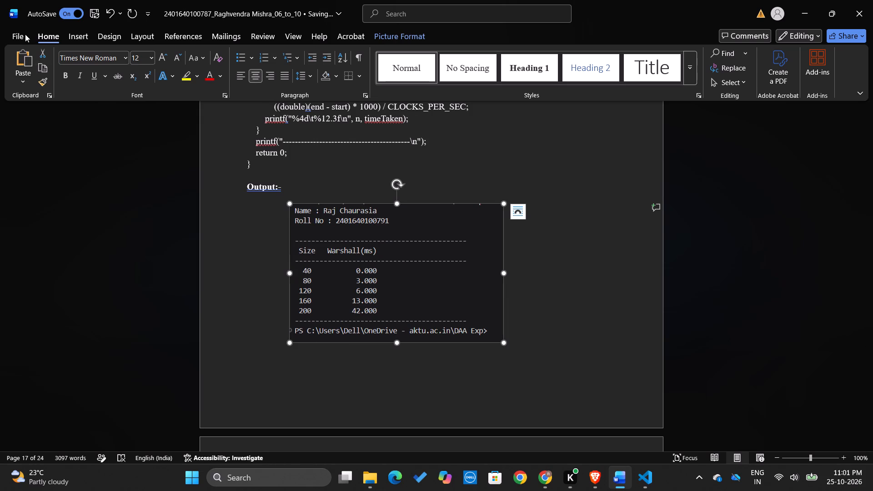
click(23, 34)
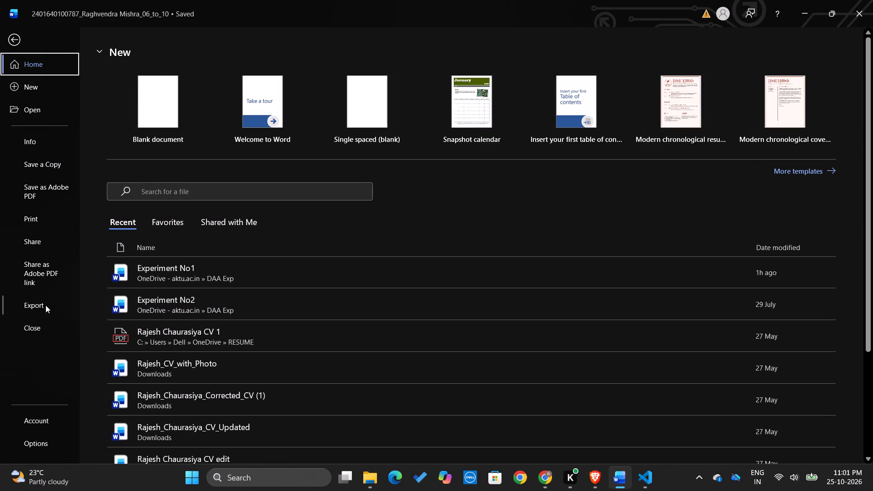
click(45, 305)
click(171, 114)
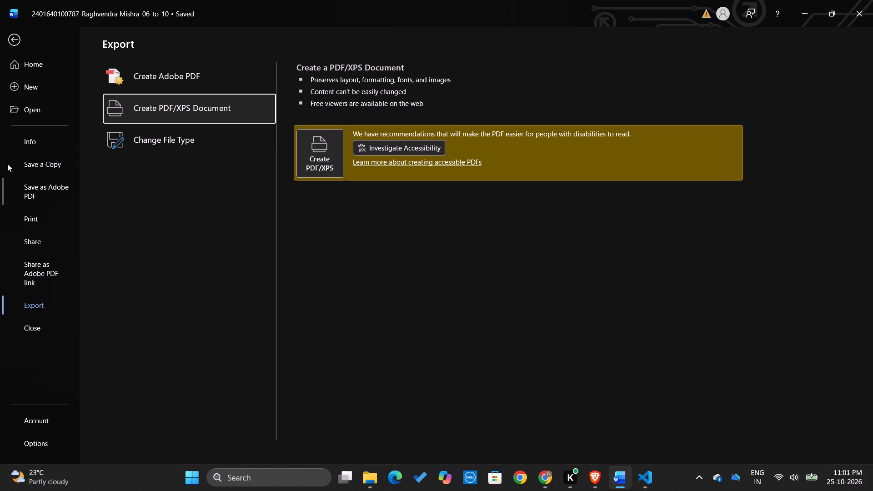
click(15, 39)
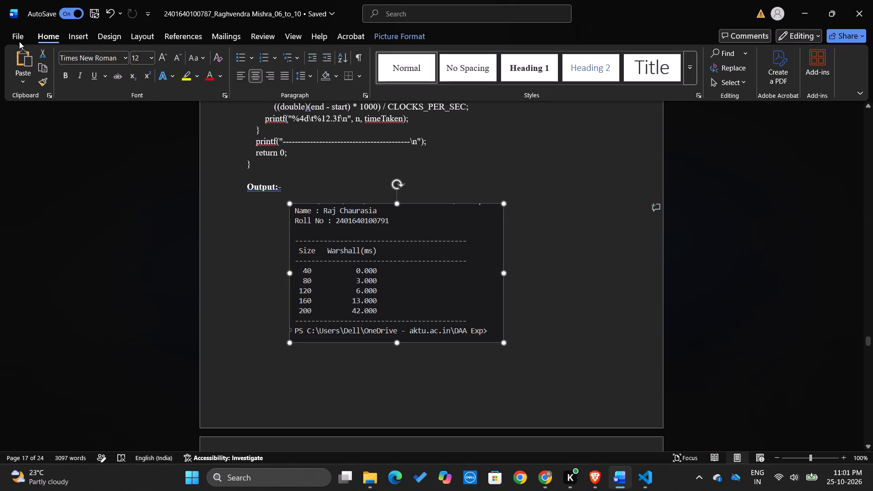
Change the output label of Experiment No. 6(I) to "Output :", removing the trailing dash and adding a space before the colon.
scroll(476, 190, up, 18)
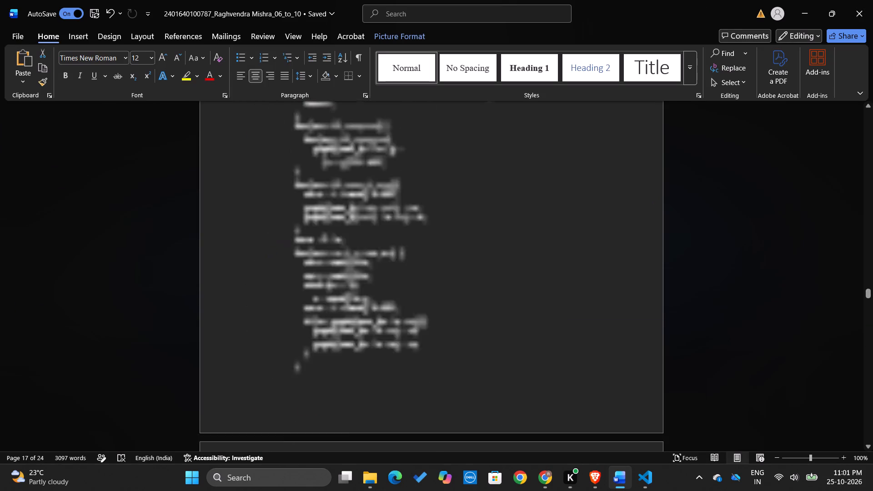
scroll(476, 190, up, 20)
scroll(476, 190, up, 20)
scroll(476, 190, up, 20)
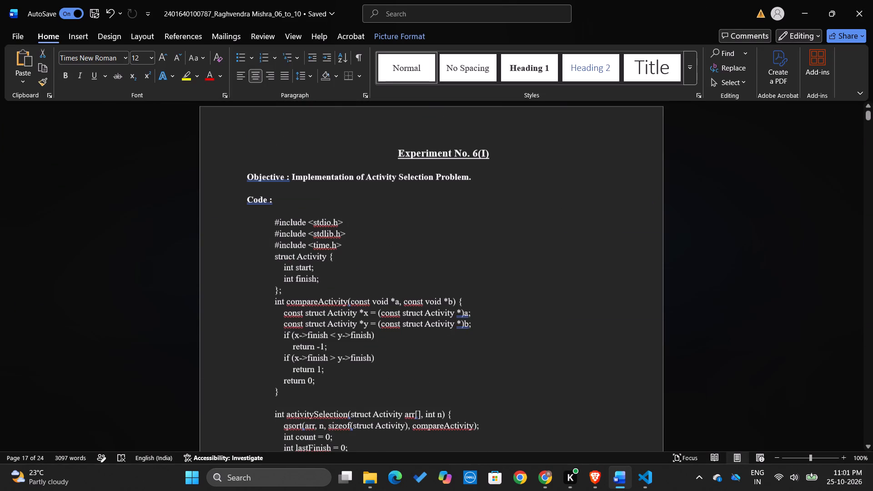
scroll(487, 239, down, 3)
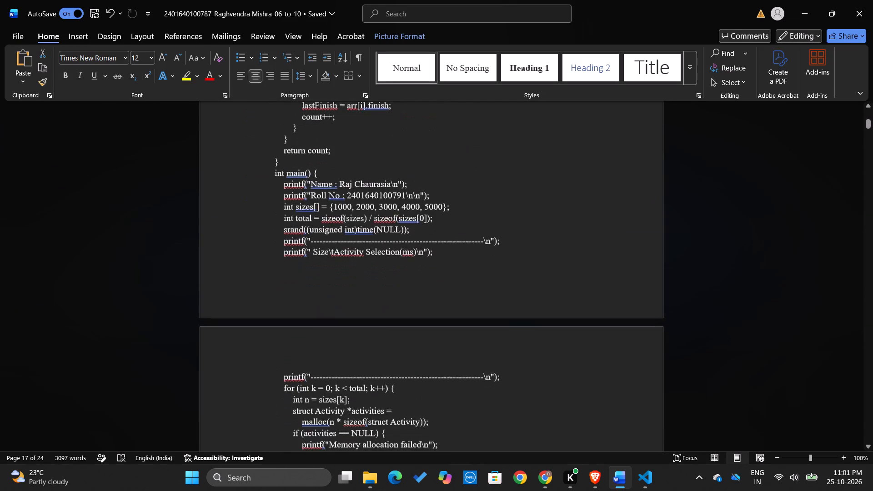
scroll(487, 239, down, 3)
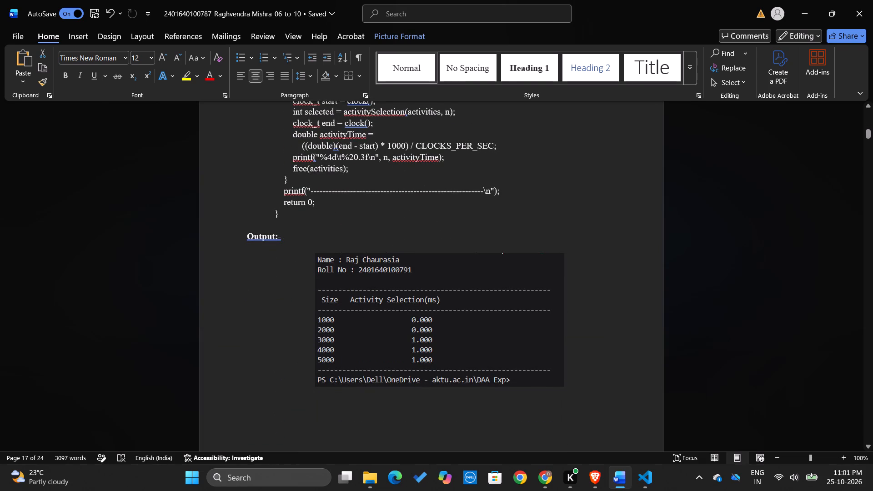
click(289, 235)
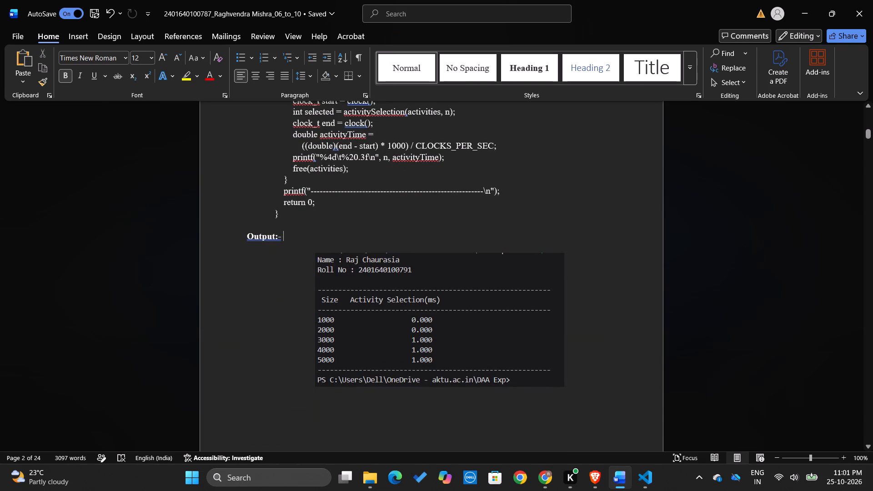
key(BackSpace)
key(BackSpace)
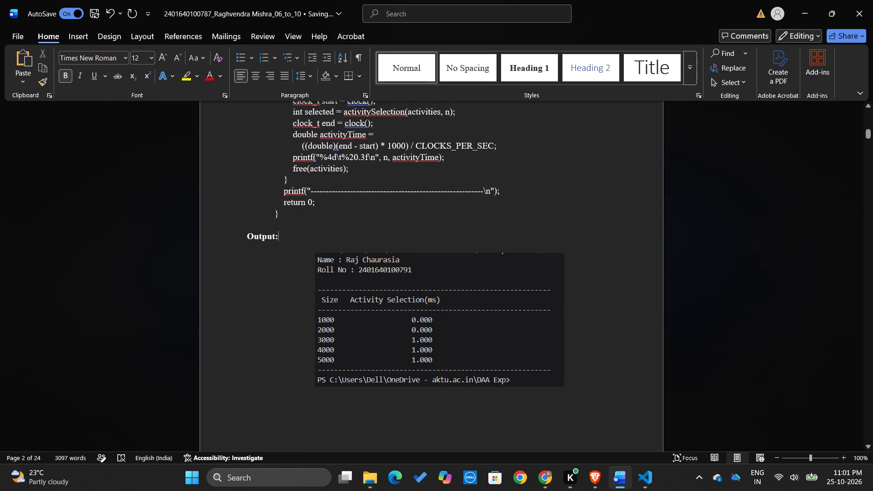
scroll(303, 324, down, 2)
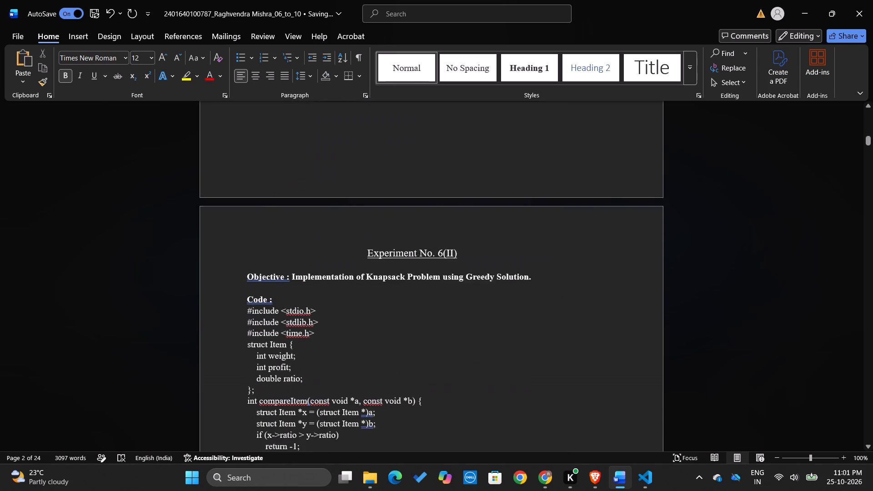
scroll(303, 324, up, 3)
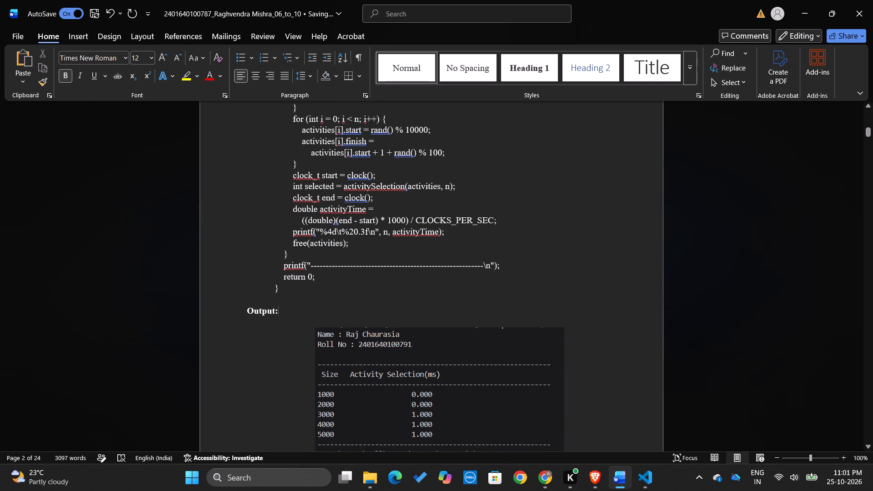
click(274, 311)
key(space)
Change the output label of Experiment No. 6(II) to "Output :" by adding a space before the colon.
scroll(274, 311, up, 6)
scroll(274, 311, down, 1)
scroll(274, 311, up, 1)
scroll(274, 311, down, 2)
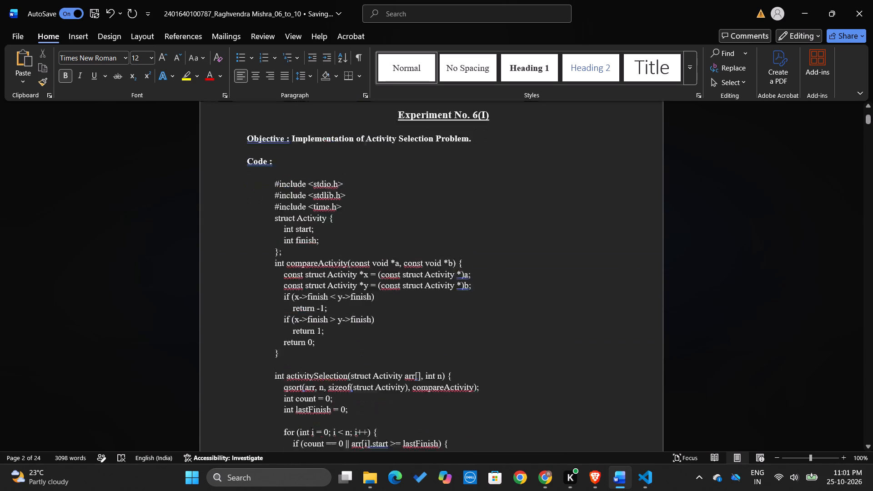
scroll(274, 311, down, 2)
scroll(274, 311, up, 2)
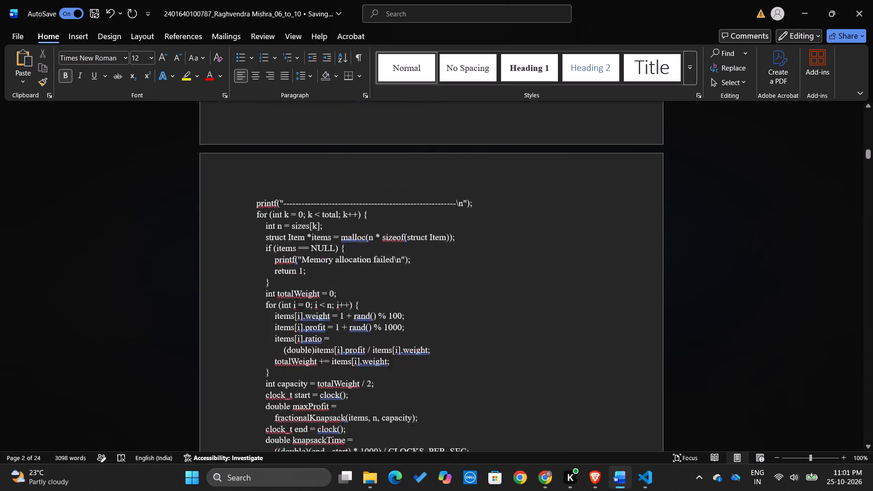
scroll(274, 311, up, 4)
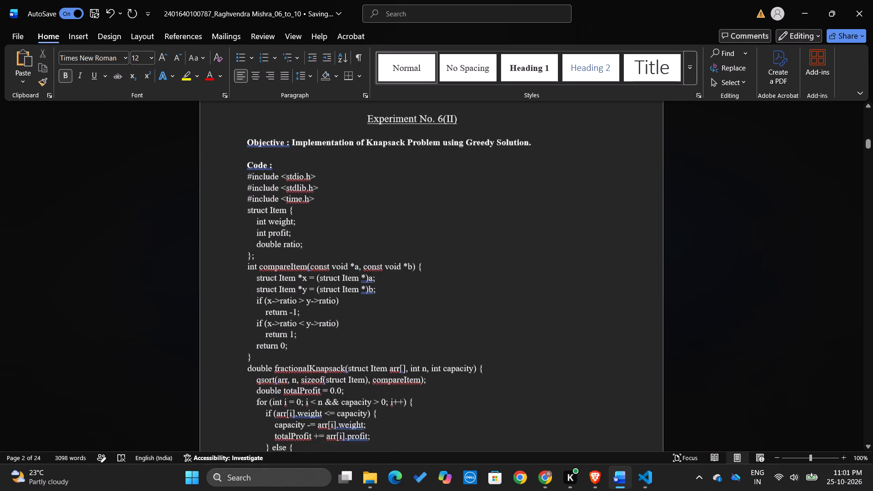
scroll(274, 311, down, 3)
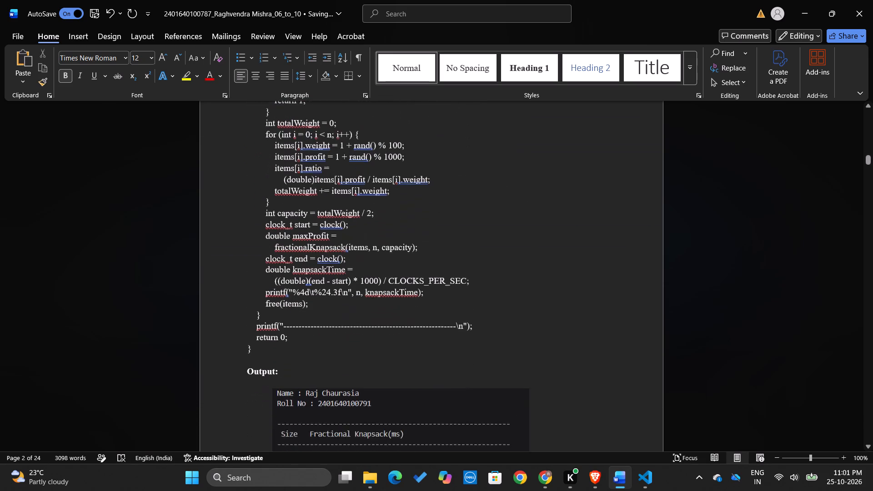
scroll(274, 311, down, 1)
click(275, 316)
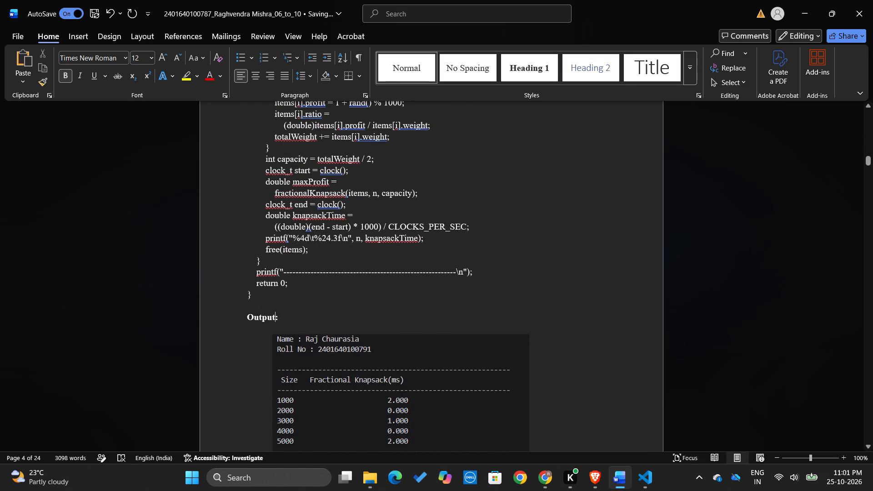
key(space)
Change the output label of Experiment No. 7(I) to "Output :", removing the trailing dash and adding a space before the colon.
scroll(339, 361, down, 3)
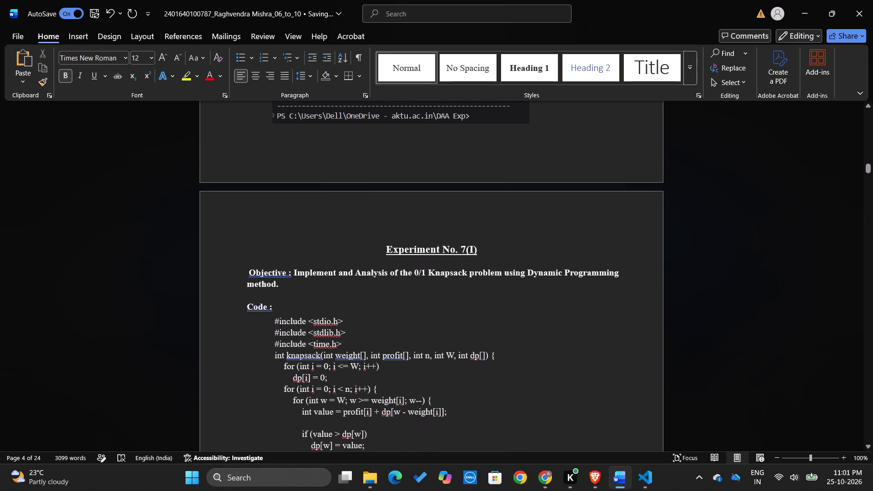
scroll(339, 361, down, 3)
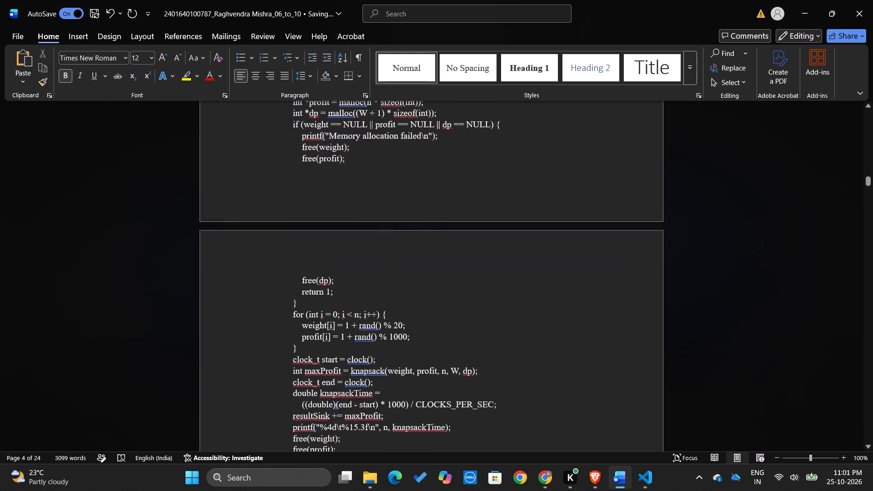
scroll(339, 361, down, 2)
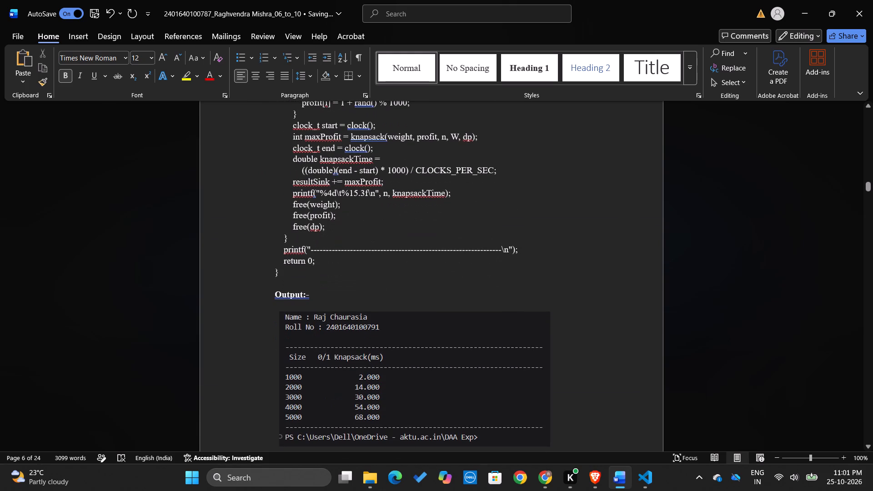
click(315, 292)
key(BackSpace)
key(BackSpace)
key(Left)
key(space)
Change the output label of Experiment No. 7(II) to "Output :" by adding a space before the colon.
scroll(364, 304, down, 1)
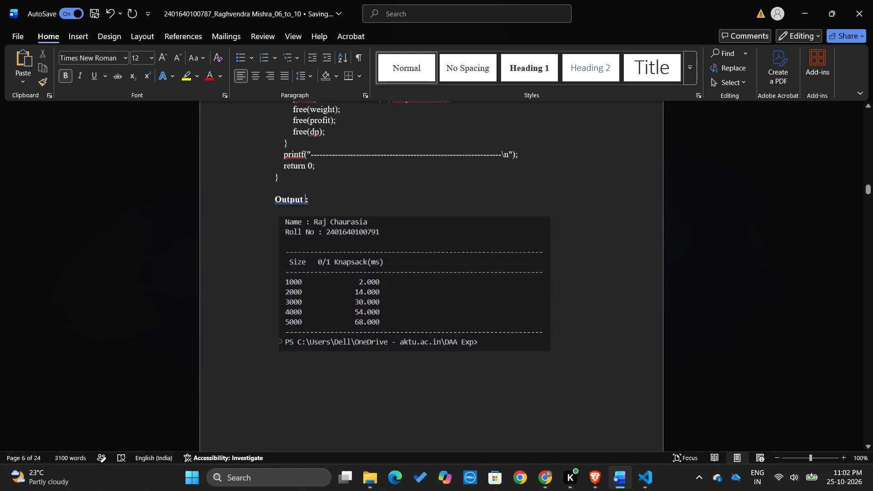
scroll(364, 304, down, 4)
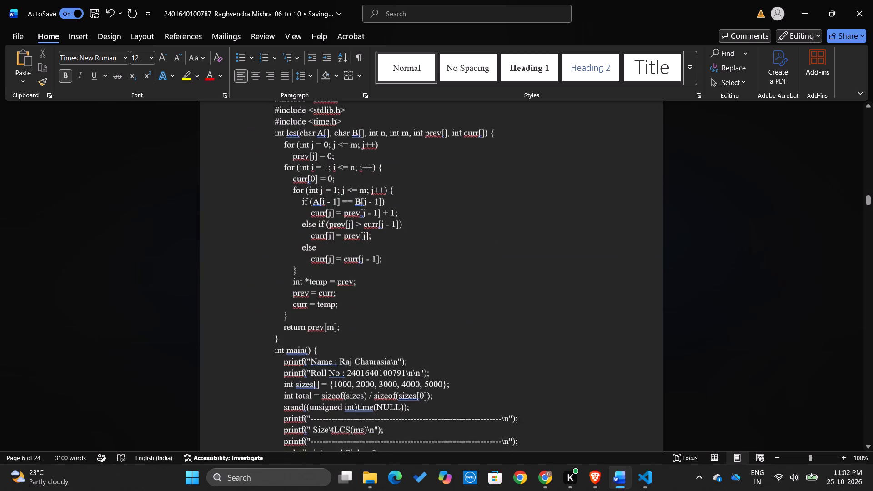
scroll(364, 304, down, 3)
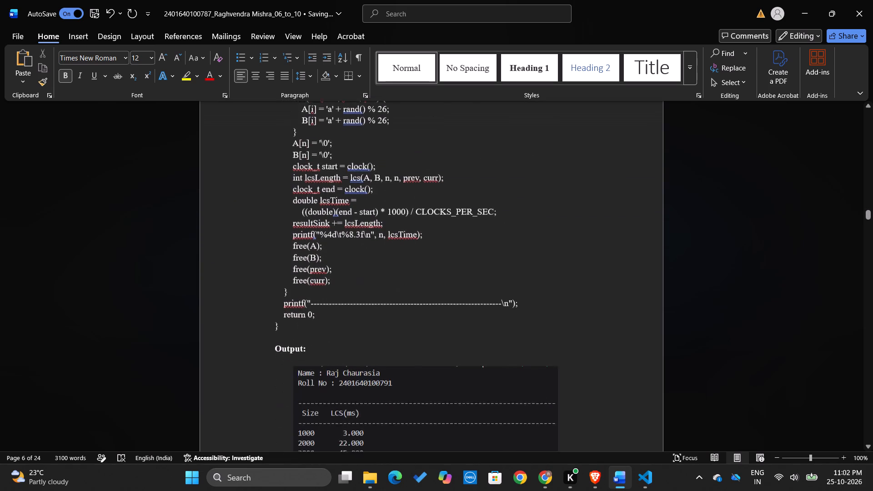
scroll(364, 304, down, 1)
click(316, 241)
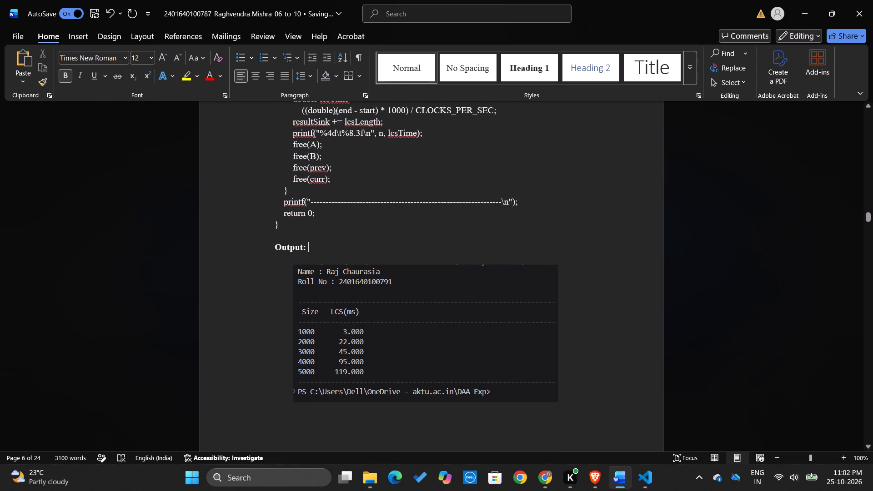
key(Left)
key(Left)
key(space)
Delete the empty content of the blank page between the Experiment No. 7(II) output and the Experiment No. 8(I) heading.
scroll(316, 241, down, 4)
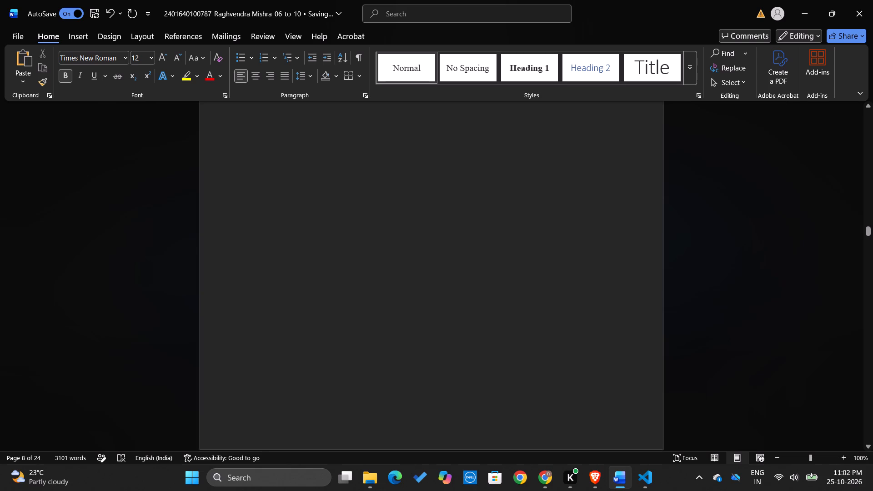
scroll(316, 241, down, 1)
scroll(316, 241, up, 4)
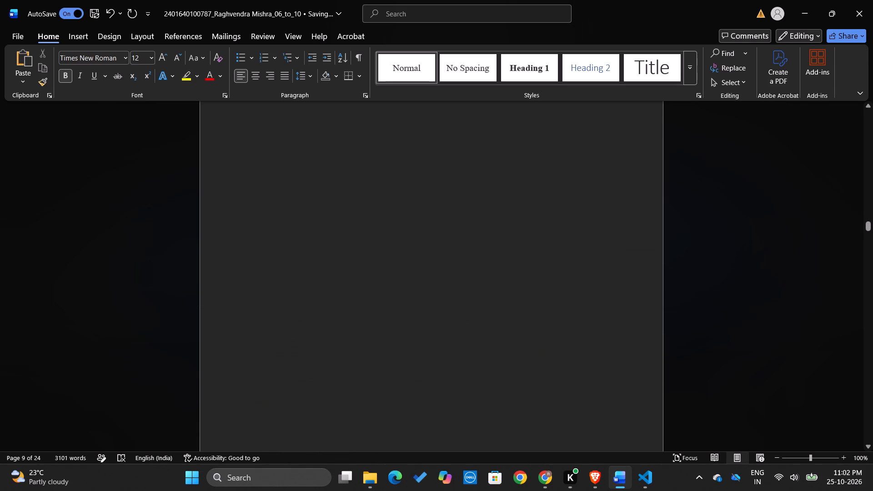
scroll(316, 241, up, 2)
click(294, 297)
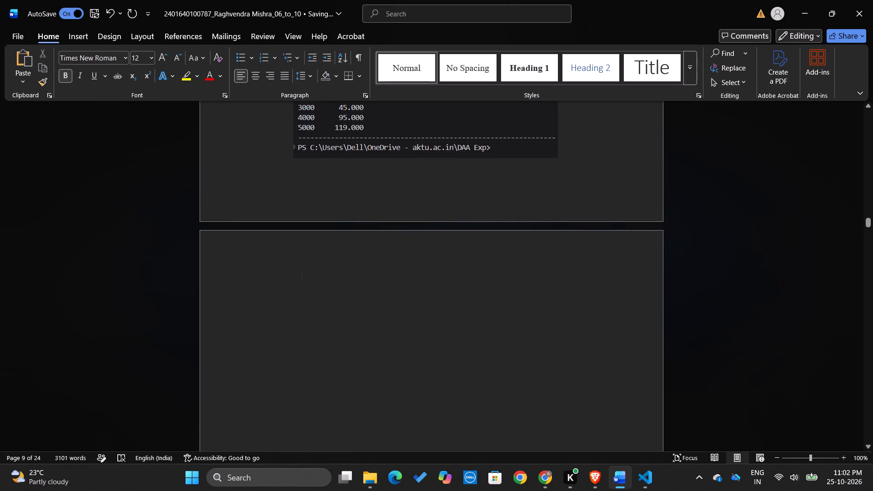
key(Delete)
key(Delete)
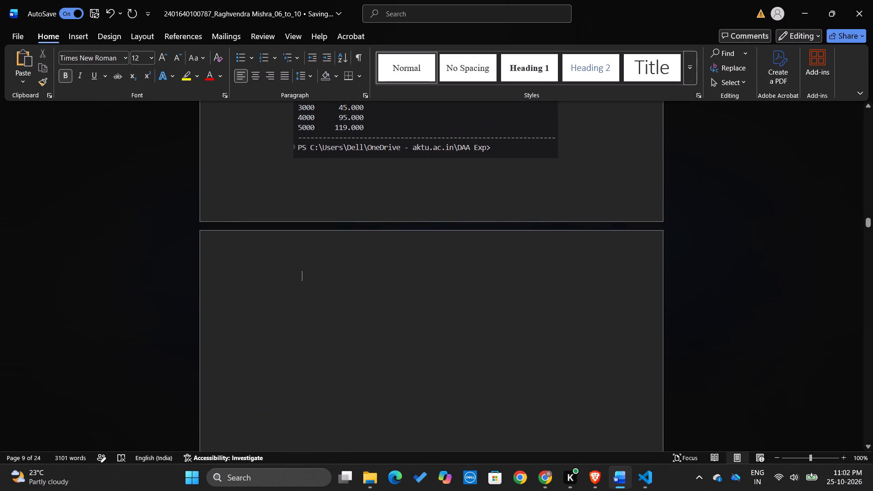
key(Delete)
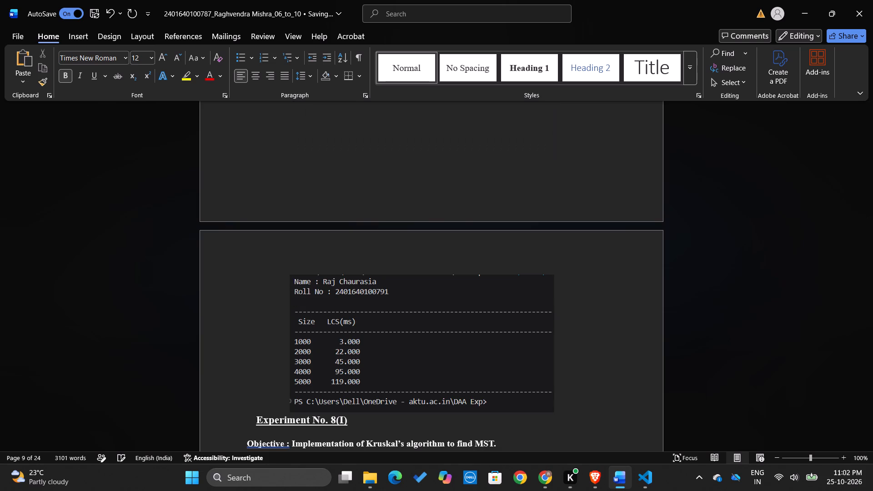
Reduce the height of the LCS output screenshot so it fits under its output label and Experiment No. 8(I) starts a new page.
scroll(323, 282, right, 1)
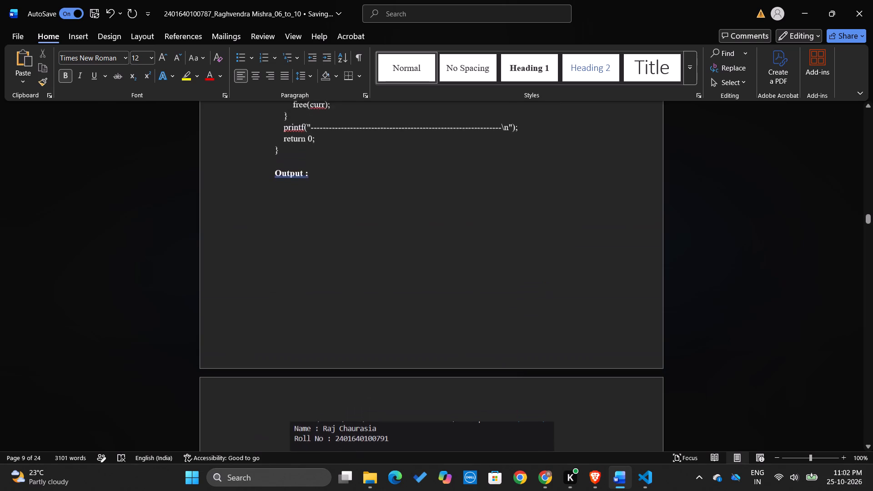
scroll(323, 282, right, 1)
click(391, 382)
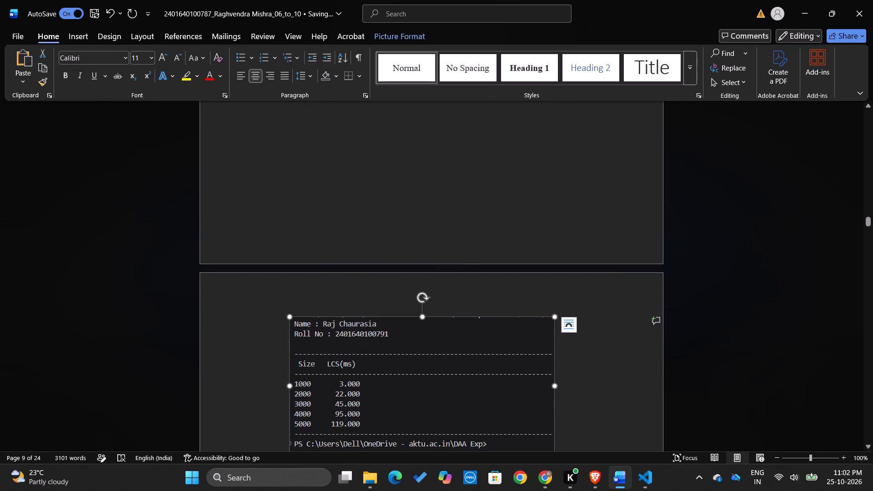
scroll(436, 416, down, 1)
drag(423, 367, 425, 343)
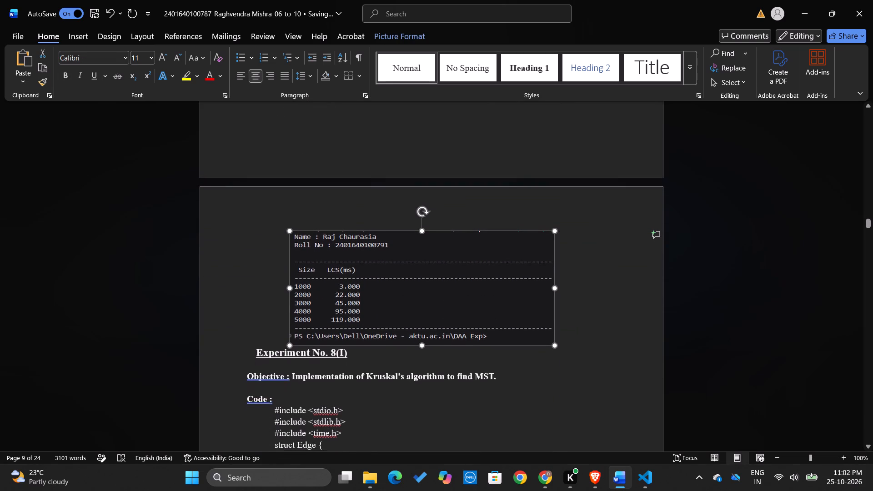
drag(425, 343, 427, 334)
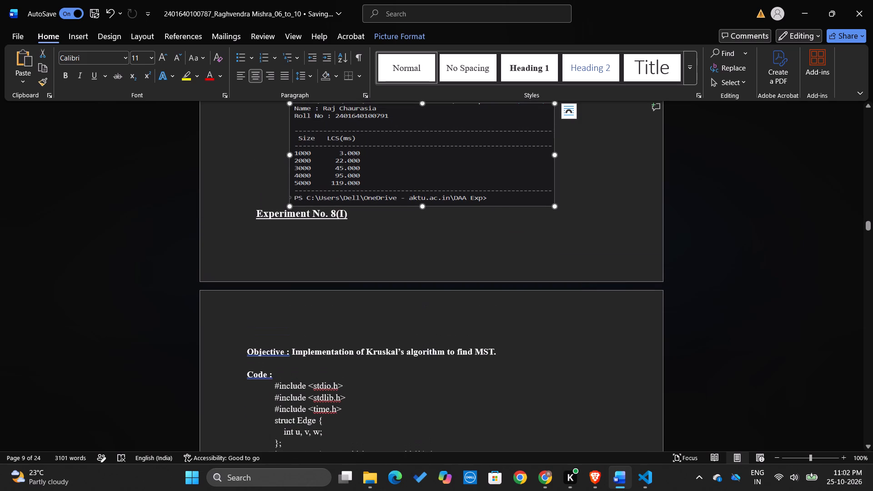
drag(423, 205, 423, 210)
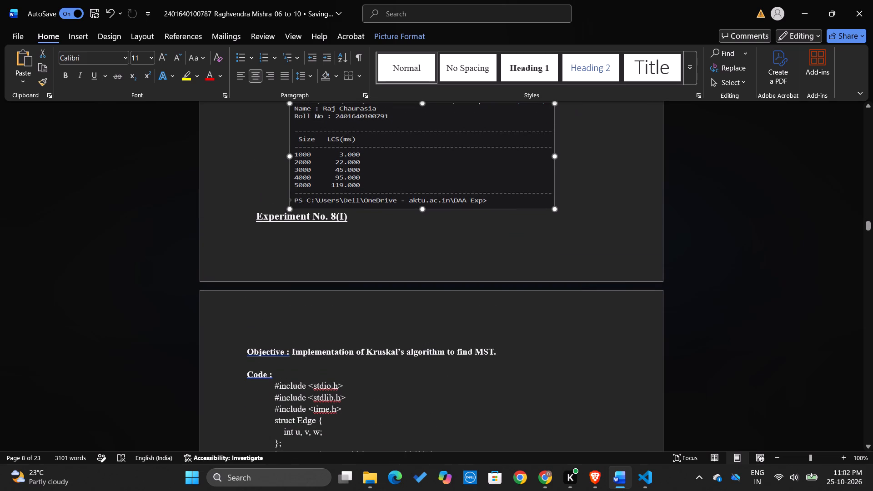
drag(423, 210, 423, 222)
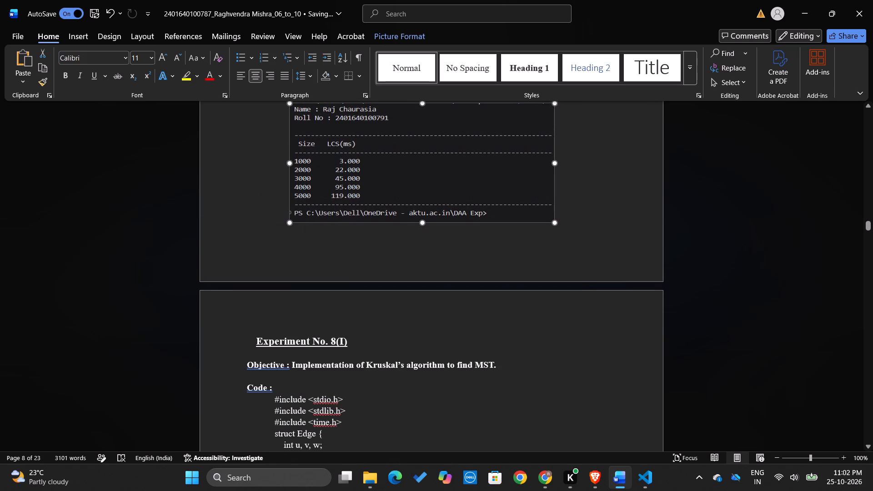
drag(423, 222, 423, 230)
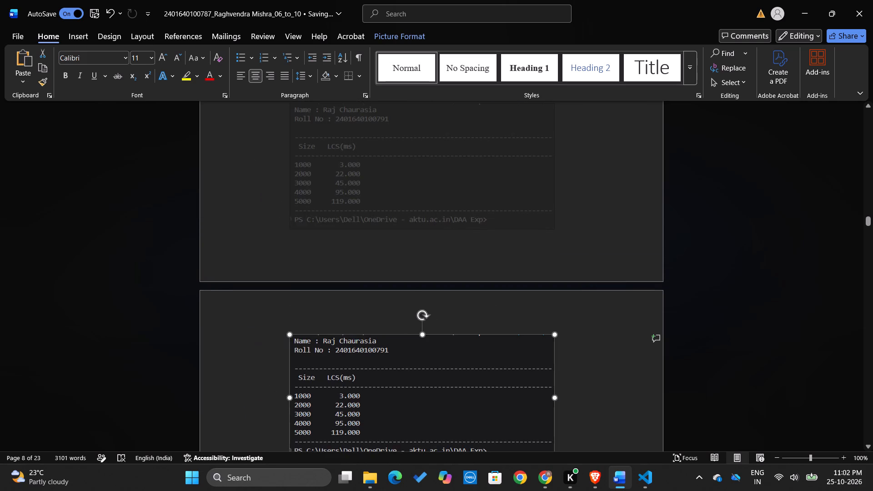
drag(423, 230, 423, 225)
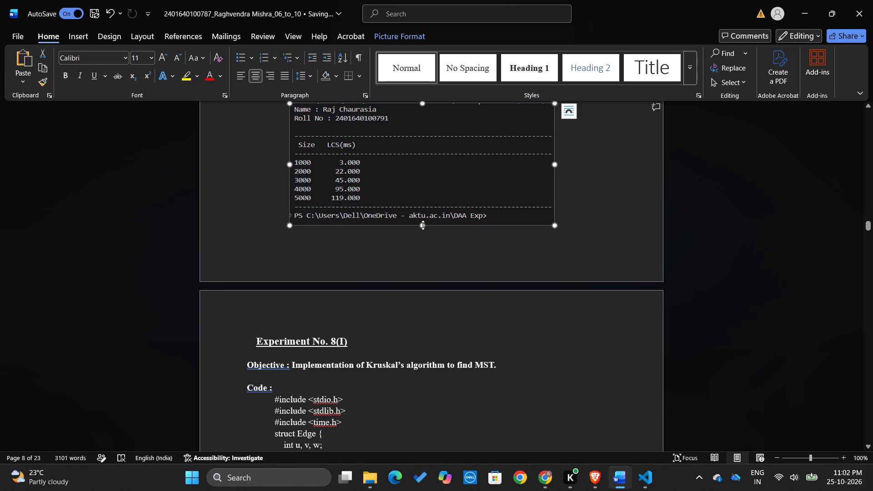
Centre the "Experiment No. 8(I)" heading.
click(258, 340)
click(257, 79)
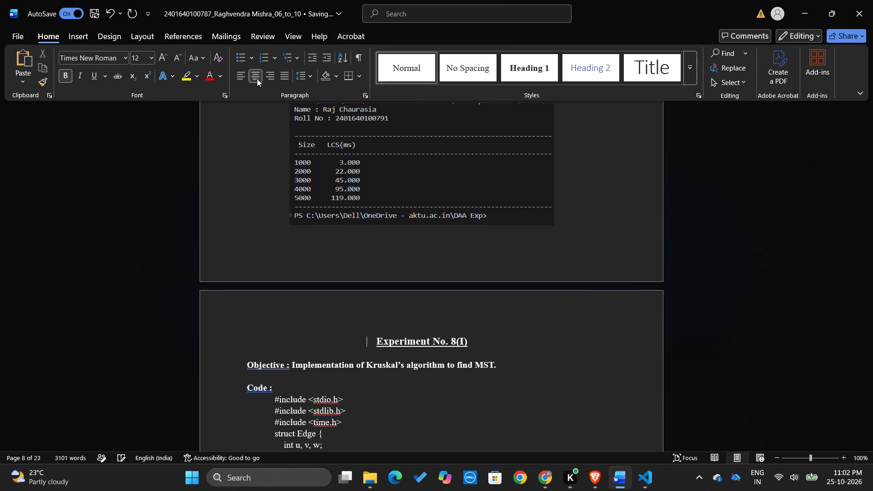
click(521, 386)
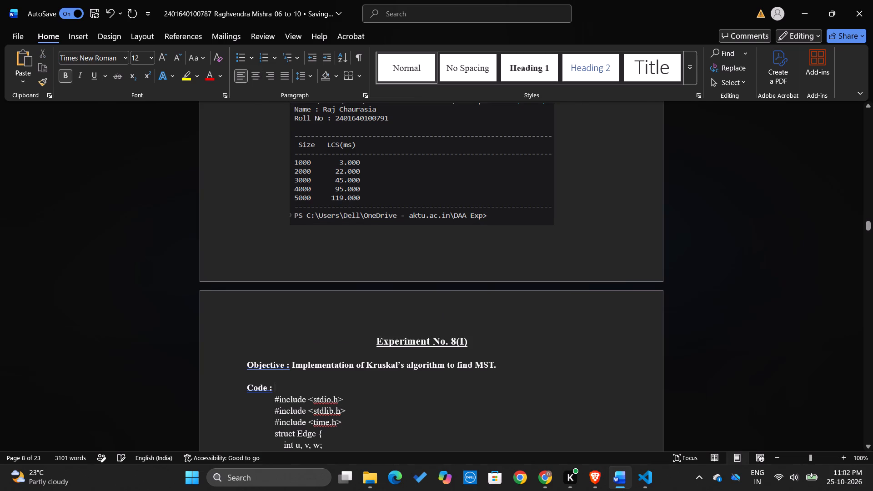
Review the Experiment No. 7(II) pages for code layout, output label and placement of the LCS screenshot.
scroll(521, 386, up, 4)
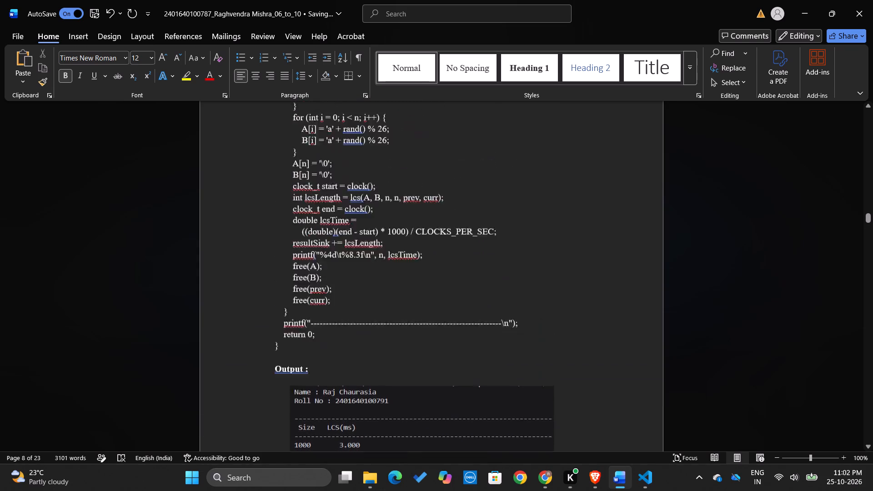
scroll(521, 386, up, 6)
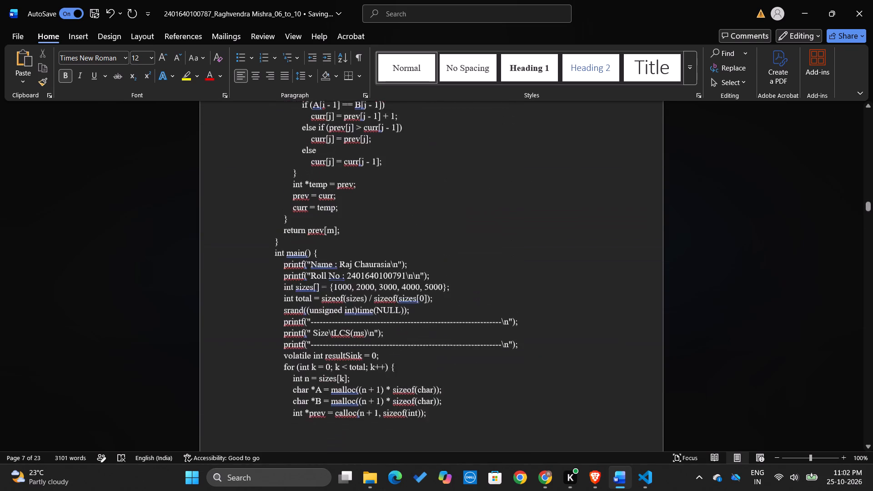
scroll(521, 386, up, 2)
scroll(521, 386, down, 2)
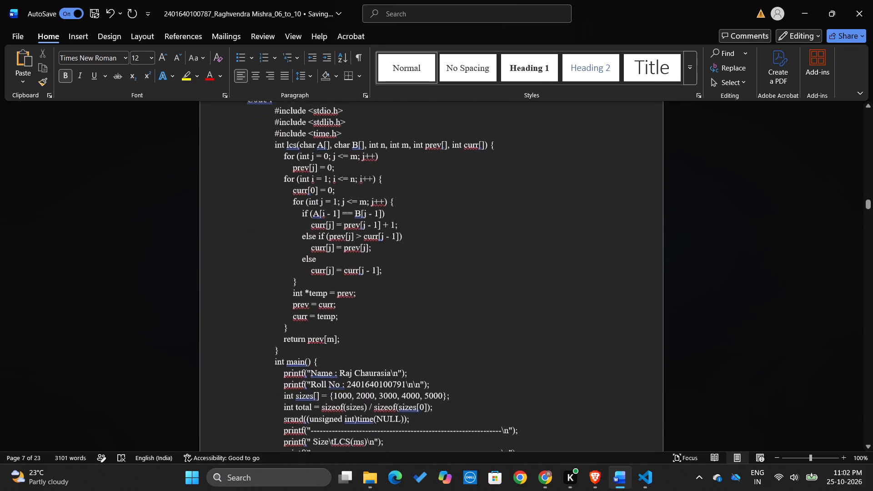
scroll(521, 386, down, 5)
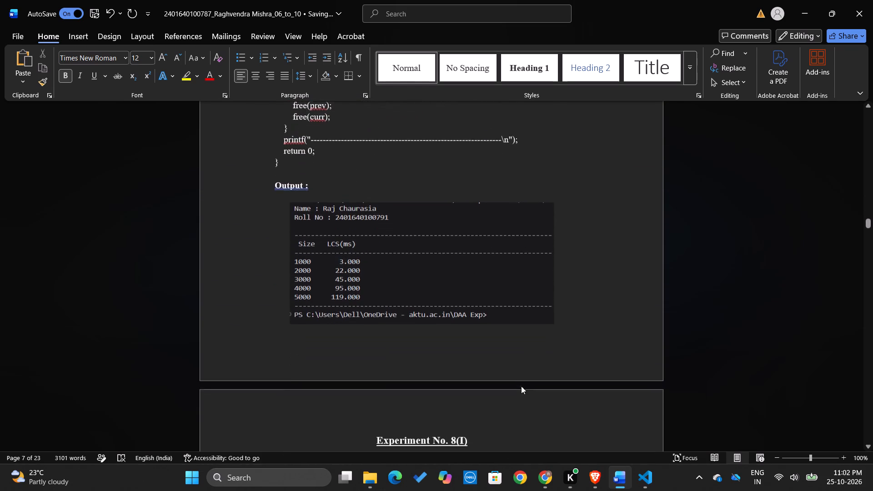
Review the Experiment No. 8(I) pages for heading placement, code layout and page breaks down to the output section.
scroll(521, 386, down, 3)
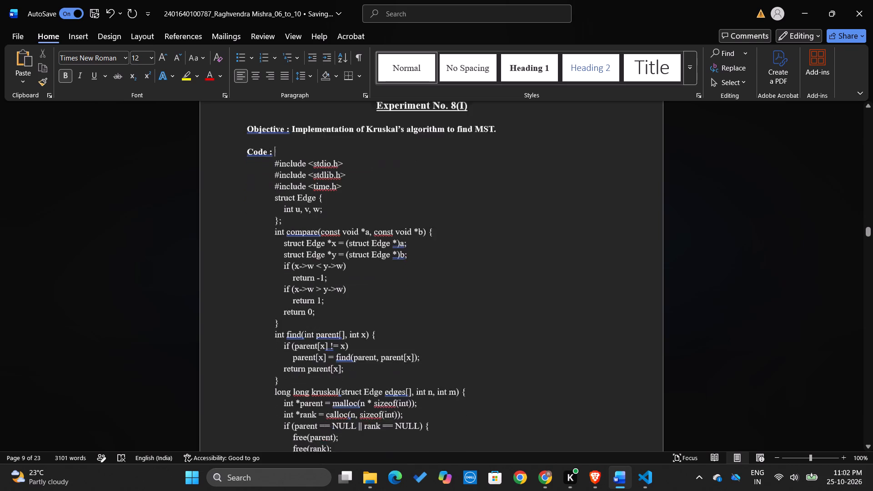
scroll(521, 386, down, 3)
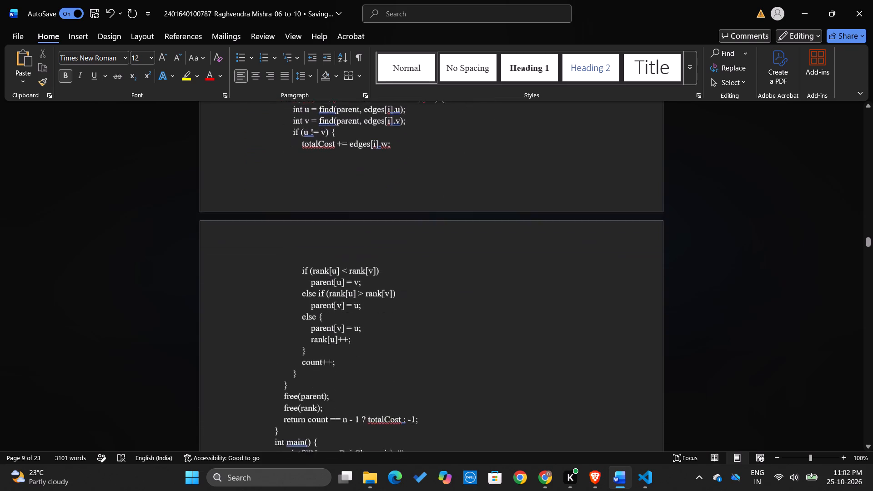
scroll(521, 386, down, 1)
scroll(521, 386, up, 4)
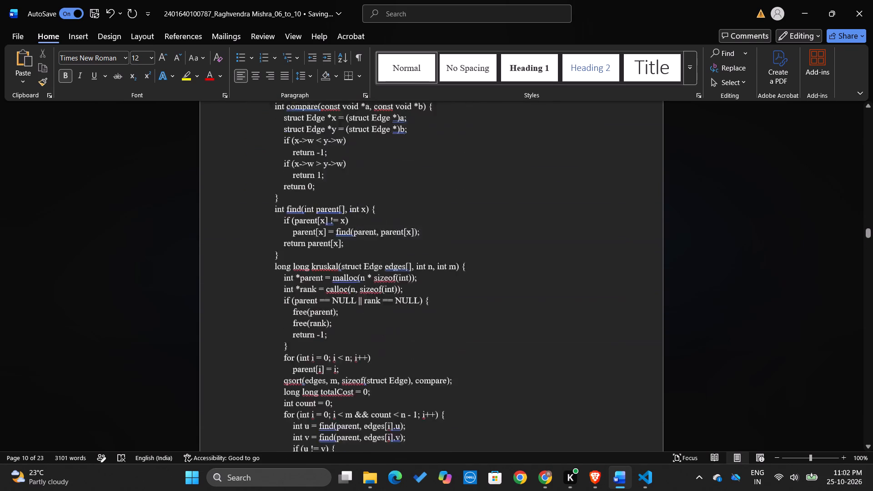
scroll(521, 386, up, 2)
scroll(521, 386, down, 4)
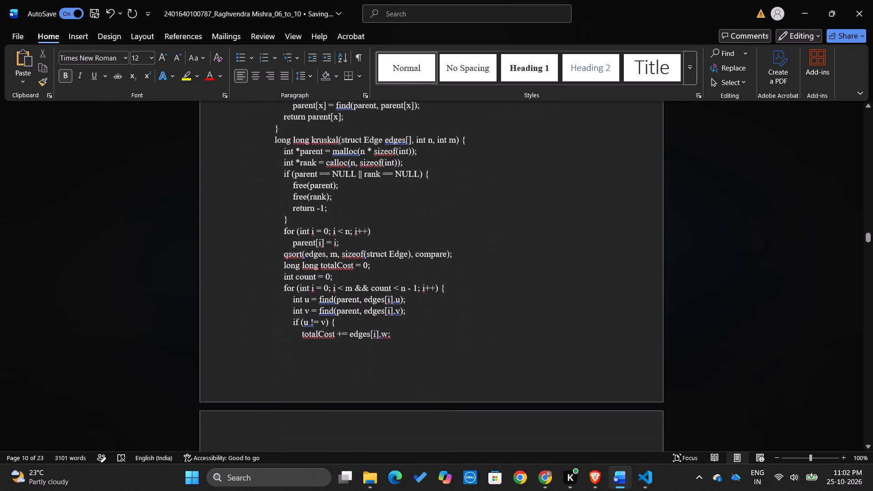
scroll(521, 386, down, 6)
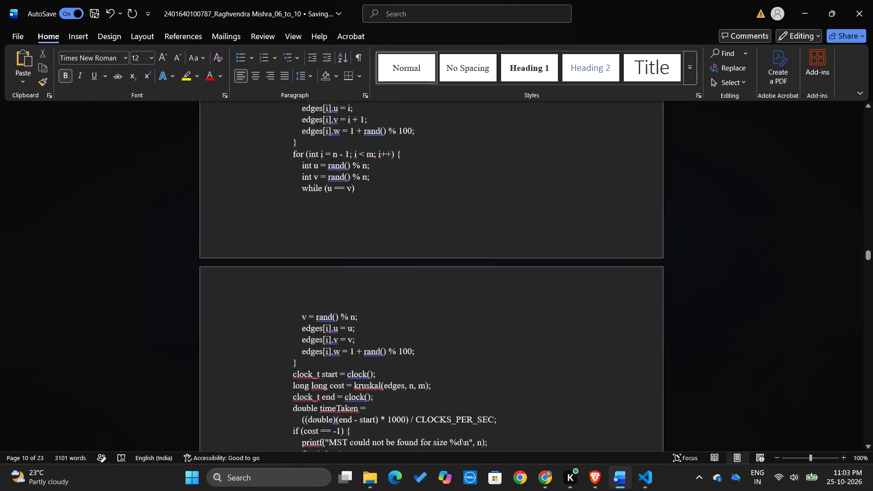
scroll(521, 386, down, 2)
Correct the Experiment No. 8(I) output label to read "Output :", removing the trailing hyphen and re-entering the space before the colon.
click(321, 233)
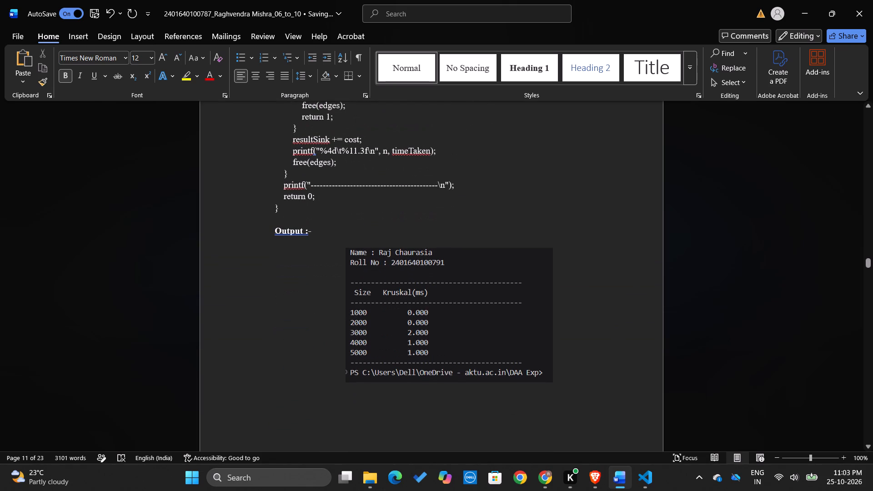
key(BackSpace)
key(BackSpace)
key(Left)
key(BackSpace)
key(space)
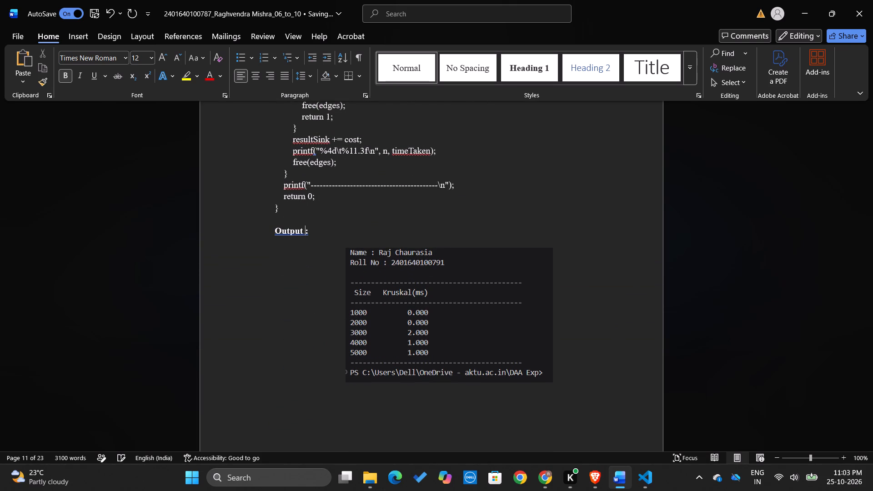
Enlarge the Kruskal output screenshot slightly in both height and width, keeping it on the same page under its output label.
scroll(381, 261, down, 1)
click(418, 220)
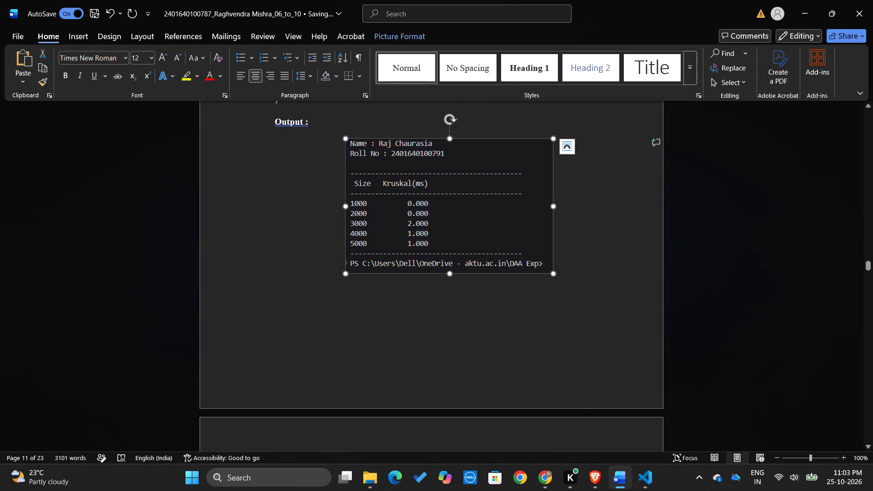
drag(449, 274, 448, 287)
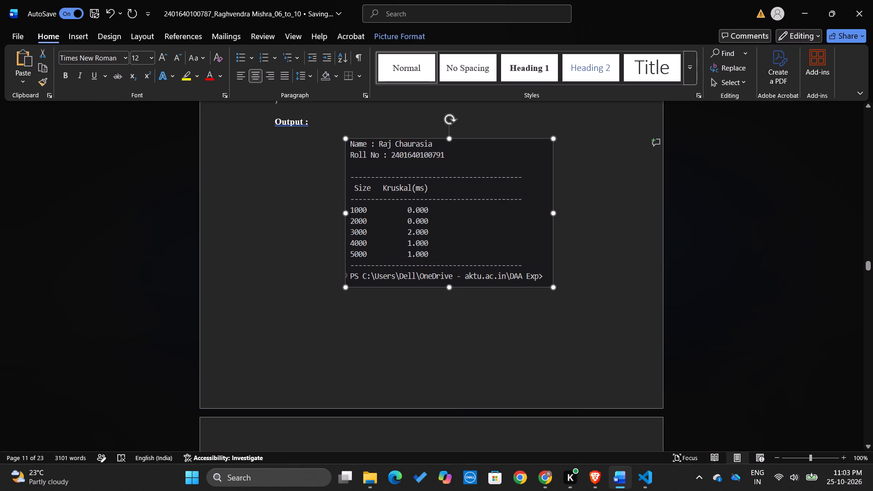
drag(448, 287, 448, 291)
drag(345, 212, 337, 214)
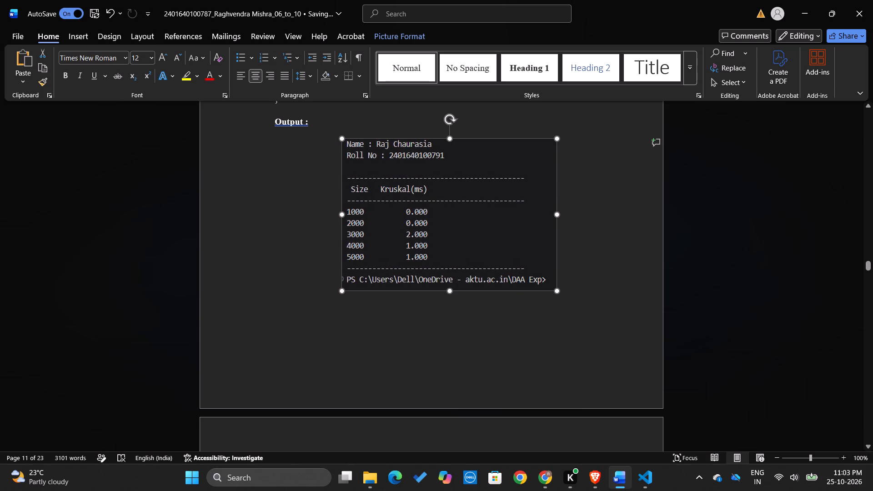
drag(337, 214, 332, 214)
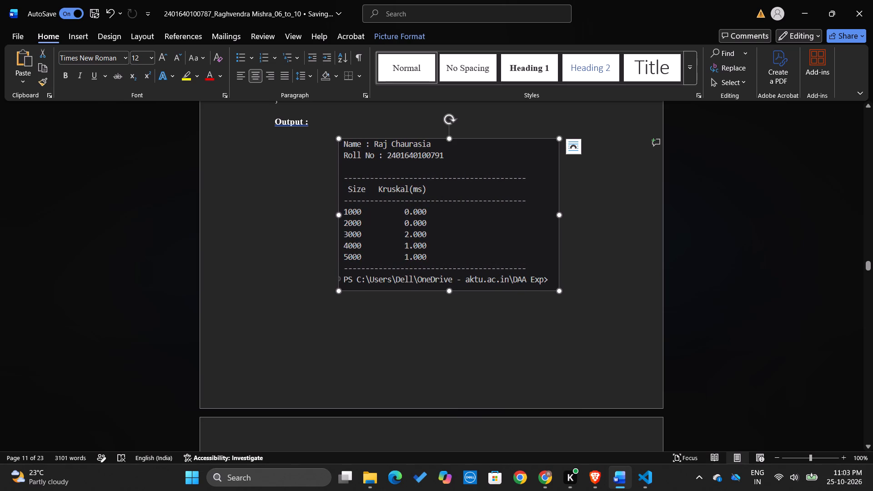
click(392, 385)
Correct the Experiment No. 8(II) output label to read "Output :", removing the trailing hyphen and re-entering the space before the colon.
scroll(392, 385, down, 2)
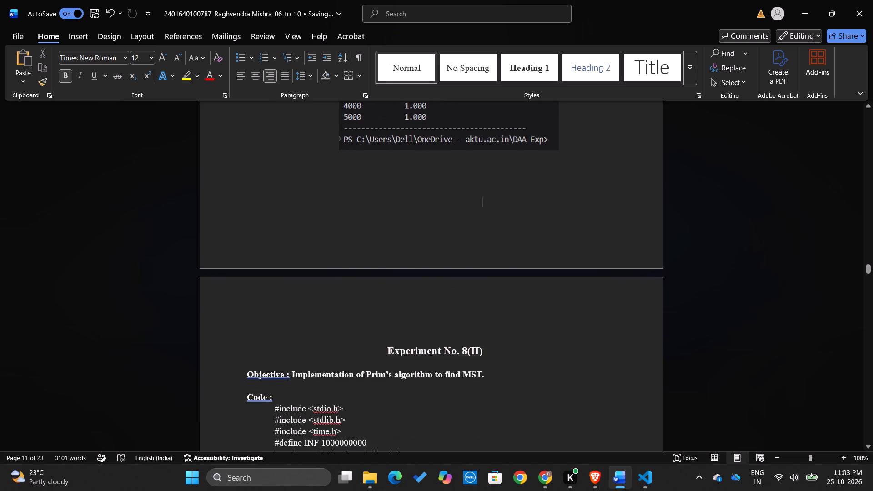
scroll(392, 385, down, 4)
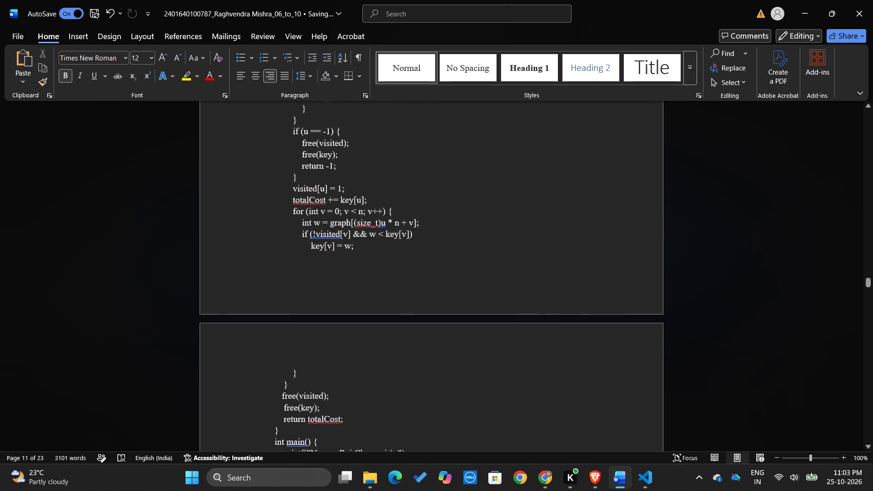
scroll(392, 385, down, 5)
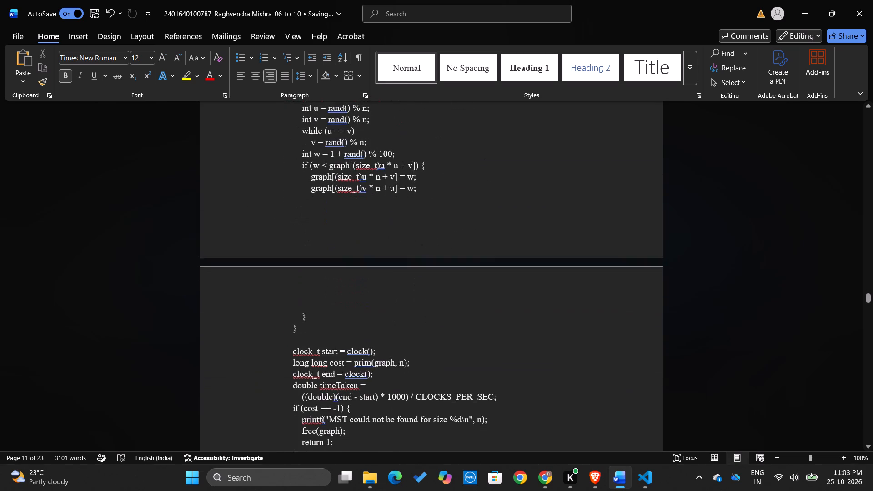
scroll(392, 385, down, 3)
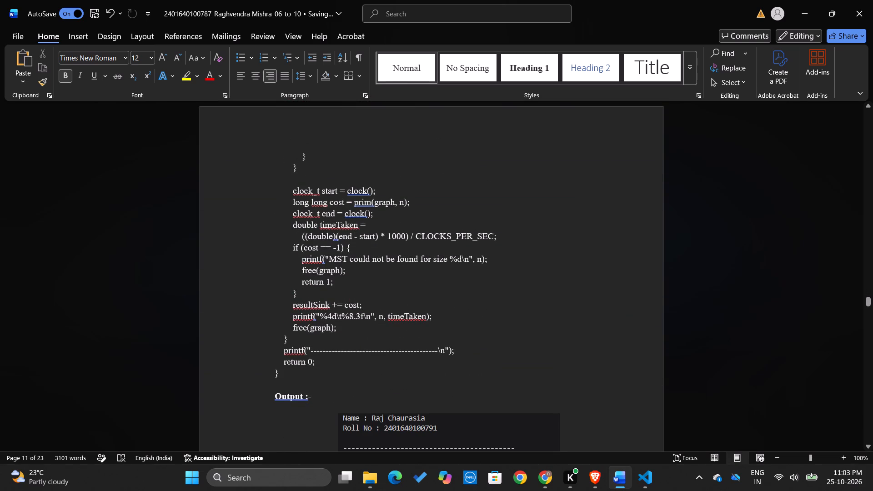
scroll(321, 182, down, 1)
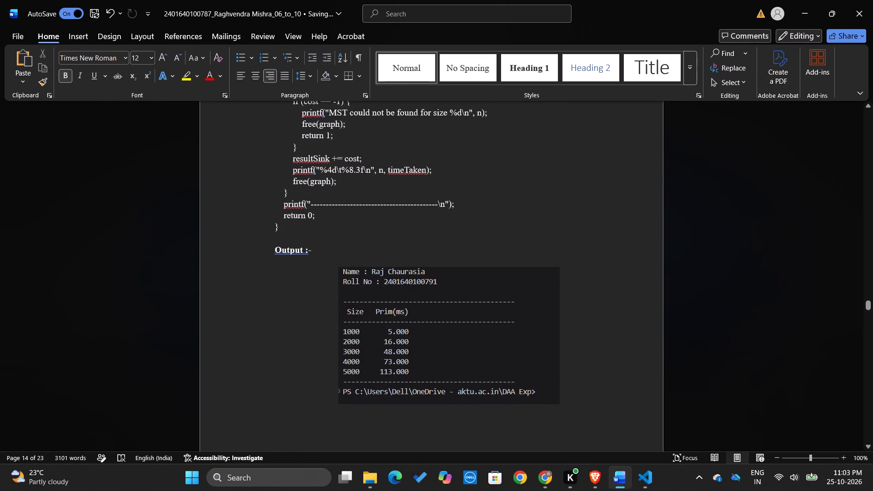
click(323, 251)
key(BackSpace)
key(BackSpace)
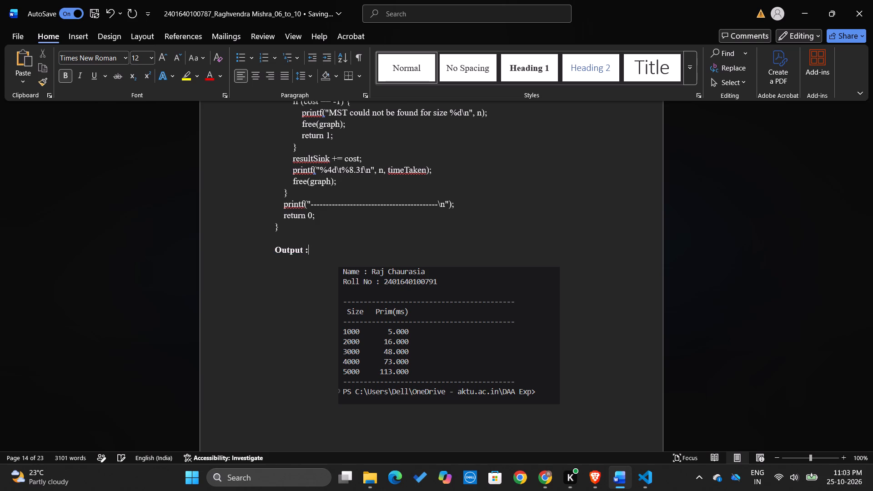
key(Left)
key(BackSpace)
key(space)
Increase the height of the Prim output screenshot slightly under the Experiment No. 8(II) output label.
scroll(323, 251, down, 1)
click(427, 237)
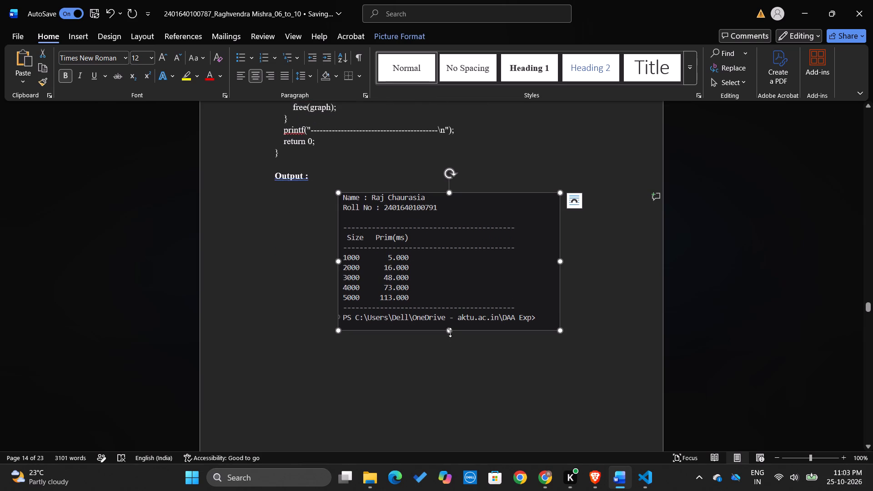
drag(448, 331, 448, 349)
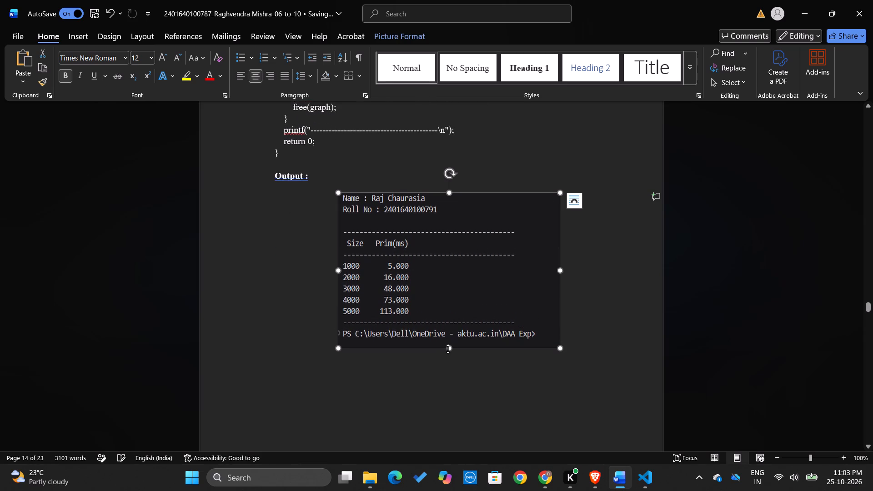
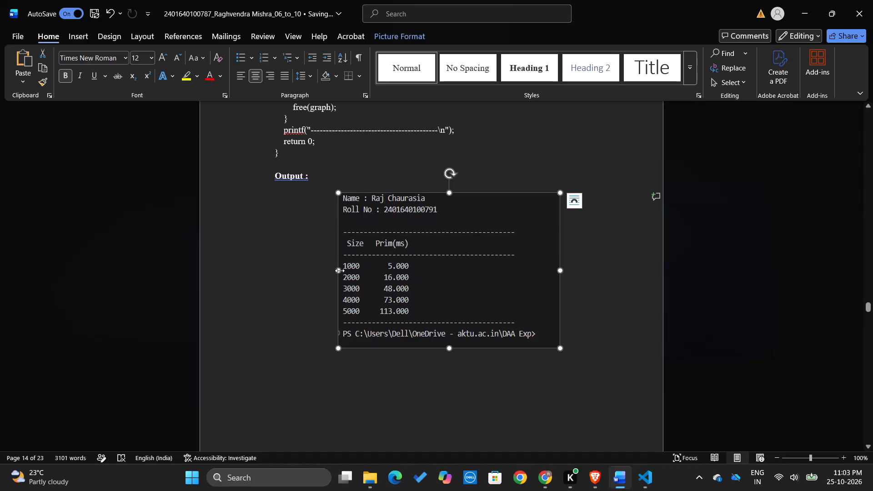
Widen the Prim output screenshot slightly under the Experiment No. 8(II) output label.
drag(340, 271, 329, 270)
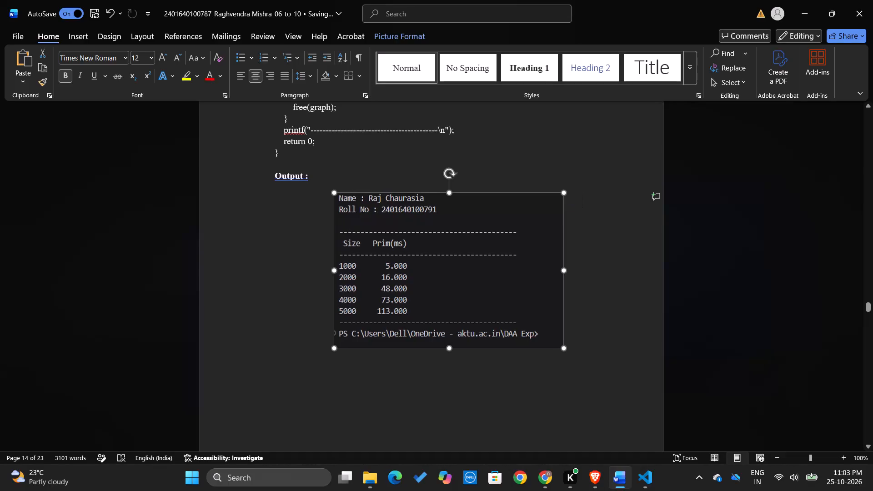
drag(329, 270, 324, 269)
click(377, 399)
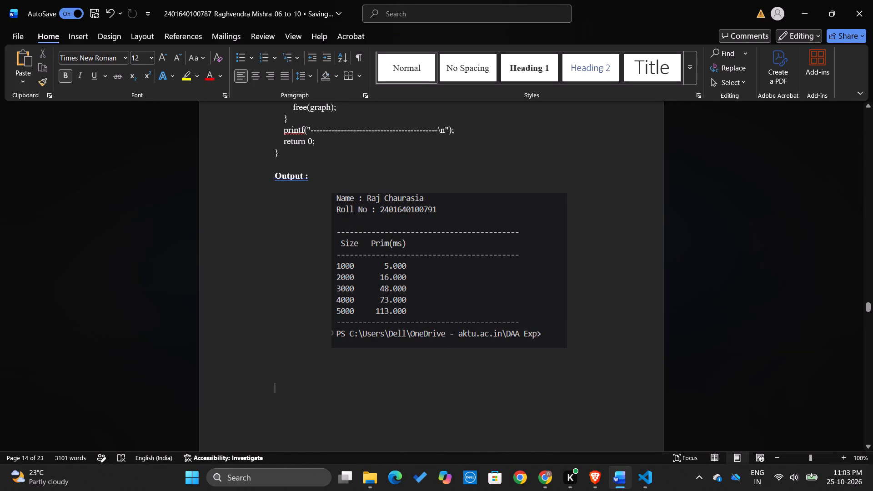
Remove the extra blank lines above the Experiment No. 9(I) heading so that it starts at the top margin of its own page.
scroll(377, 399, down, 3)
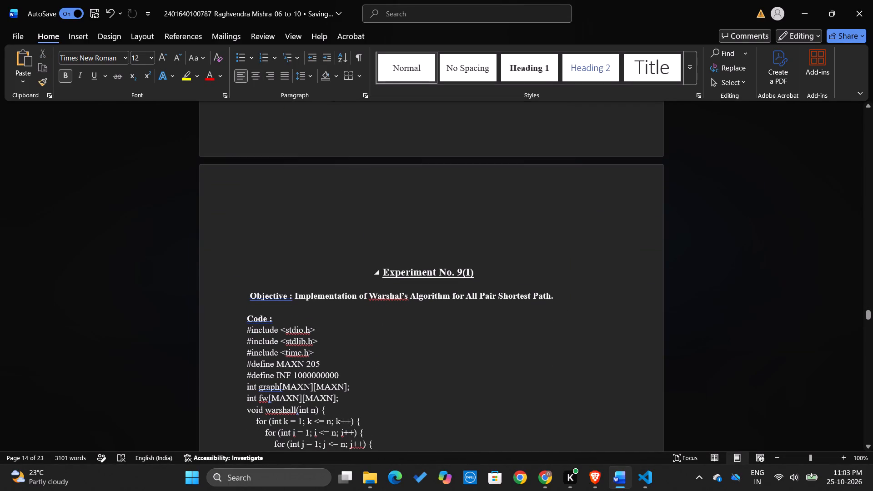
click(383, 271)
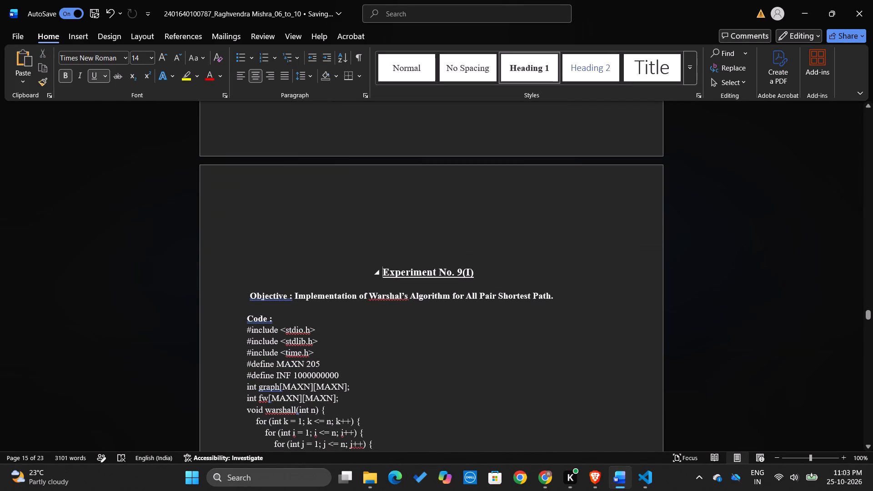
key(ctrl+BackSpace)
key(ctrl+BackSpace)
key(ctrl+BackSpace)
key(ctrl+BackSpace)
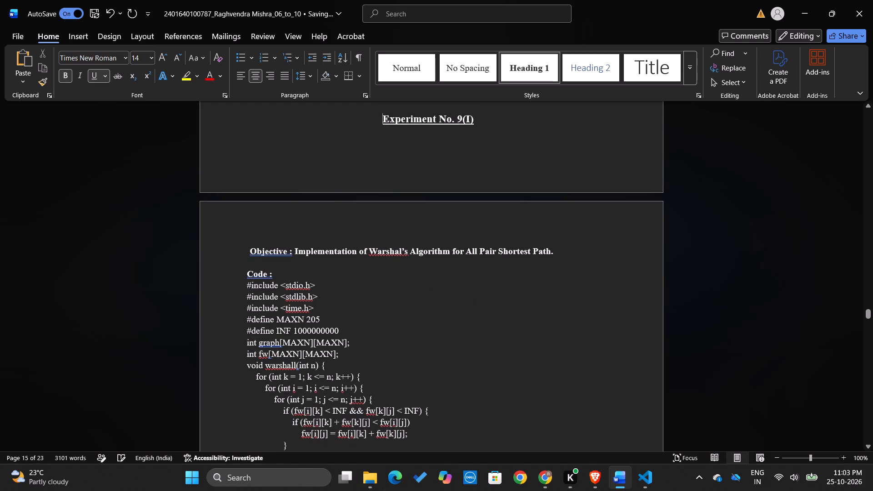
key(Return)
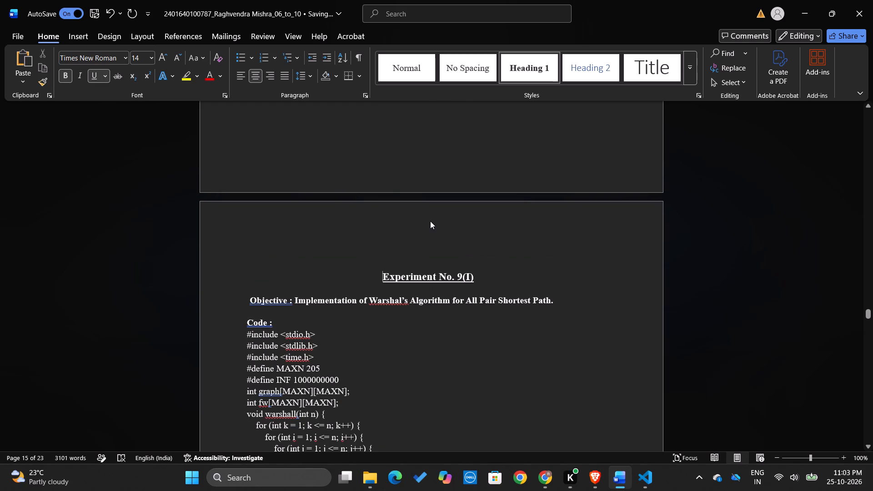
click(404, 265)
key(BackSpace)
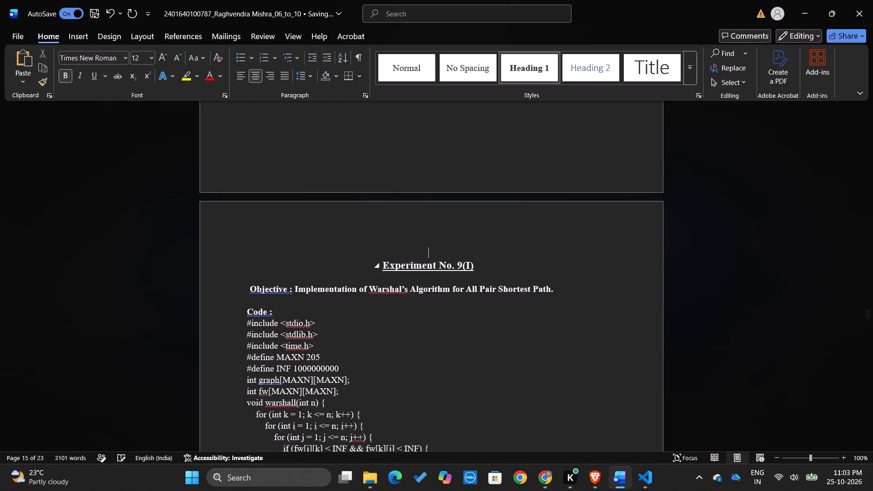
key(BackSpace)
key(Return)
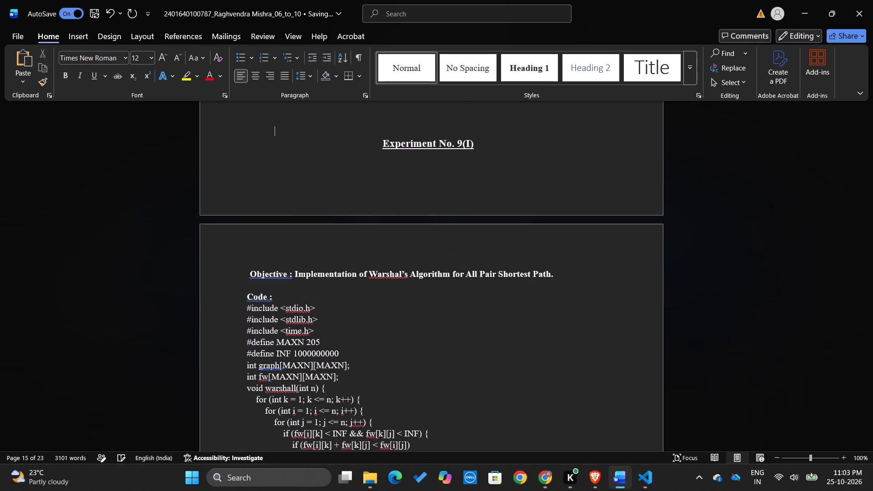
key(Return)
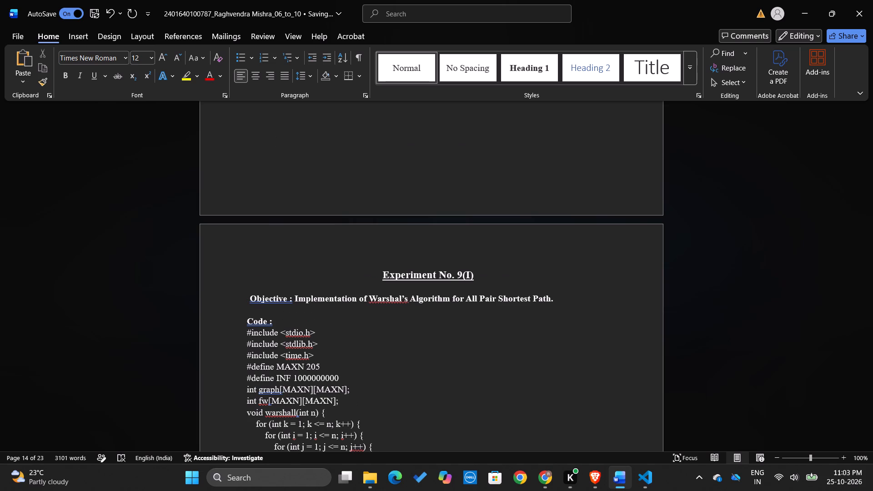
Widen the Prim output screenshot a little more, keeping its height and its centred placement.
scroll(457, 308, up, 3)
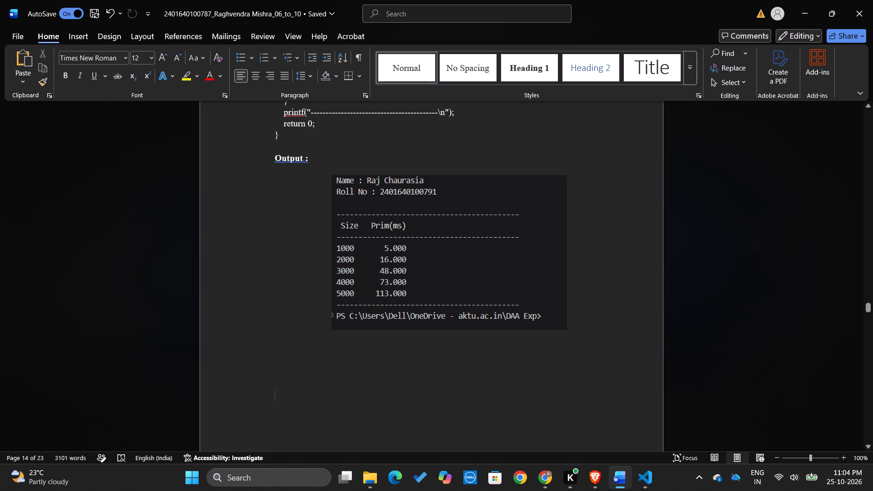
scroll(490, 341, down, 1)
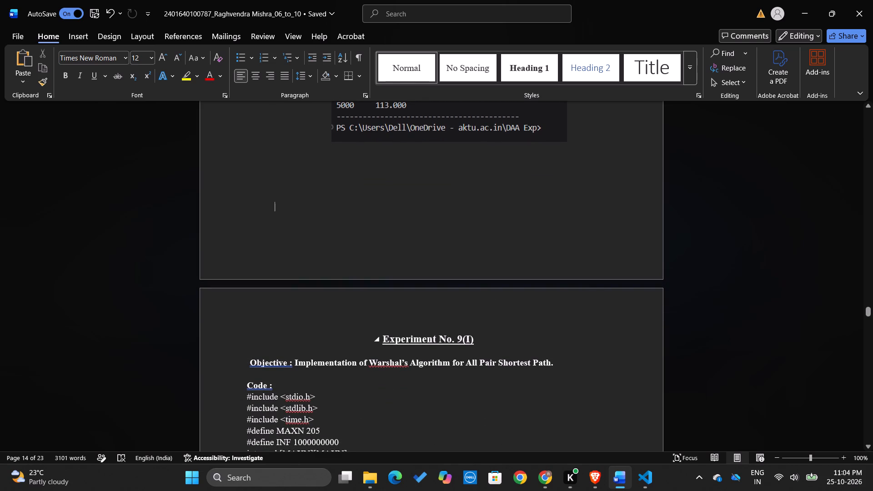
scroll(490, 341, up, 3)
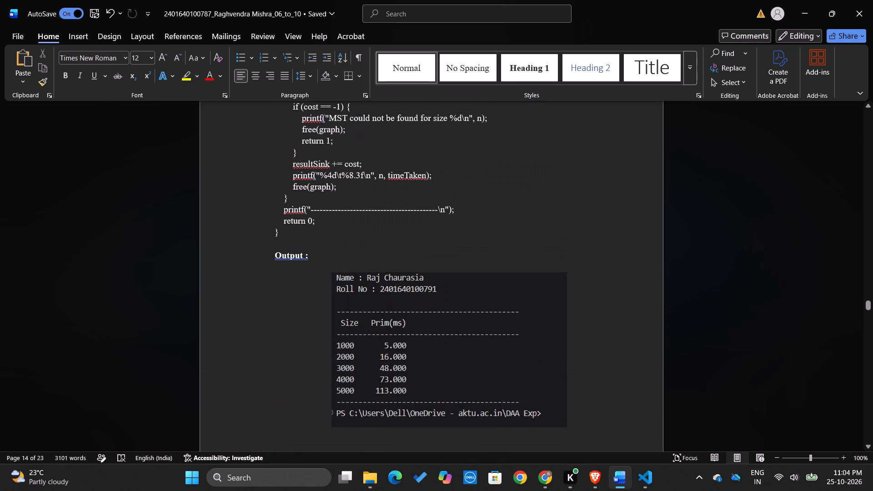
scroll(490, 341, down, 1)
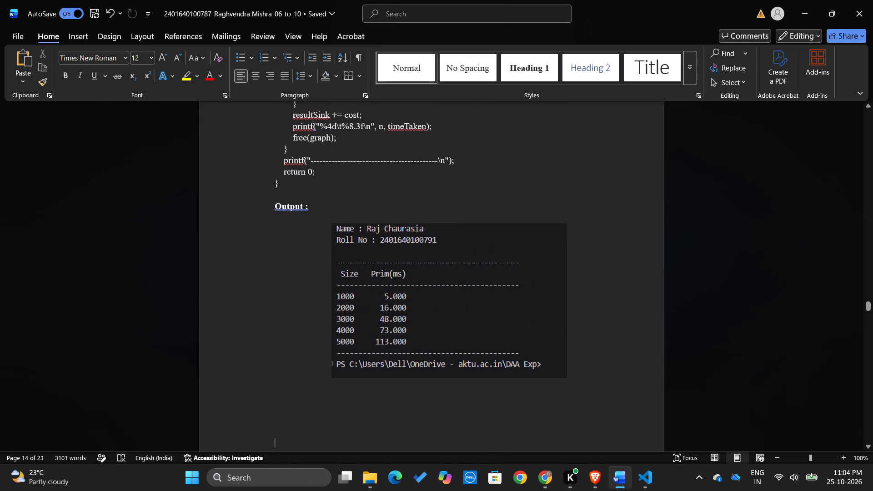
click(490, 341)
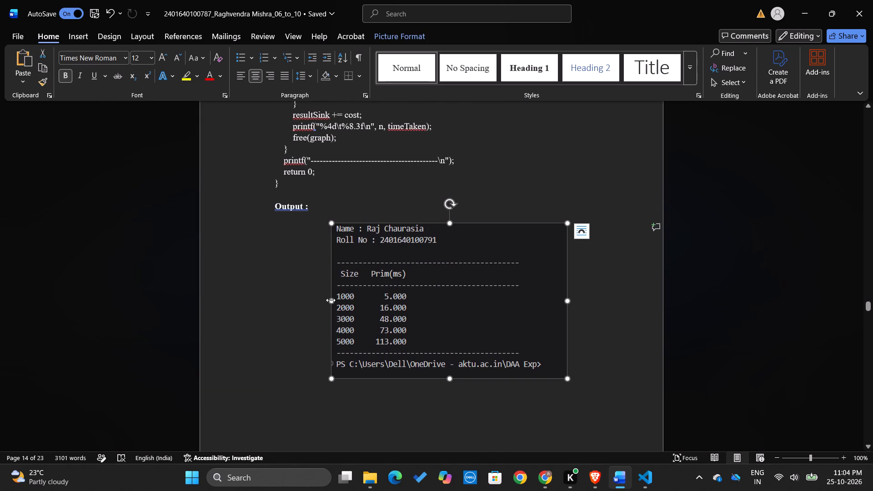
drag(331, 300, 324, 300)
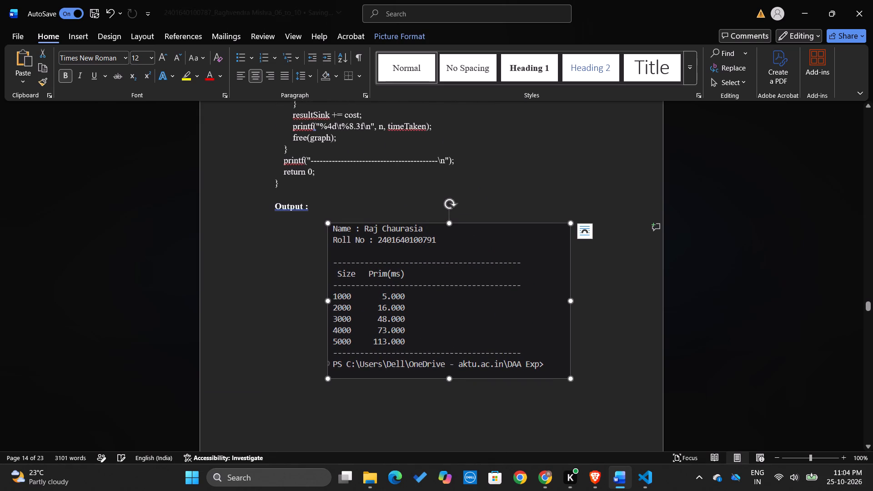
click(420, 411)
Correct the Experiment No. 9(I) output label to read "Output :", removing the trailing hyphen and adding a space before the colon.
scroll(420, 411, down, 1)
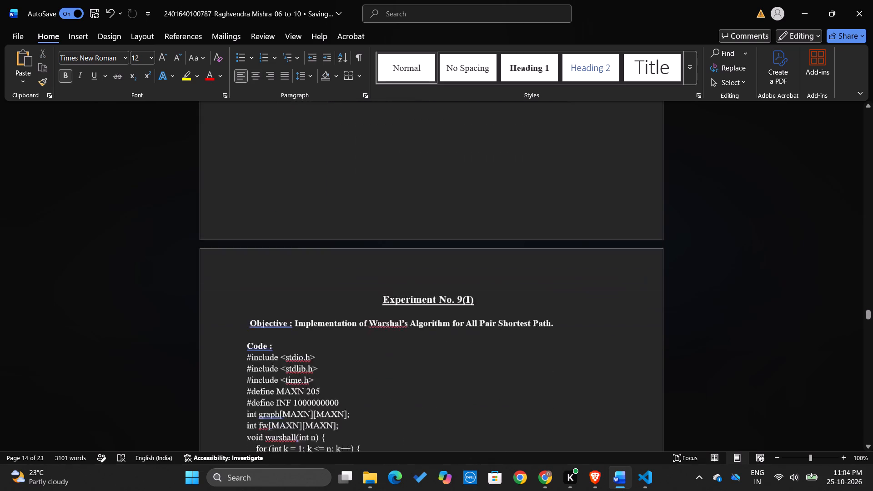
scroll(420, 411, down, 4)
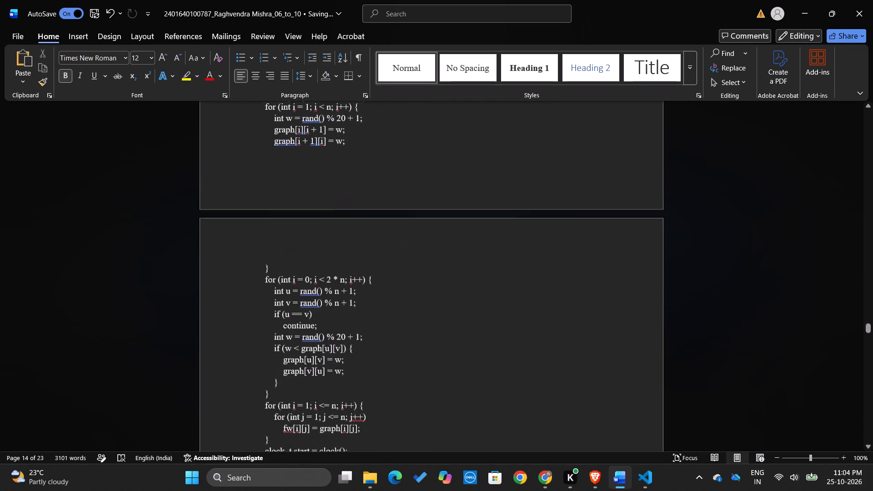
scroll(420, 411, down, 2)
click(293, 293)
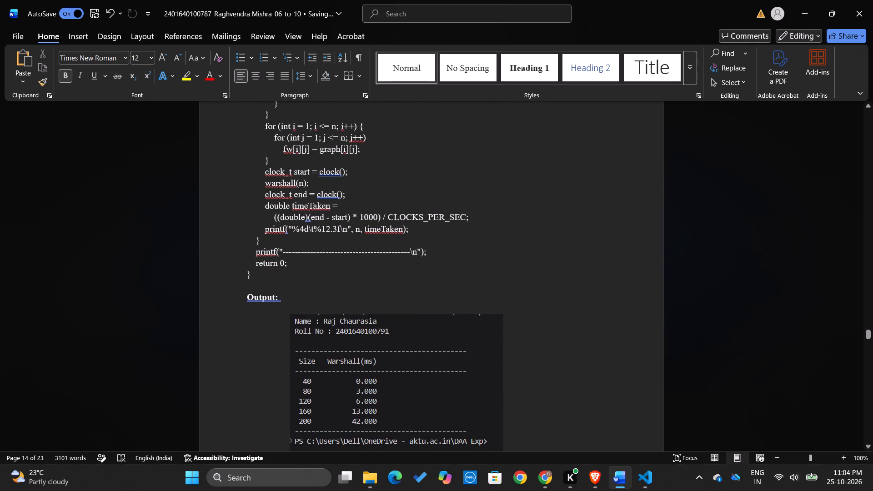
key(BackSpace)
key(BackSpace)
key(Left)
key(space)
Enlarge the Warshall output screenshot slightly in width and height, keeping the Experiment No. 9(II) heading at the top margin of its page.
scroll(293, 293, down, 1)
click(364, 161)
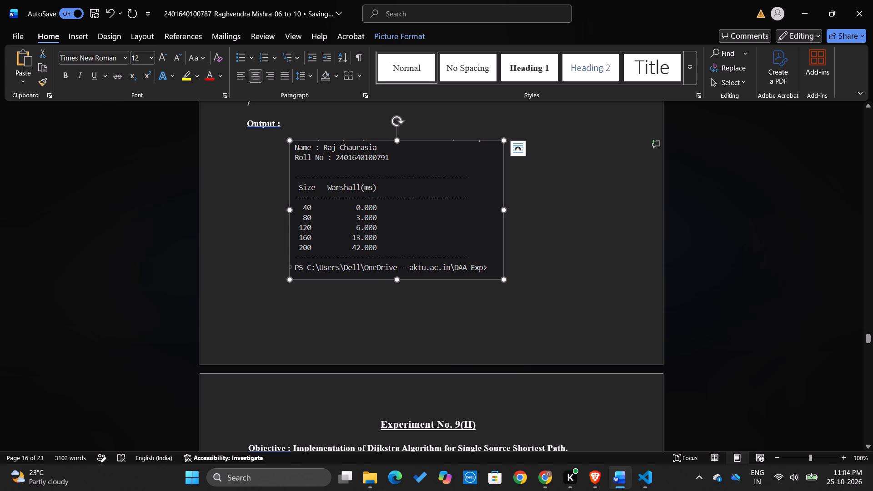
drag(291, 209, 279, 208)
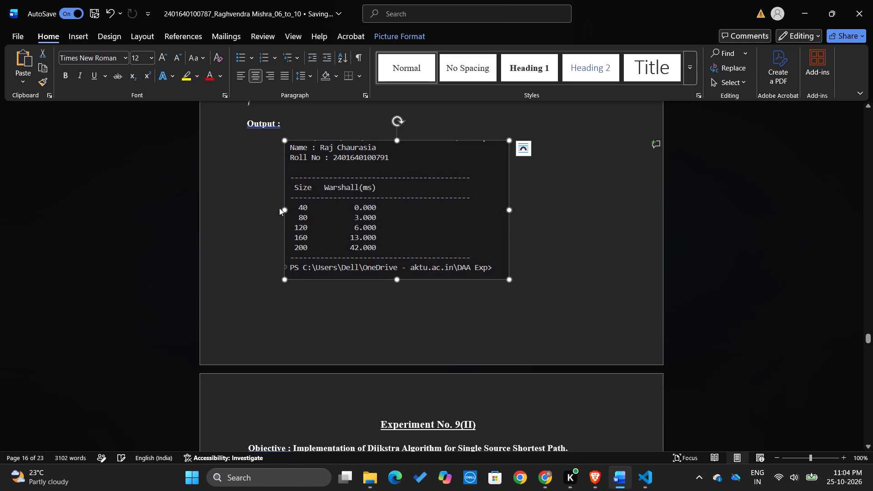
drag(511, 211, 522, 213)
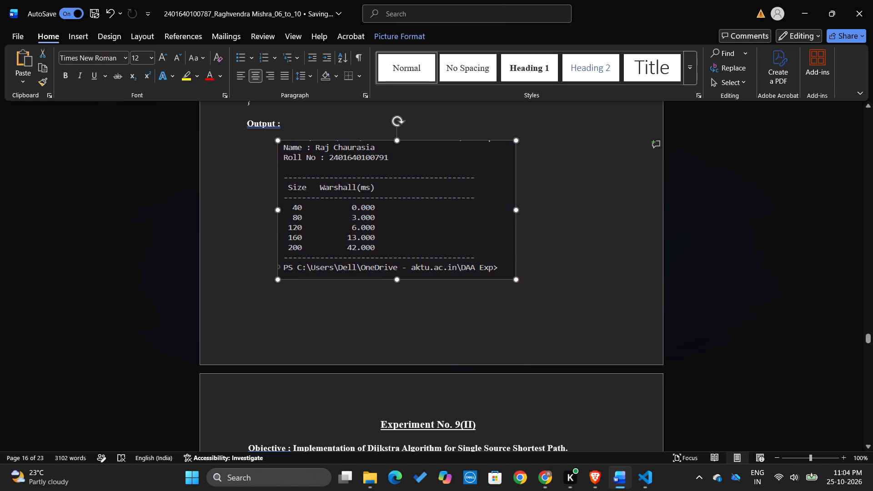
drag(522, 213, 524, 213)
drag(399, 280, 399, 285)
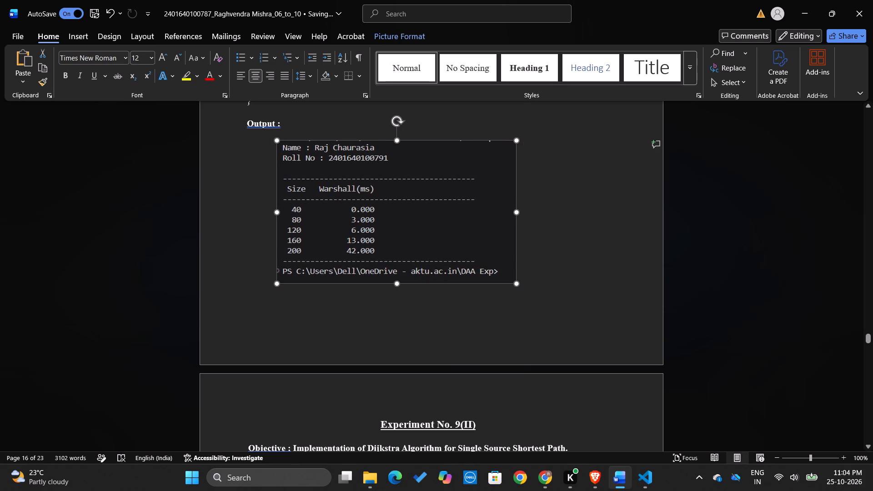
drag(399, 285, 399, 287)
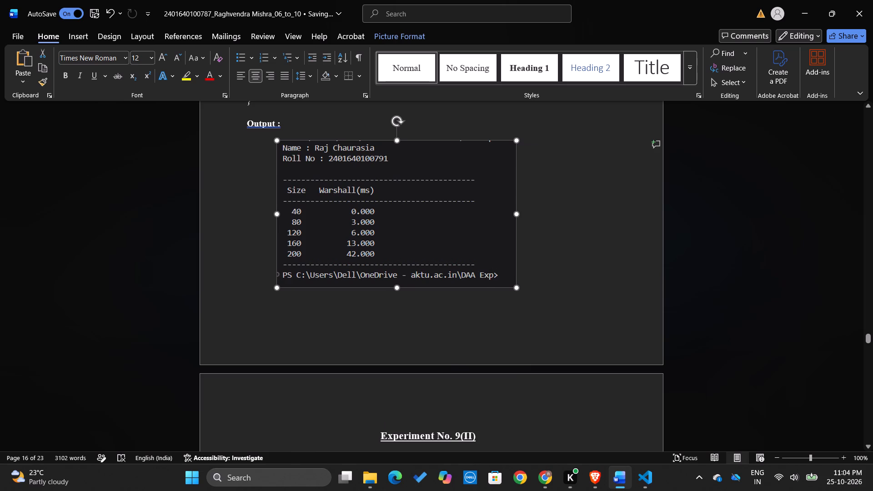
drag(399, 287, 399, 285)
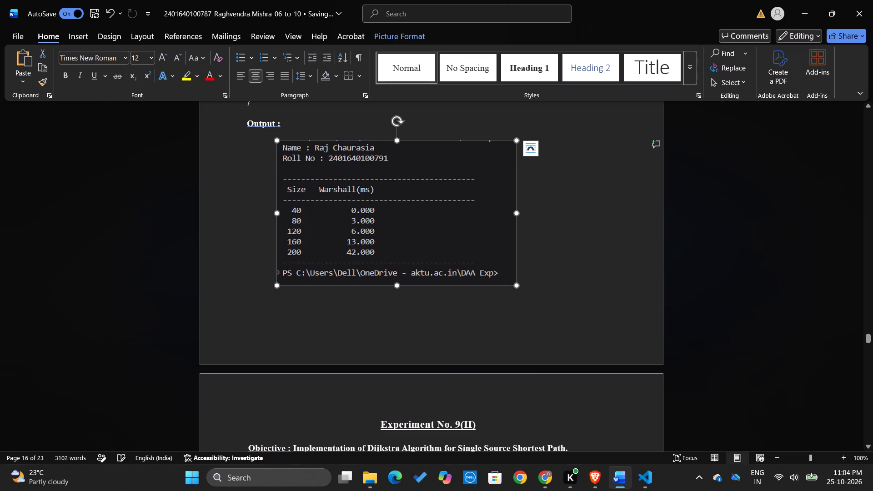
Correct the Experiment No. 9(II) output label to read "Output :", removing the trailing hyphen and adding a space before the colon.
scroll(444, 323, down, 4)
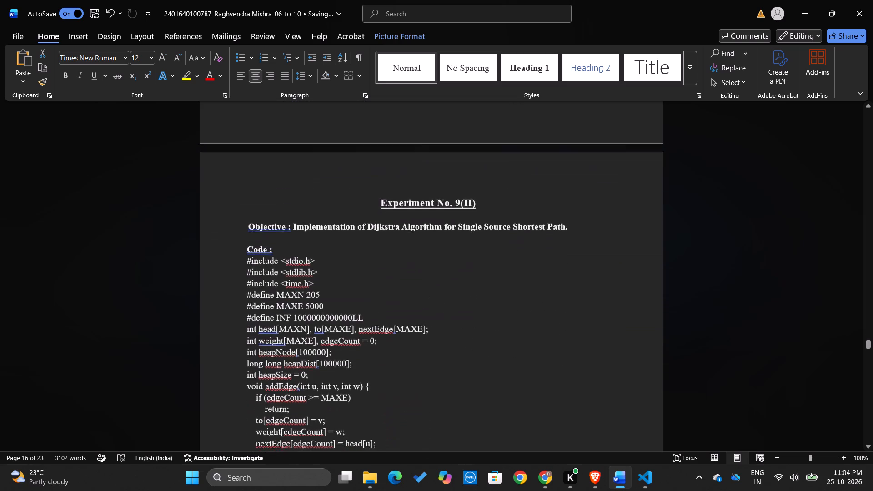
scroll(444, 323, down, 5)
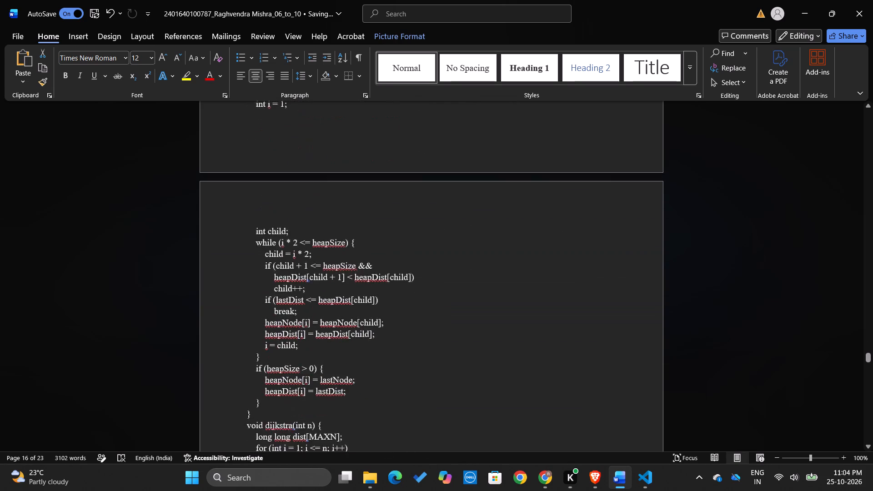
scroll(444, 323, down, 3)
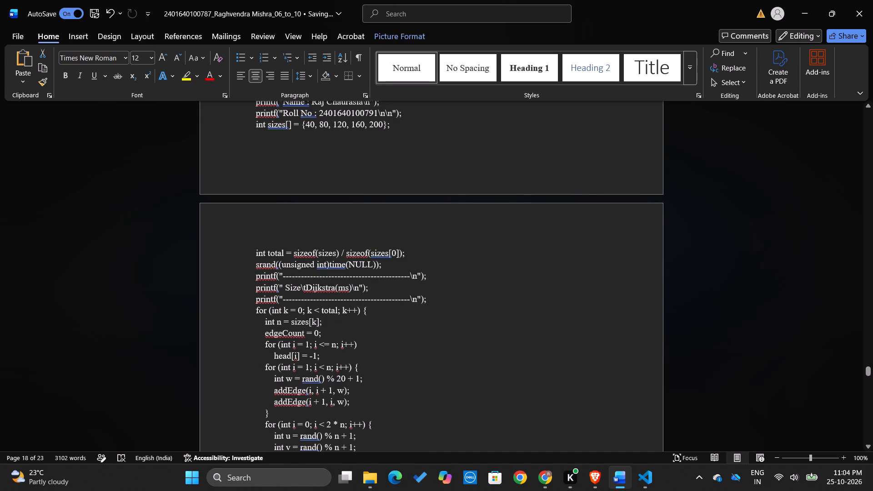
scroll(444, 323, down, 2)
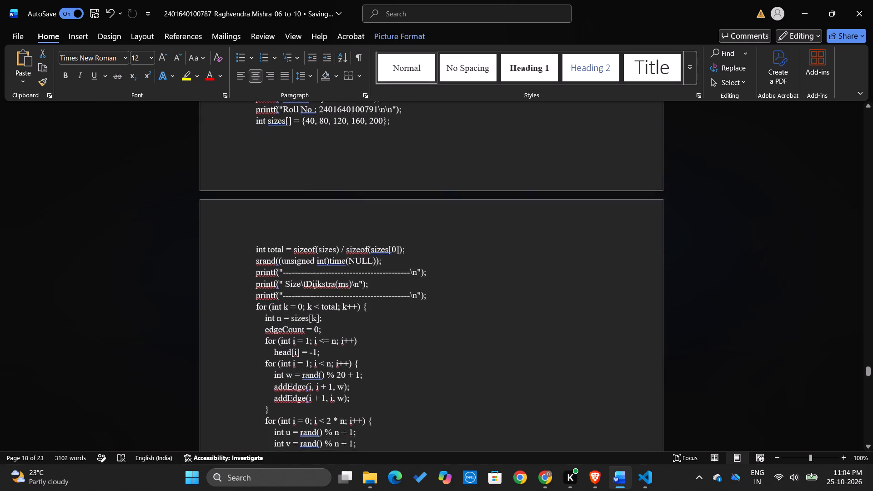
scroll(444, 323, down, 3)
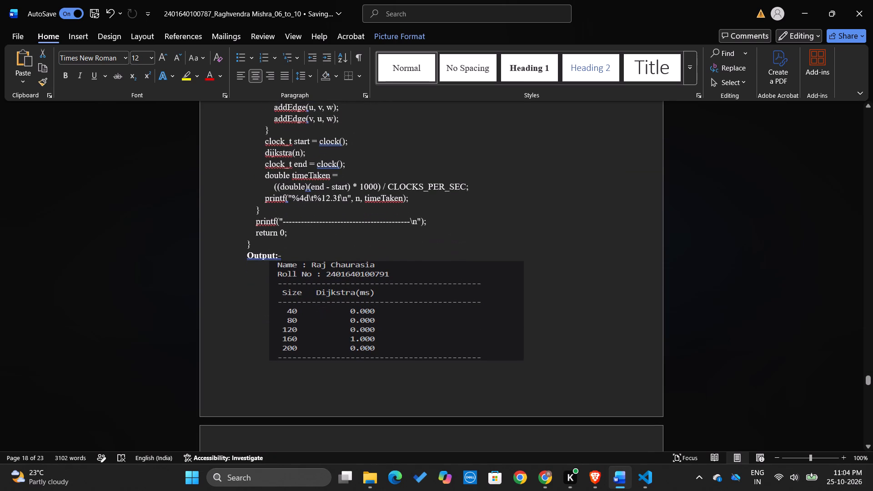
click(288, 257)
key(BackSpace)
key(BackSpace)
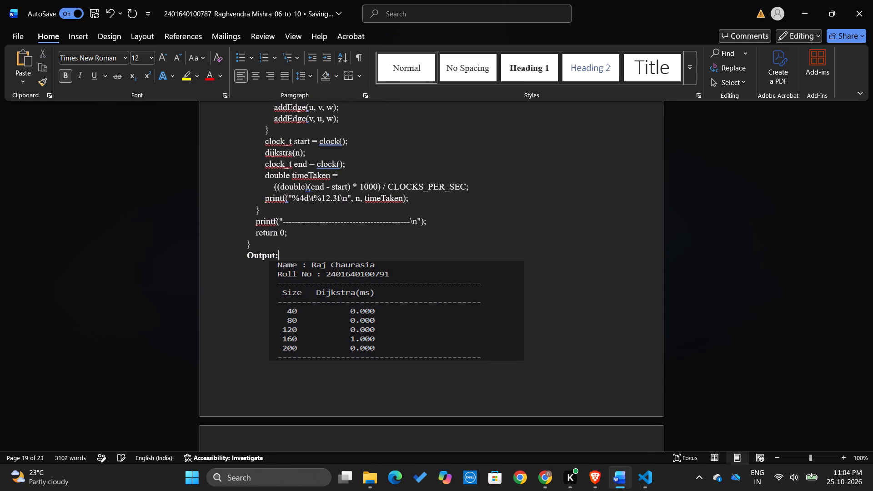
key(Left)
key(space)
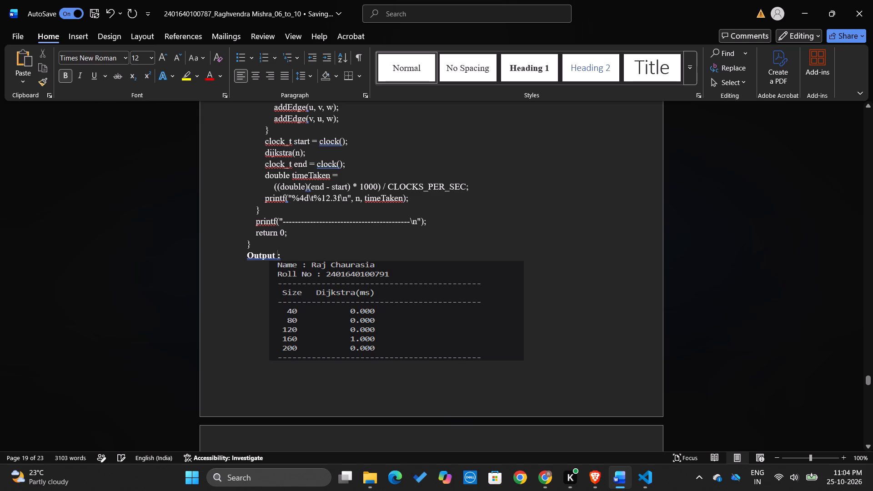
Reduce the height of the Dijkstra output screenshot very slightly under the Experiment No. 9(II) output label.
click(361, 318)
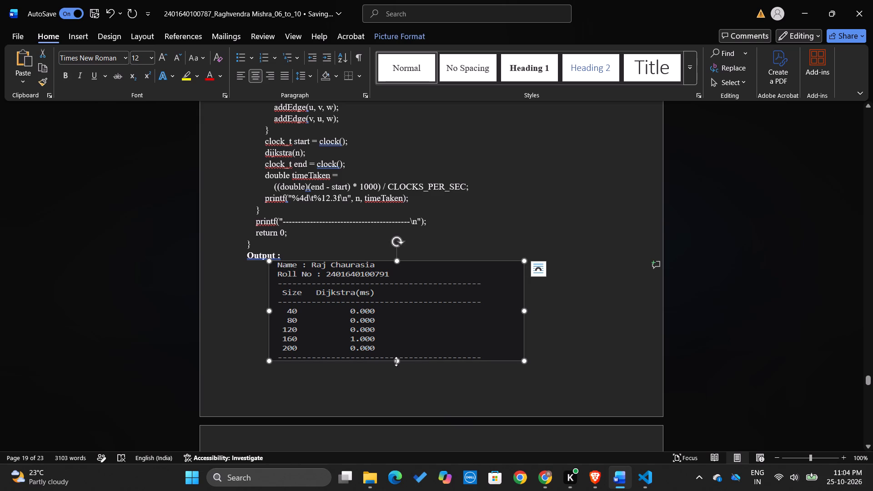
click(396, 361)
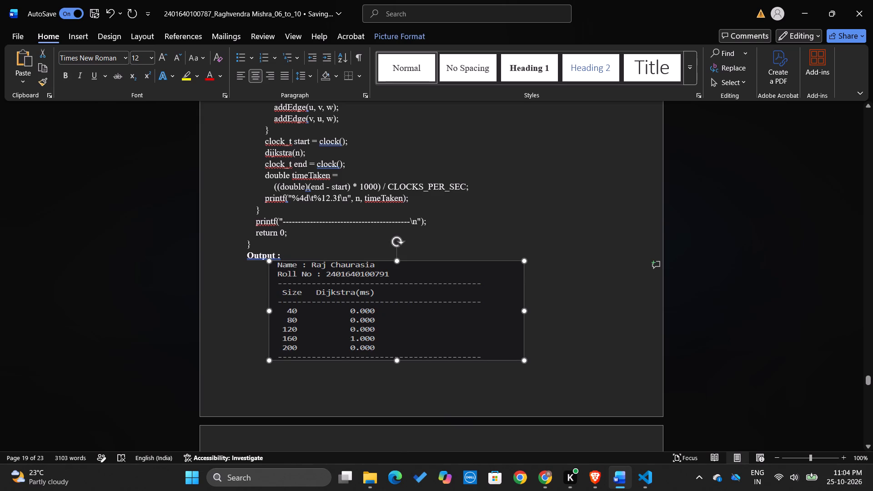
click(407, 392)
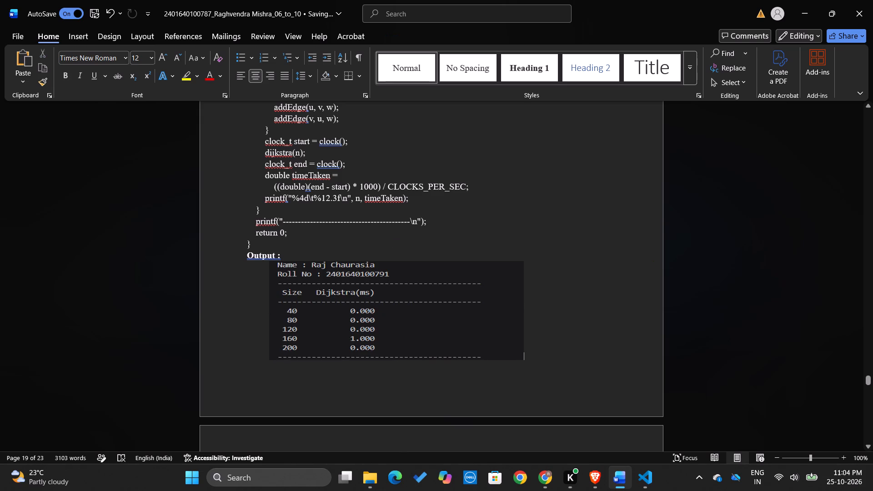
Correct the Experiment No. 10(I) output label to read "Output :", removing the trailing hyphen and adding a space before the colon.
scroll(407, 392, down, 2)
scroll(394, 341, down, 1)
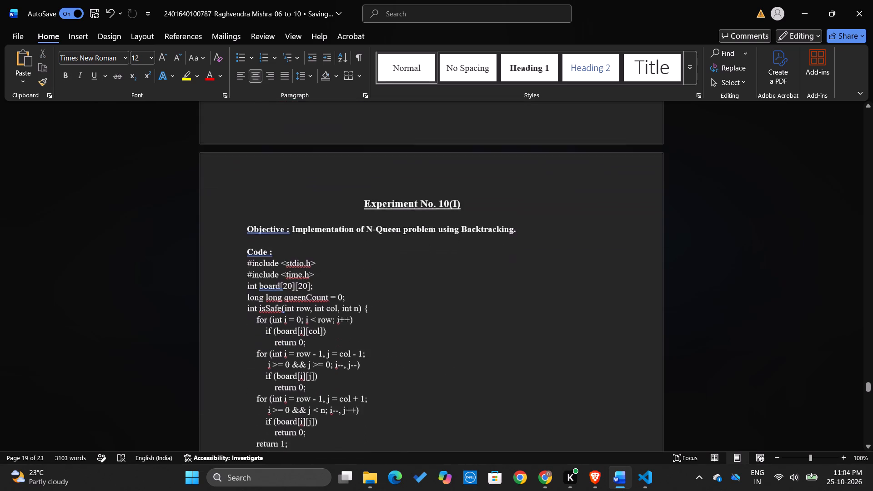
scroll(394, 341, down, 4)
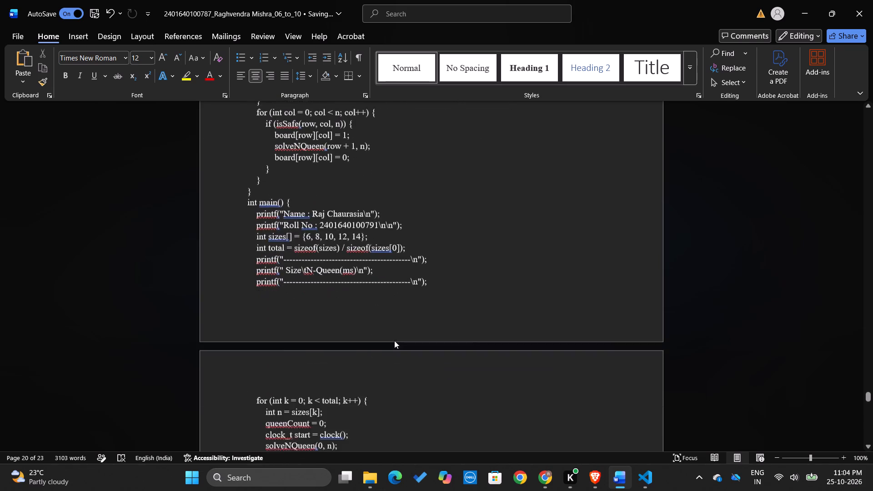
scroll(394, 341, down, 2)
click(294, 340)
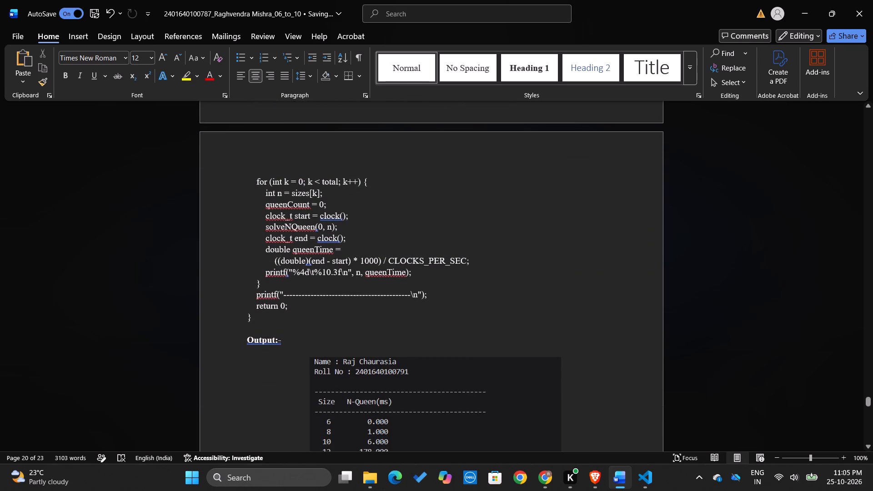
key(BackSpace)
key(BackSpace)
key(Left)
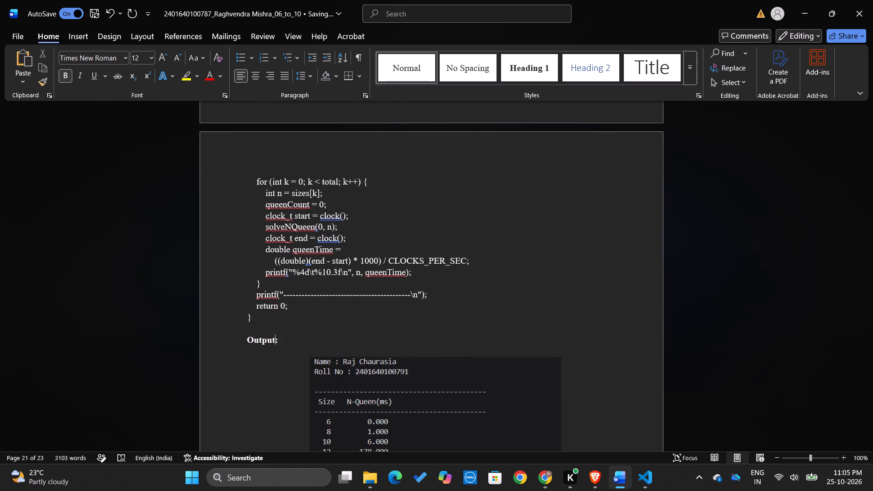
key(space)
Enlarge the N-Queen output screenshot slightly in width and height under the Experiment No. 10(I) output label.
scroll(294, 340, down, 3)
scroll(351, 229, up, 1)
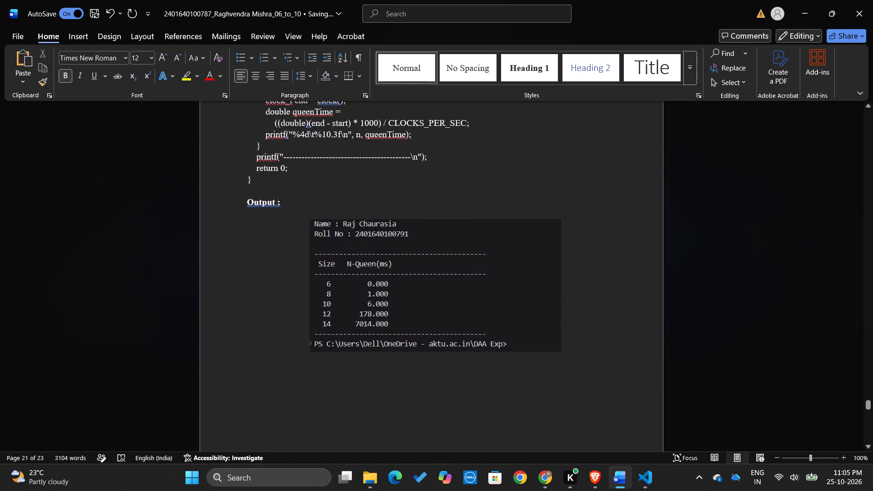
click(381, 264)
drag(561, 287, 561, 286)
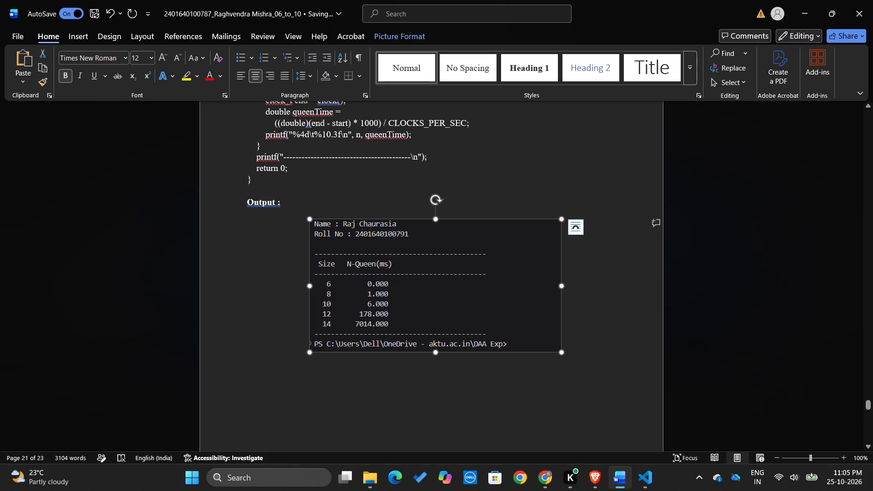
drag(561, 286, 577, 286)
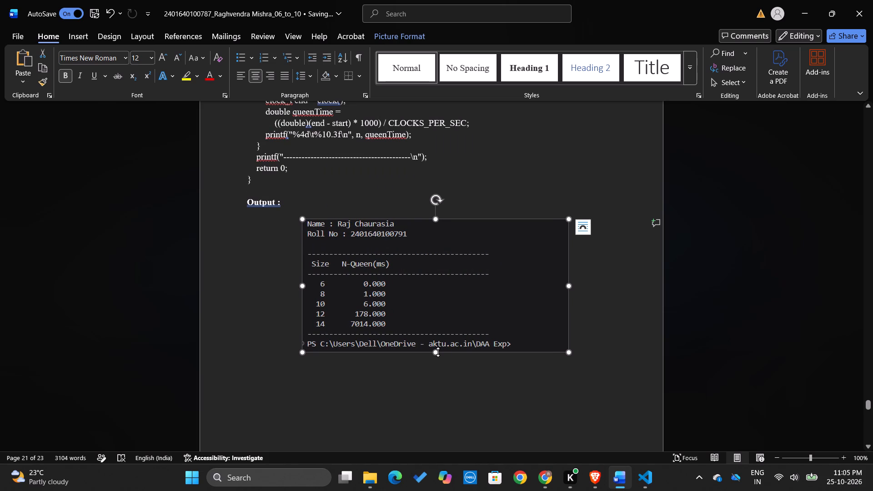
drag(435, 352, 434, 374)
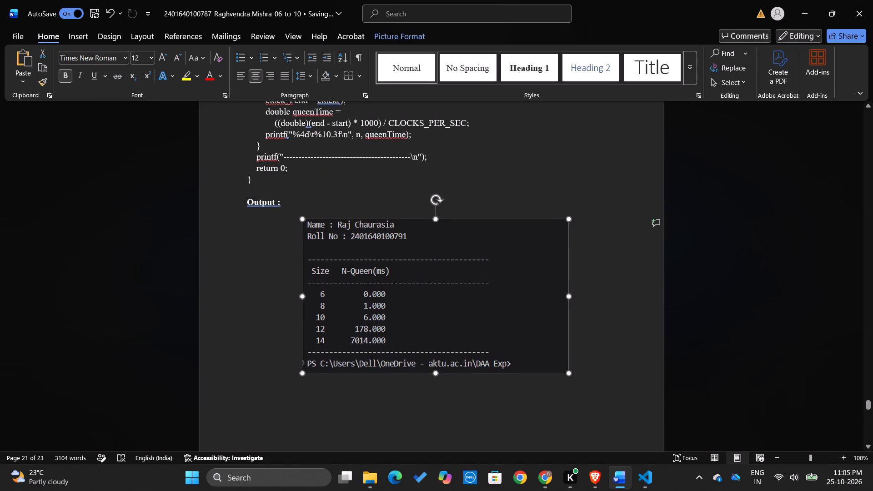
drag(434, 374, 434, 375)
drag(570, 295, 576, 295)
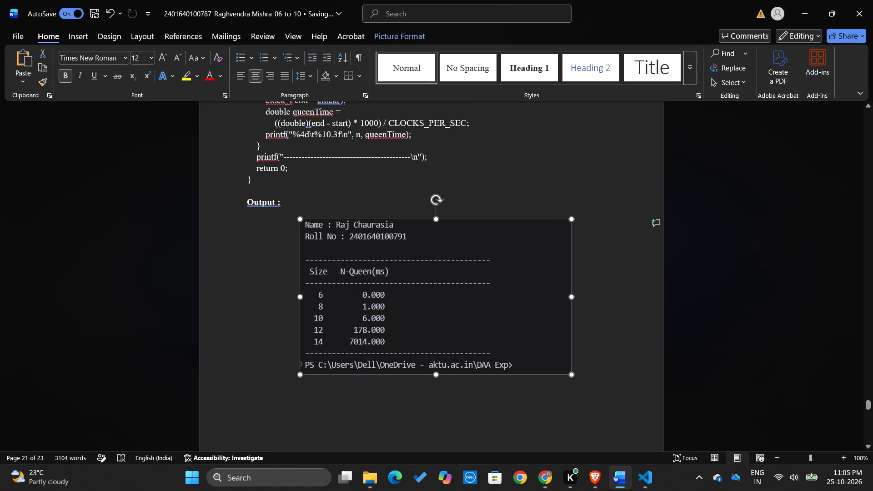
drag(576, 295, 576, 295)
Delete the blank lines above the Experiment No. 10(II) heading so it starts at the top margin of its page.
scroll(492, 446, down, 3)
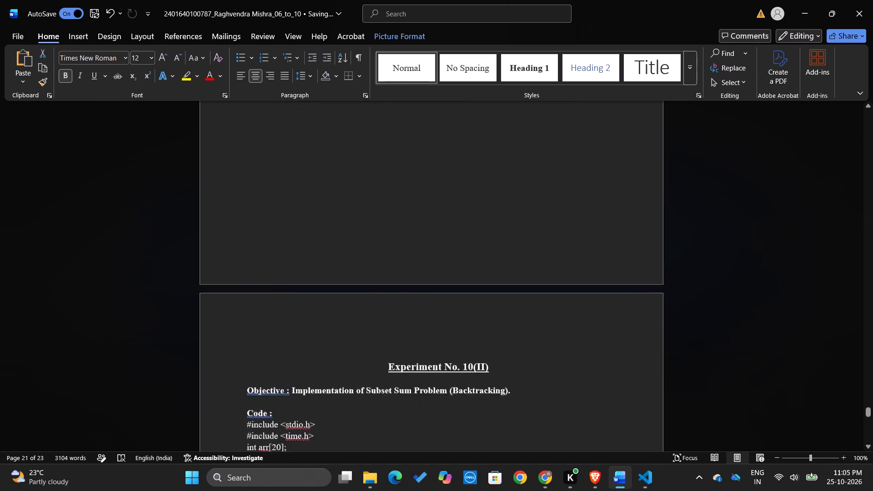
scroll(492, 446, down, 1)
scroll(492, 446, up, 1)
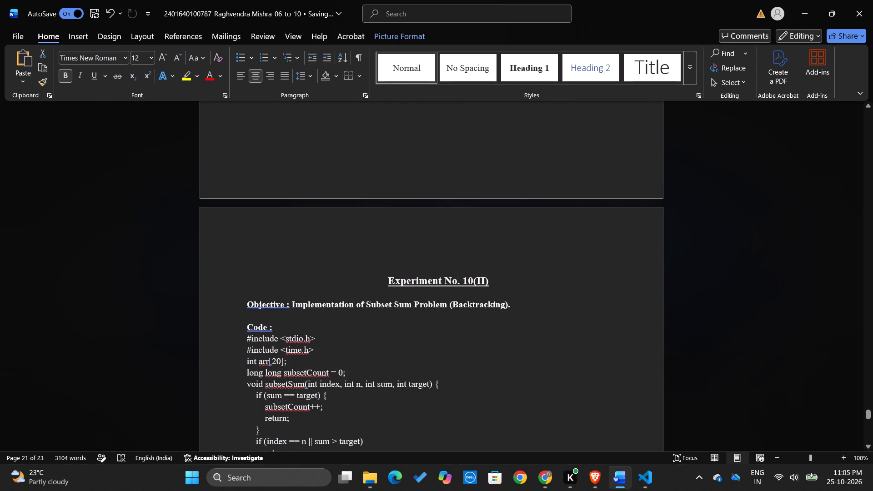
scroll(492, 446, up, 1)
click(445, 271)
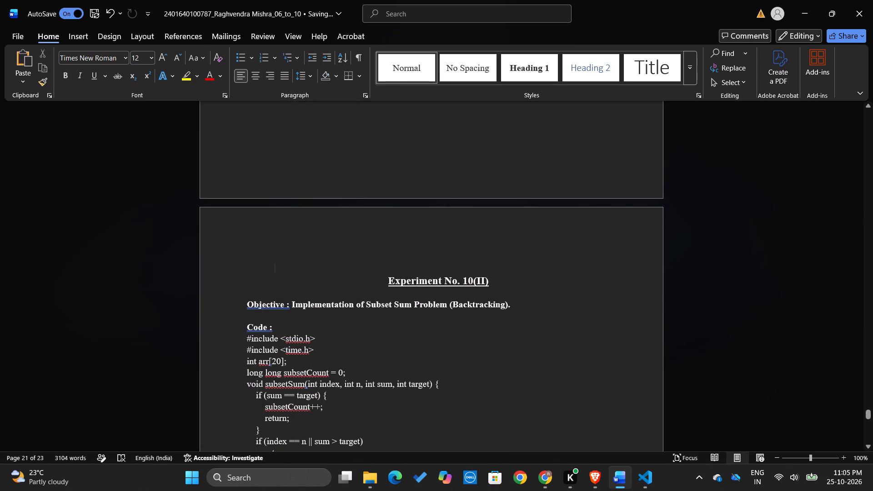
key(BackSpace)
key(BackSpace)
key(BackSpace)
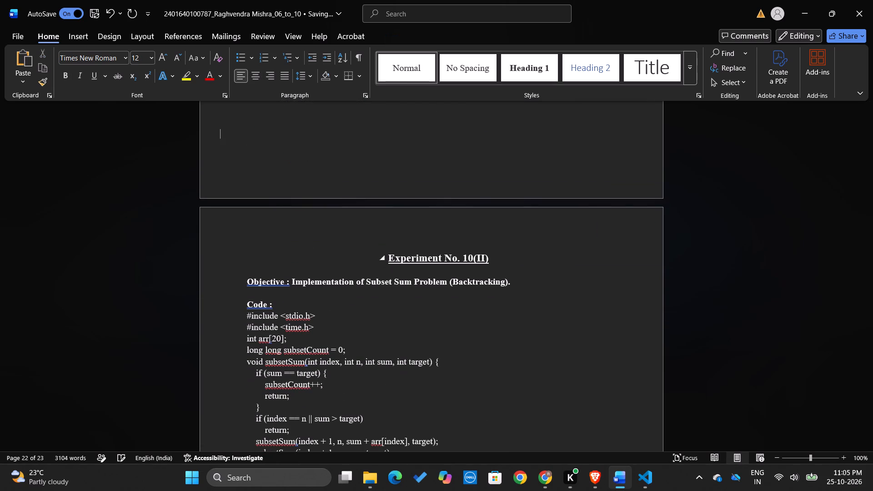
Enlarge the Subset Sum output screenshot slightly in width and height under the Experiment No. 10(II) output label.
scroll(445, 271, down, 2)
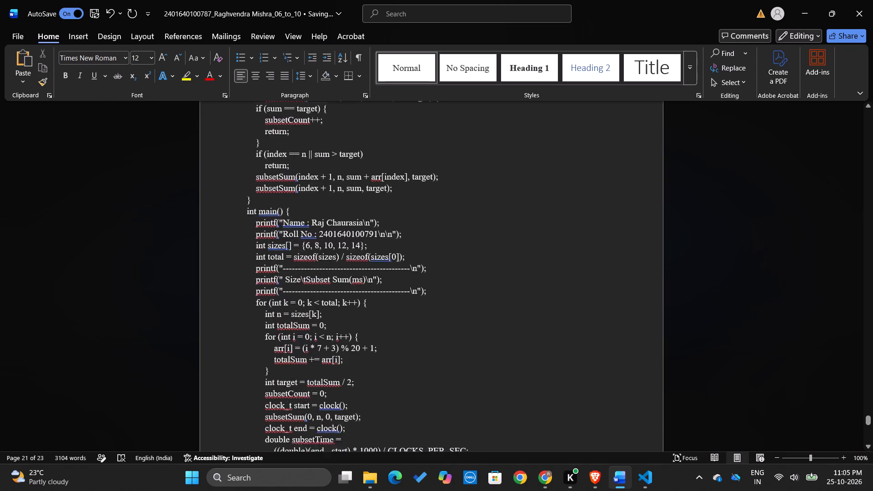
scroll(445, 271, down, 2)
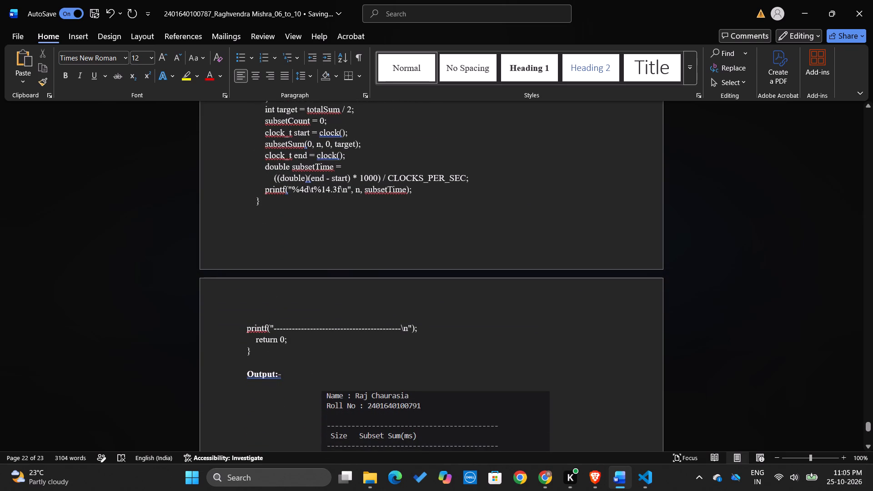
scroll(445, 271, down, 2)
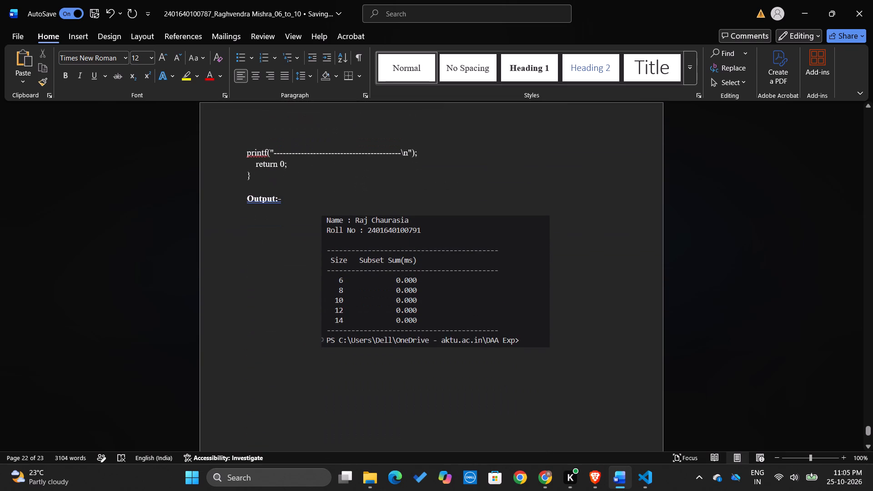
click(424, 276)
drag(549, 283, 577, 285)
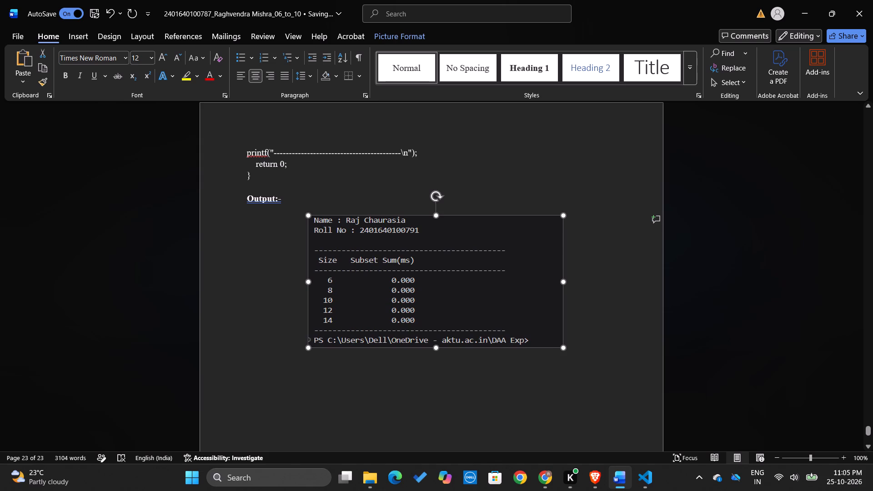
drag(577, 285, 582, 285)
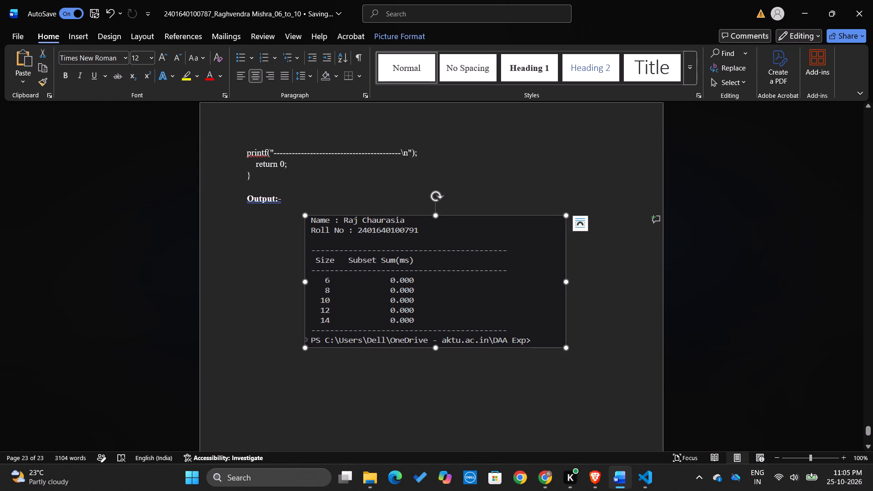
drag(436, 347, 434, 364)
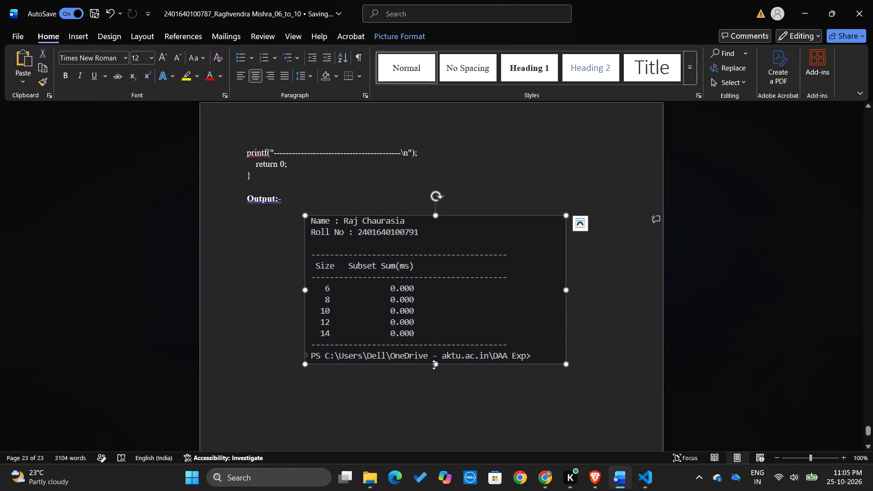
drag(436, 365, 436, 371)
Export the document as a PDF under its current name to the DAA Exp folder in OneDrive - aktu.ac.in, replacing the existing file.
scroll(438, 401, down, 1)
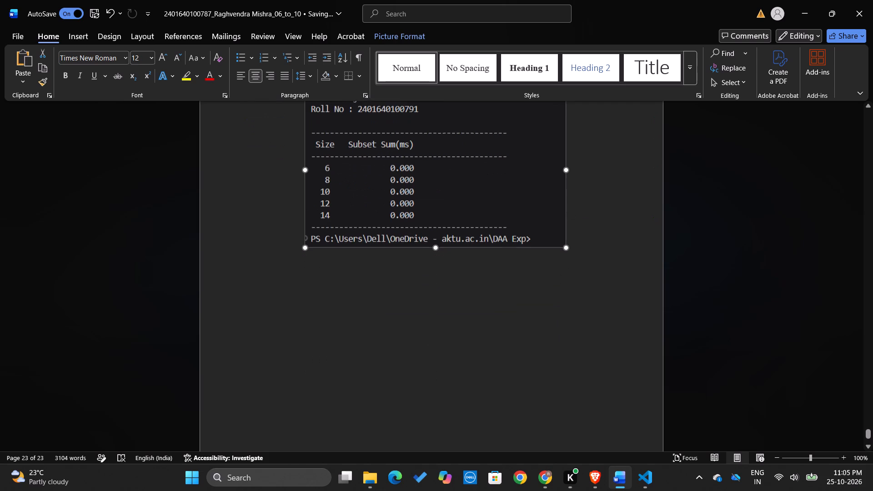
scroll(438, 401, down, 2)
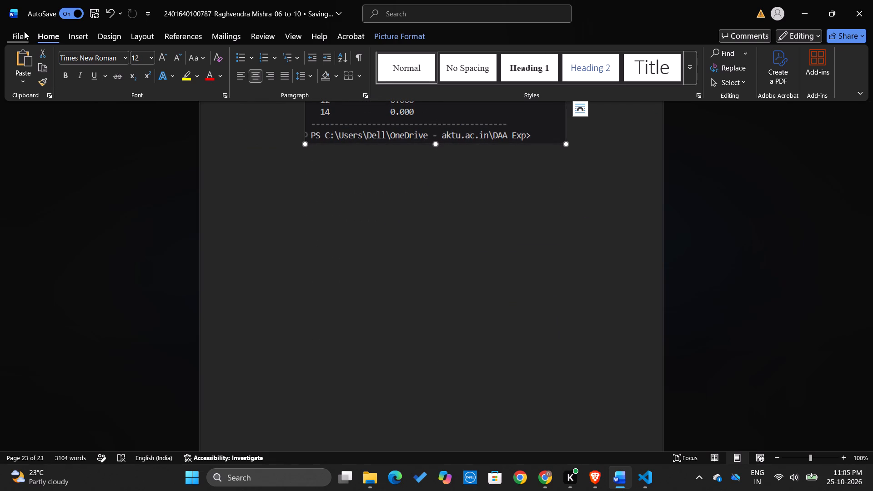
click(15, 38)
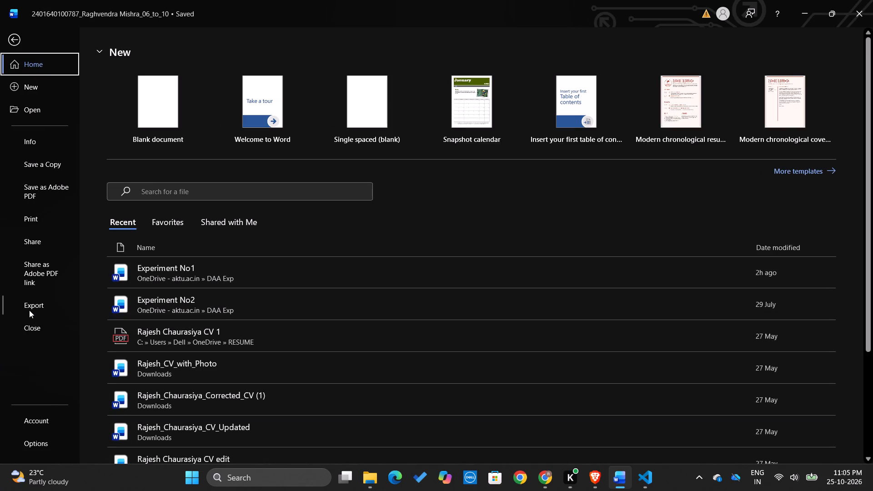
click(29, 310)
click(185, 110)
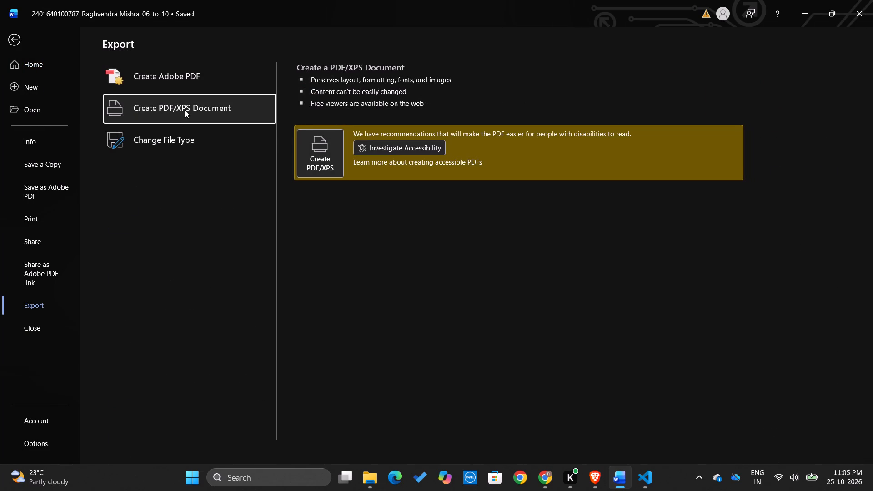
click(318, 163)
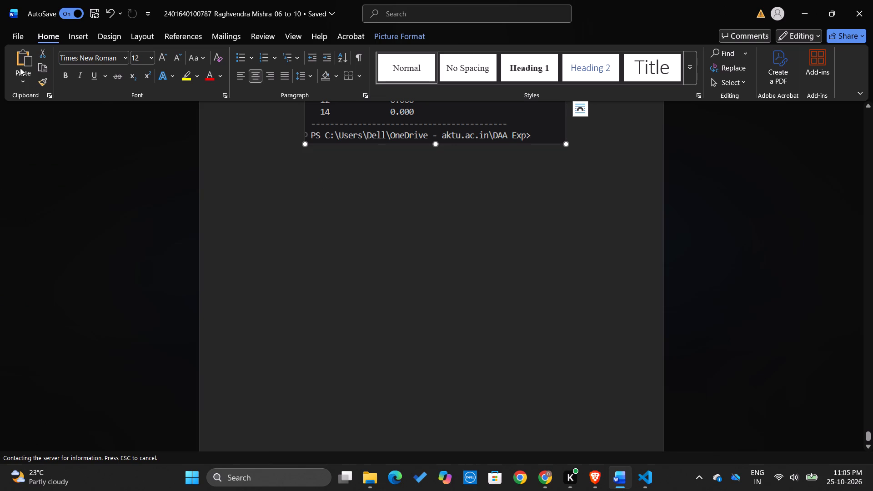
click(13, 40)
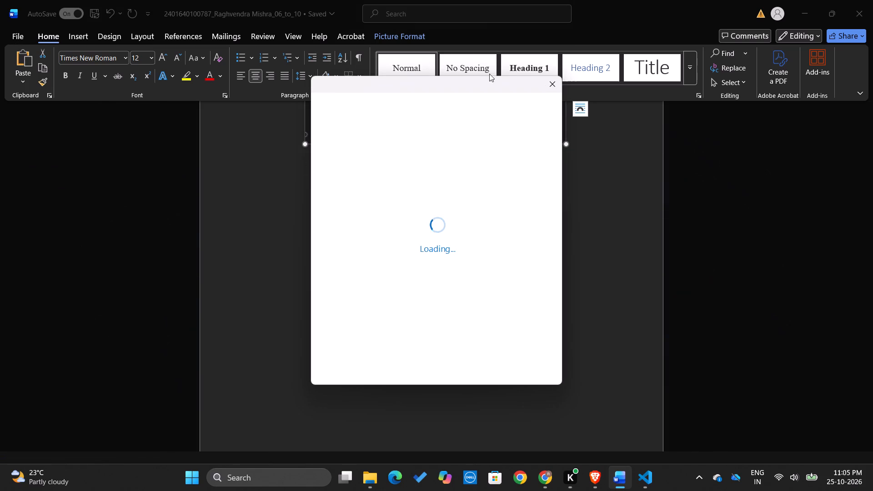
click(547, 86)
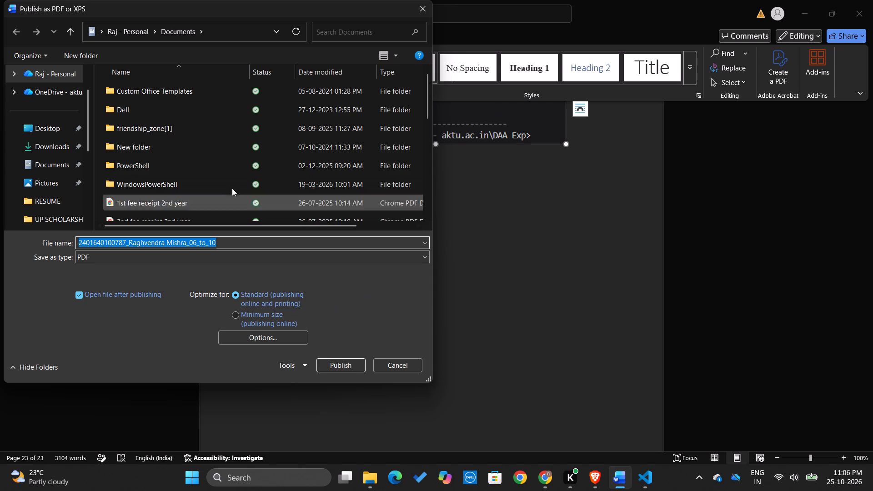
click(30, 93)
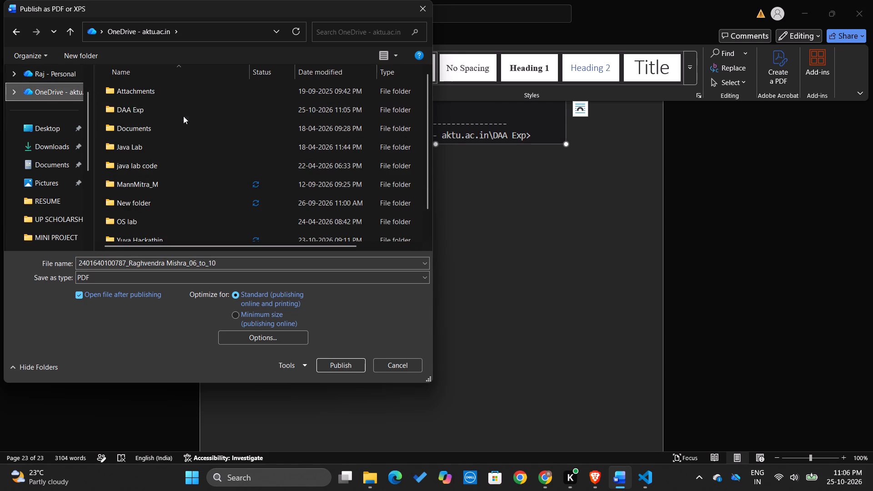
click(183, 112)
double_click(183, 112)
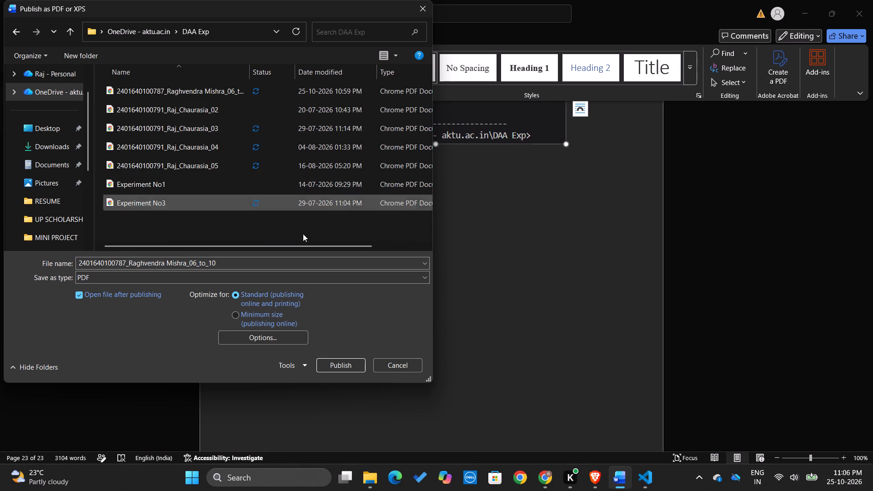
click(345, 366)
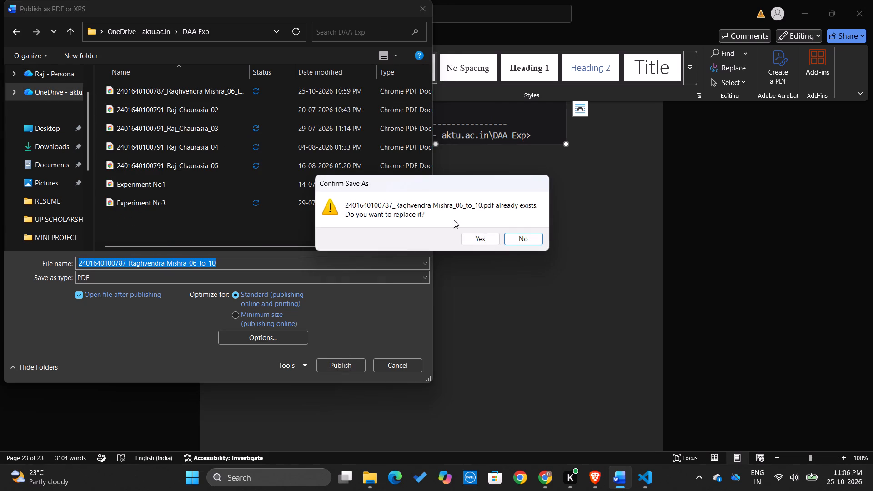
click(477, 233)
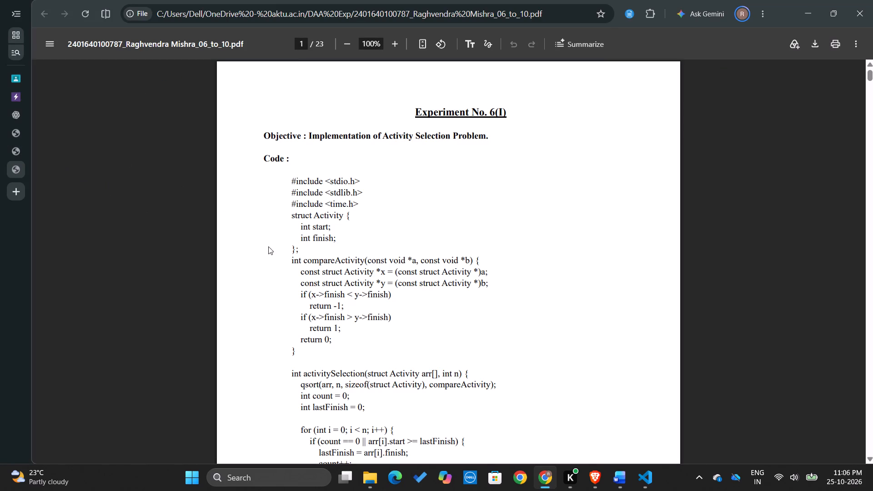
Review the Experiment No. 6(I) and 6(II) pages of the exported PDF, checking headings, code layout and output screenshots.
scroll(511, 190, down, 3)
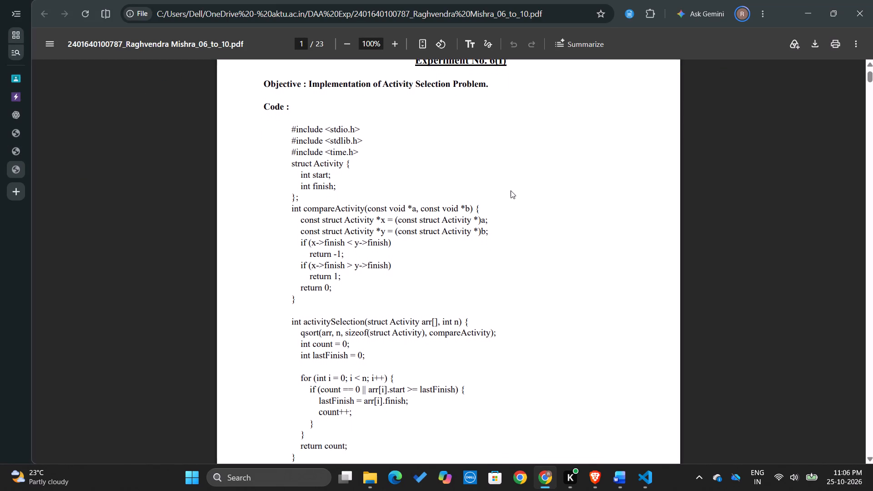
scroll(511, 190, down, 11)
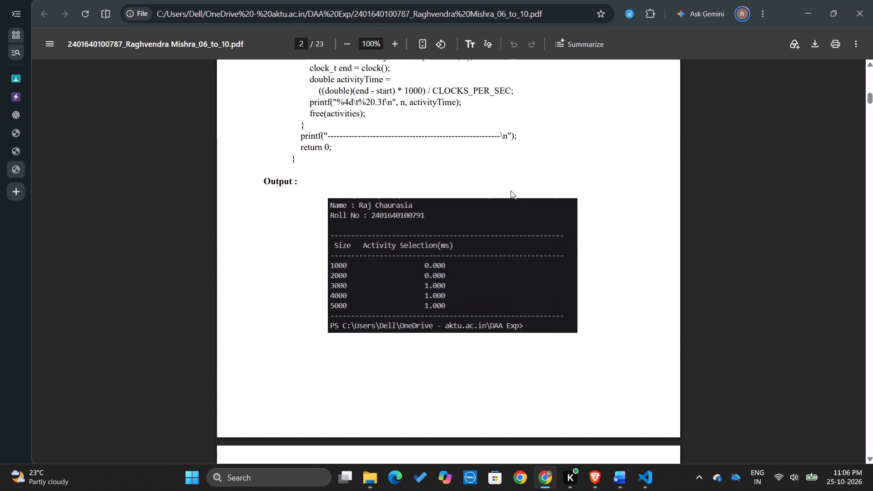
scroll(511, 190, down, 3)
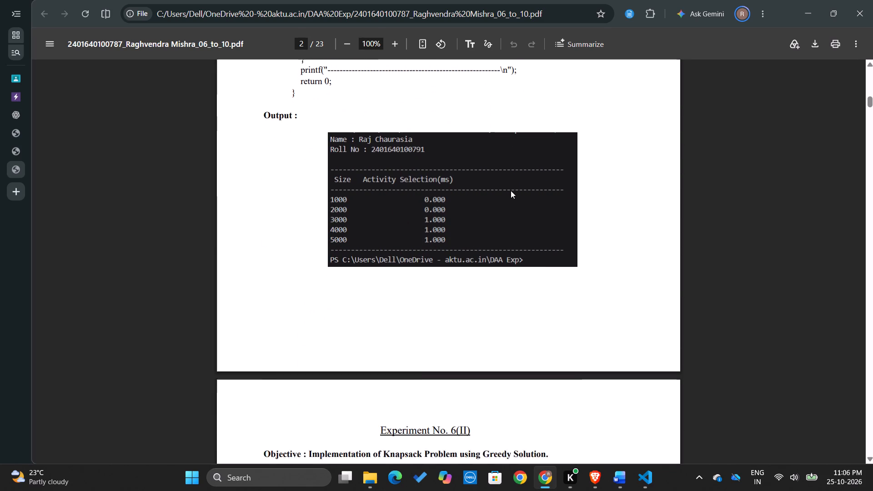
scroll(511, 190, down, 6)
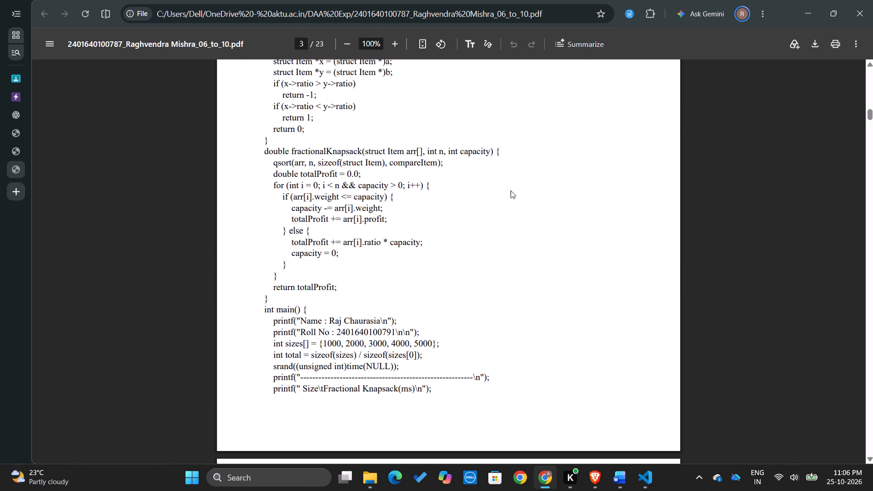
scroll(511, 190, down, 6)
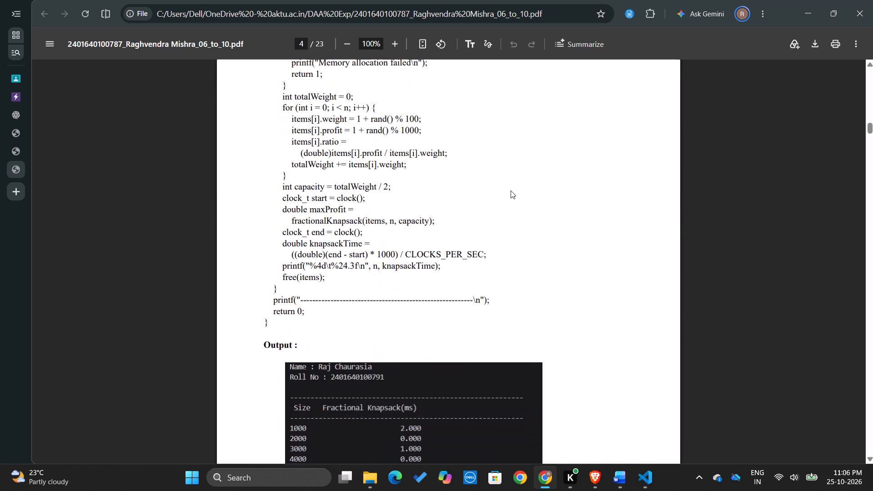
scroll(511, 190, down, 3)
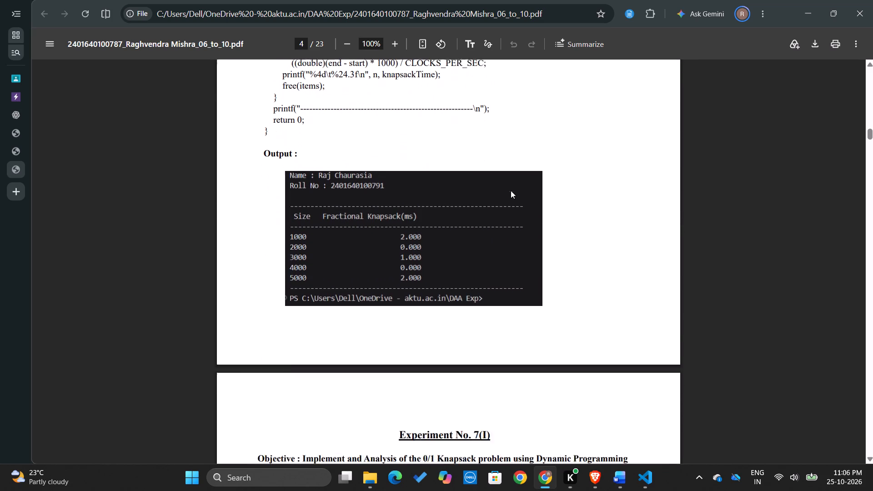
Review the Experiment No. 7(I) and 7(II) pages of the exported PDF, checking code layout and output screenshots.
scroll(511, 190, down, 7)
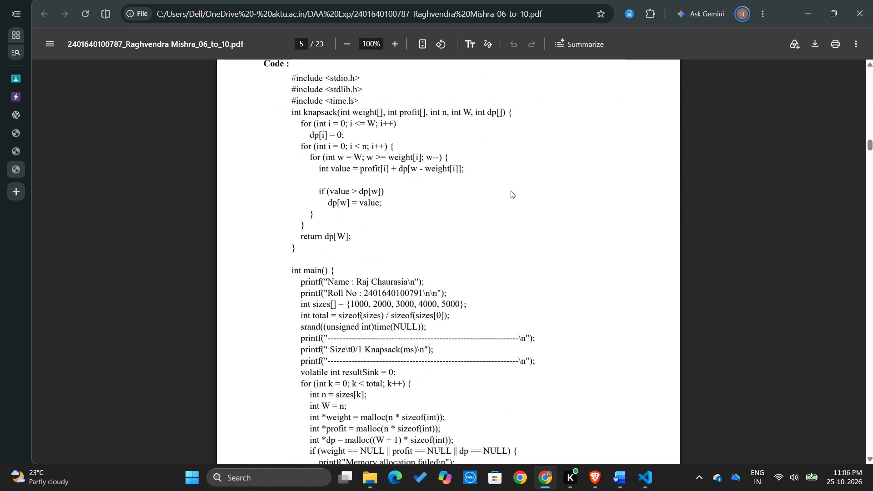
scroll(511, 190, down, 6)
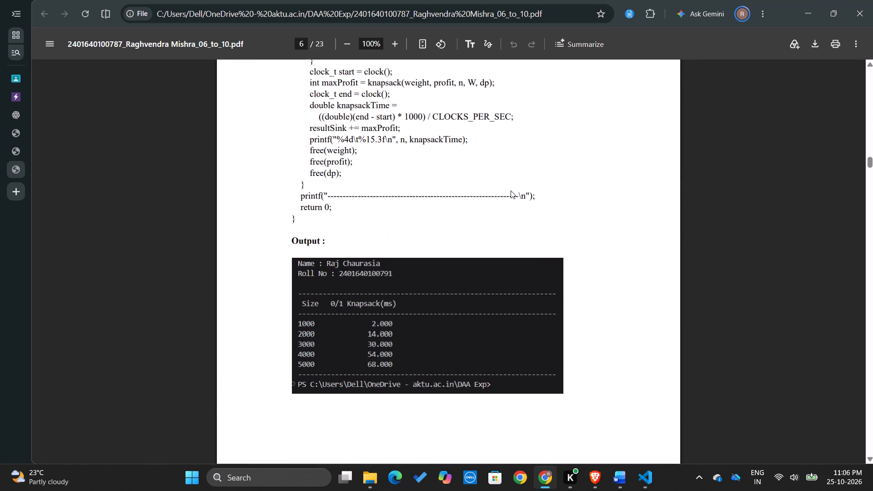
scroll(511, 190, down, 2)
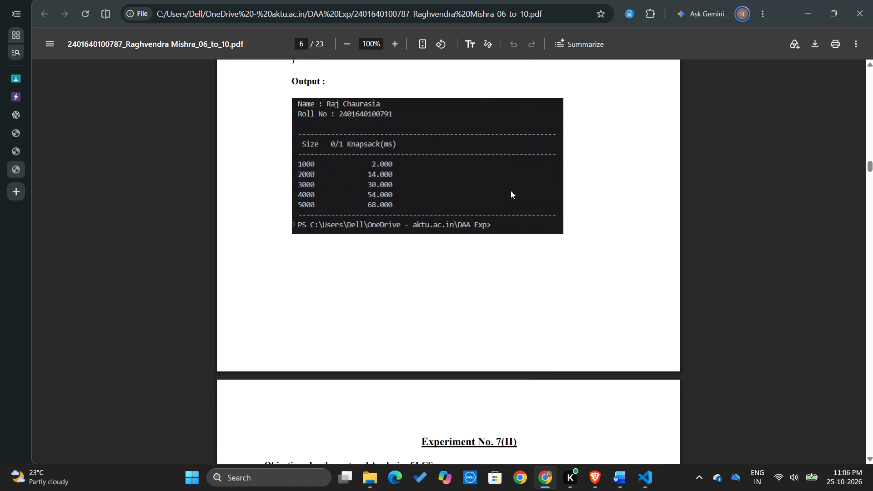
scroll(511, 190, down, 6)
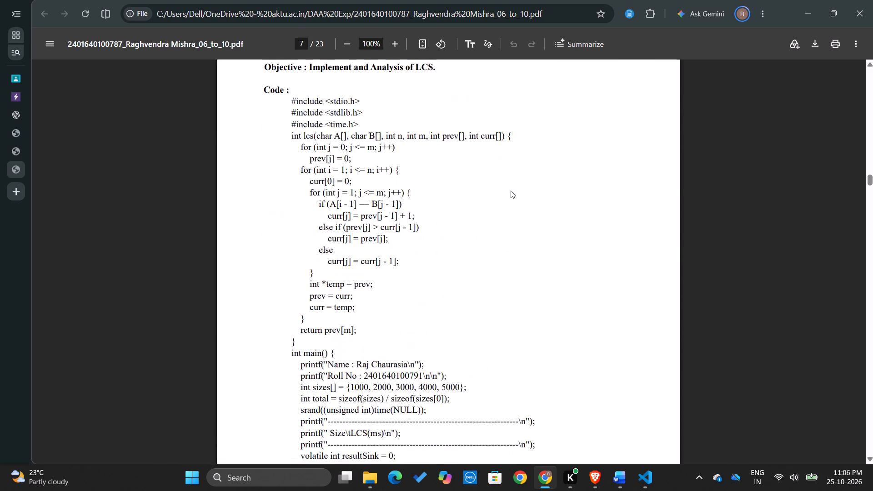
scroll(511, 190, down, 7)
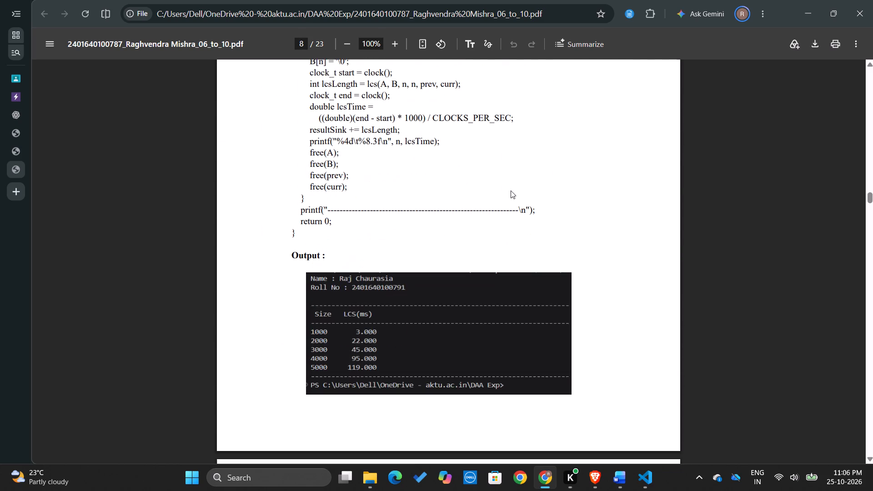
scroll(511, 190, down, 1)
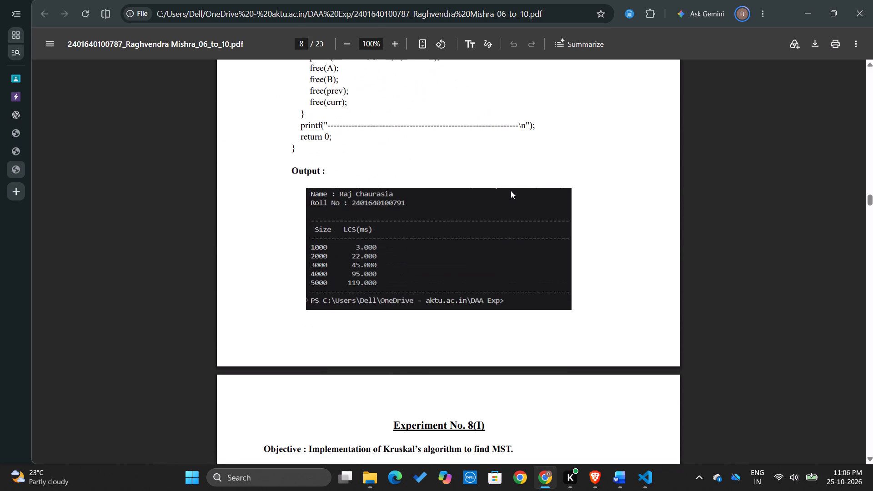
scroll(511, 190, down, 2)
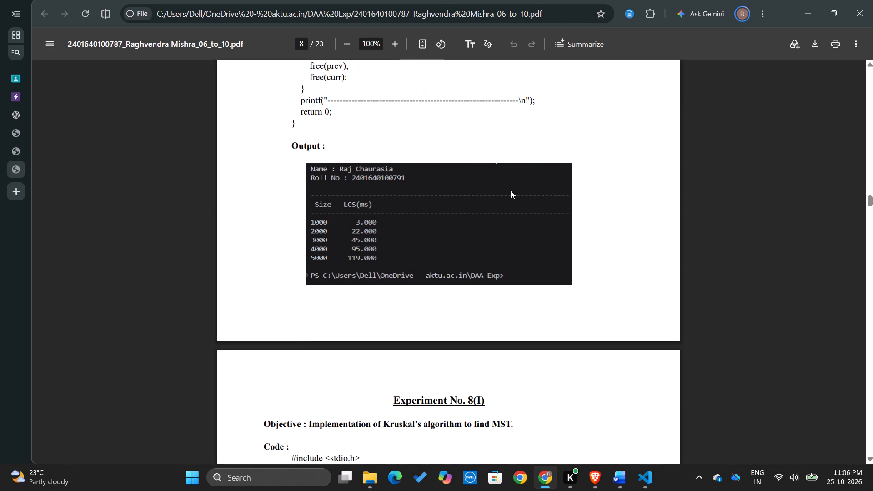
Examine the Experiment No. 8(I) pages of the exported PDF, checking the Kruskal code's page flow and the output screenshot's size and placement.
scroll(511, 190, down, 7)
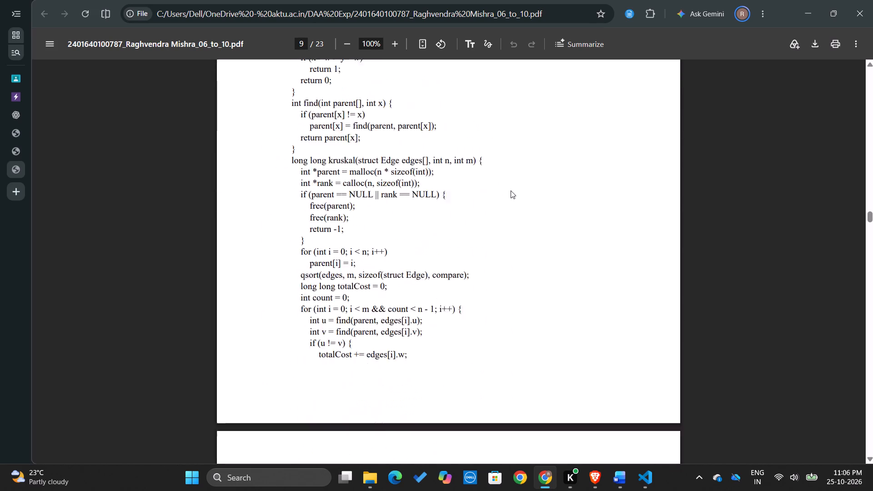
scroll(511, 190, down, 6)
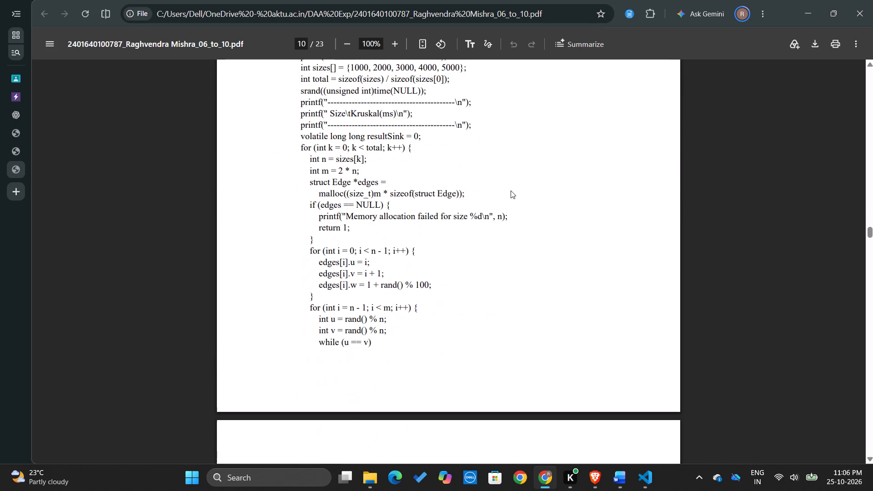
scroll(511, 190, down, 6)
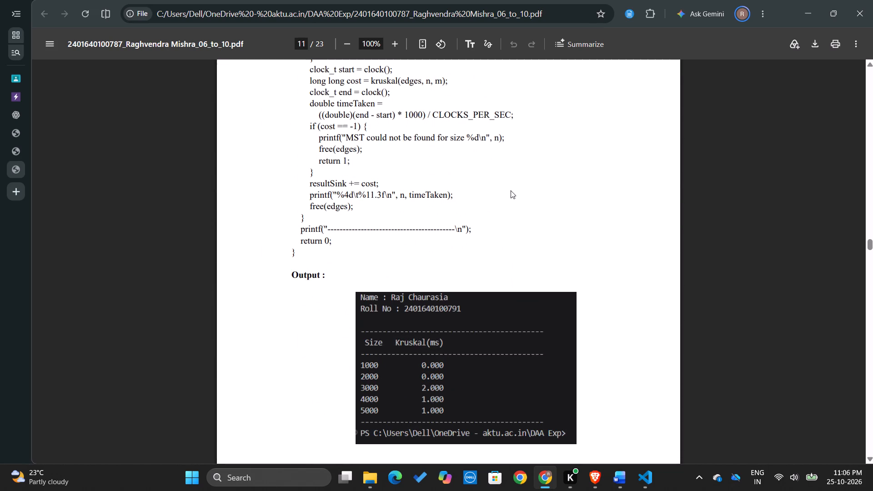
scroll(511, 190, down, 3)
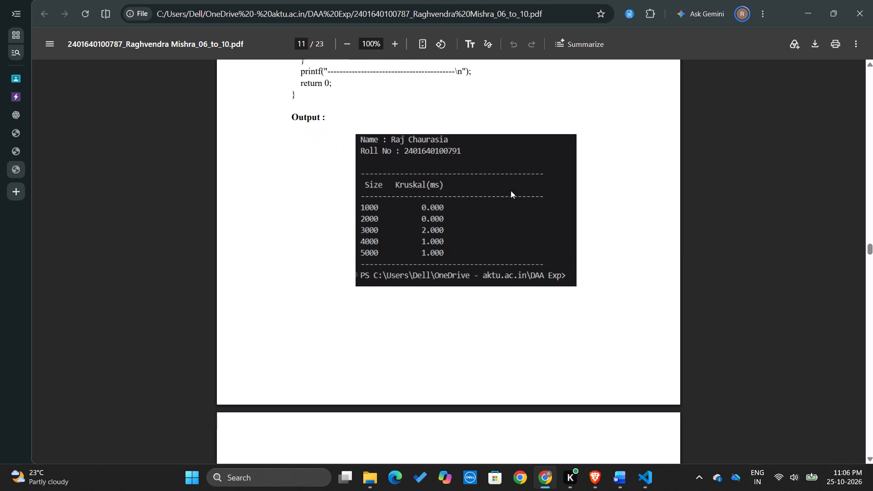
scroll(511, 190, down, 1)
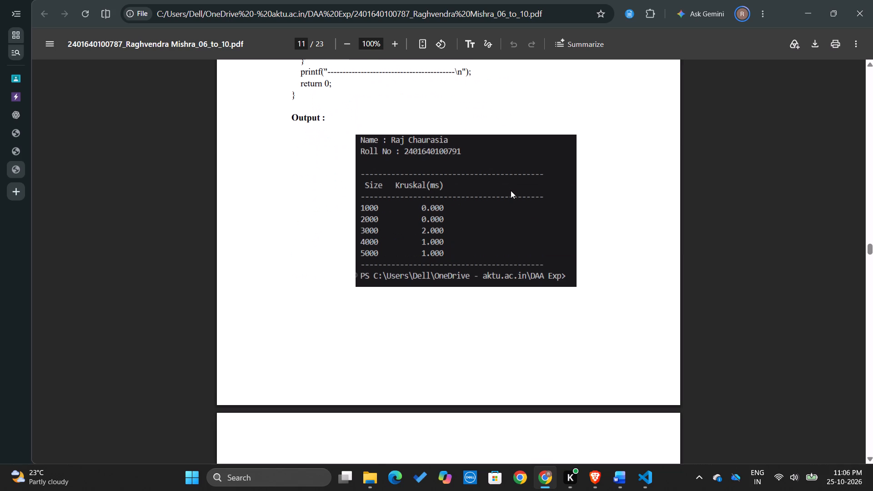
scroll(511, 190, down, 2)
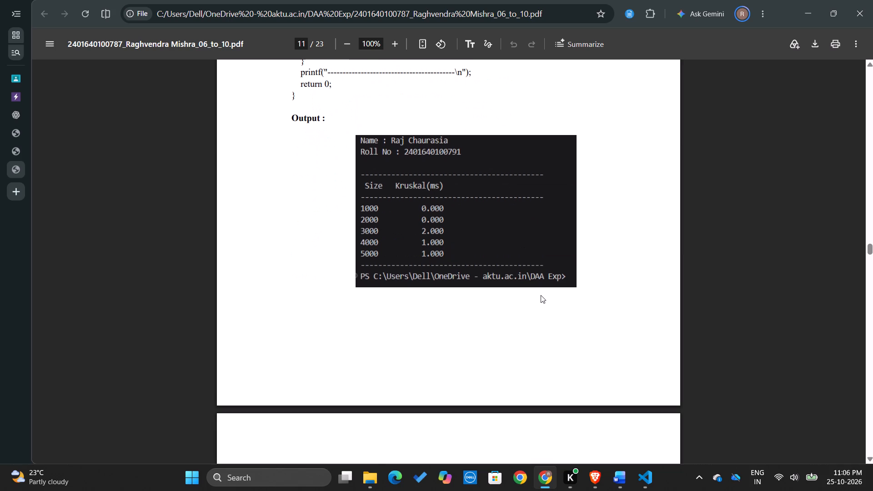
scroll(541, 295, up, 9)
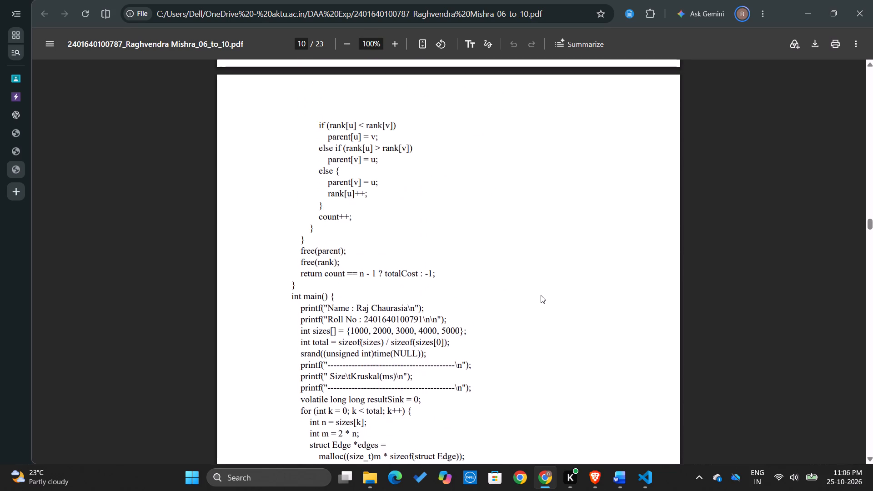
scroll(541, 295, up, 10)
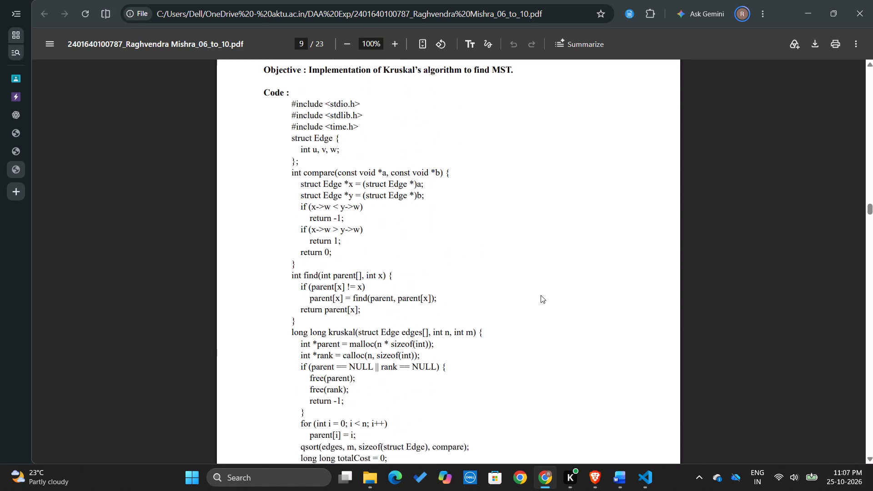
scroll(541, 295, up, 1)
scroll(541, 295, down, 7)
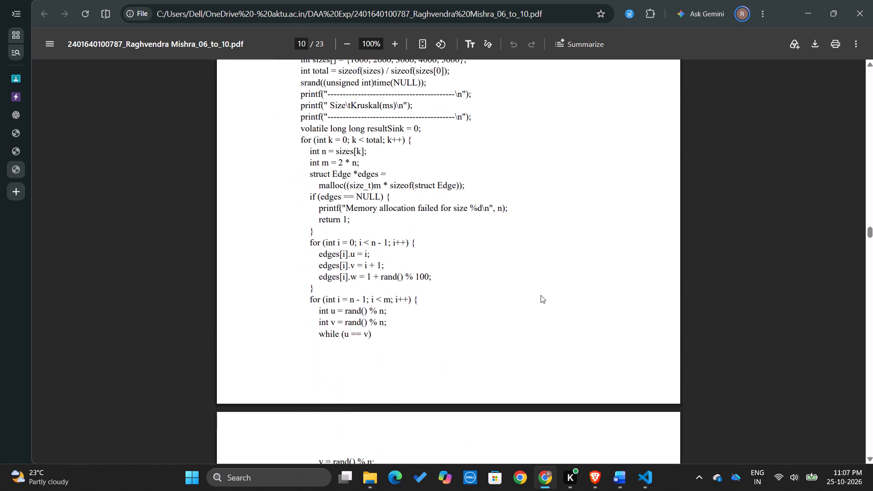
scroll(541, 295, down, 5)
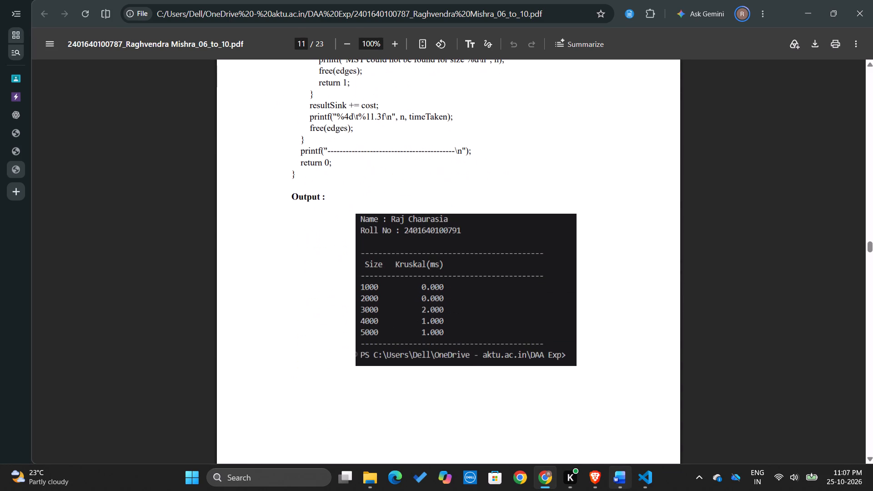
Switch to the Word document and enlarge the Kruskal output screenshot in width and height under the Experiment No. 8(I) output label.
click(629, 486)
scroll(537, 228, up, 20)
scroll(537, 228, up, 10)
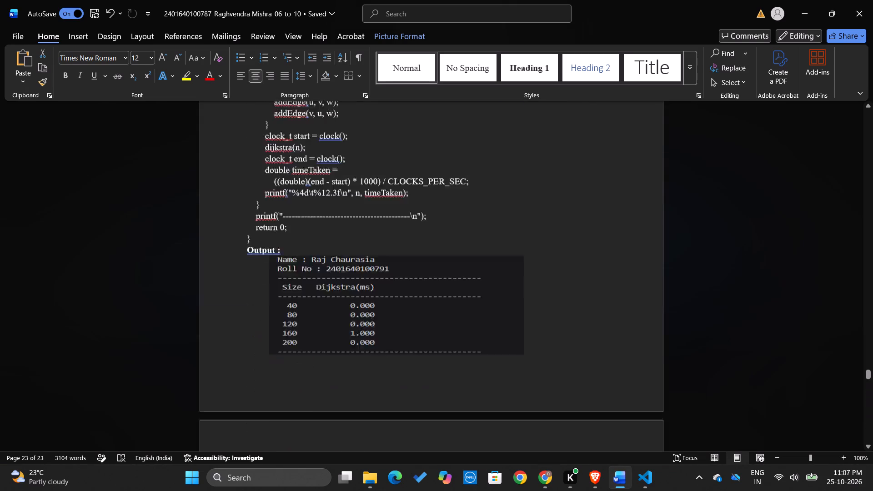
scroll(537, 228, up, 20)
scroll(537, 228, up, 20)
scroll(537, 228, up, 17)
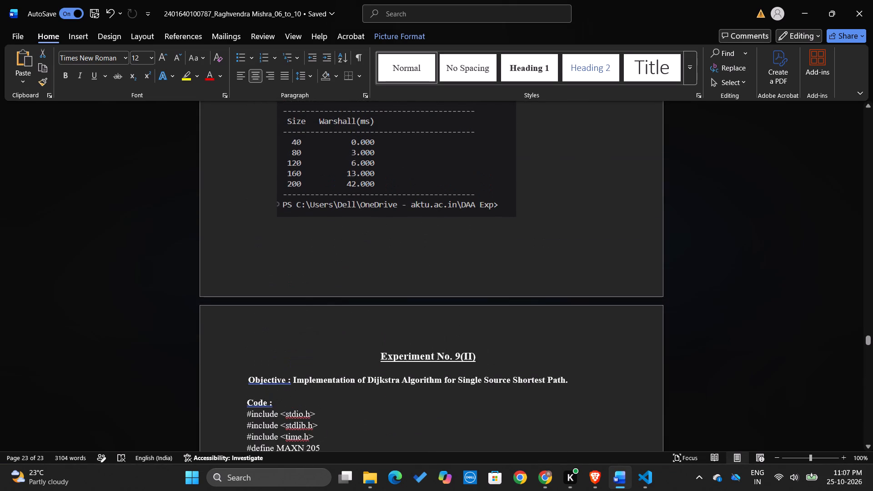
scroll(537, 228, up, 15)
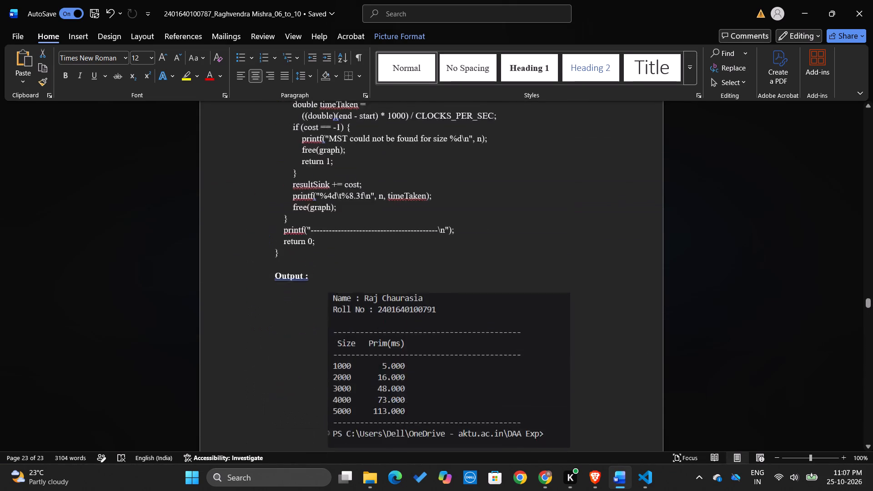
scroll(537, 228, up, 6)
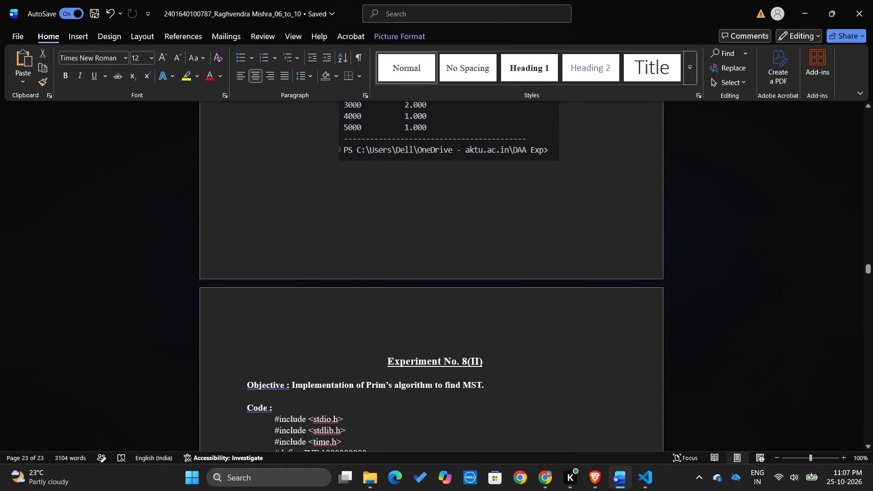
scroll(537, 228, up, 2)
click(512, 261)
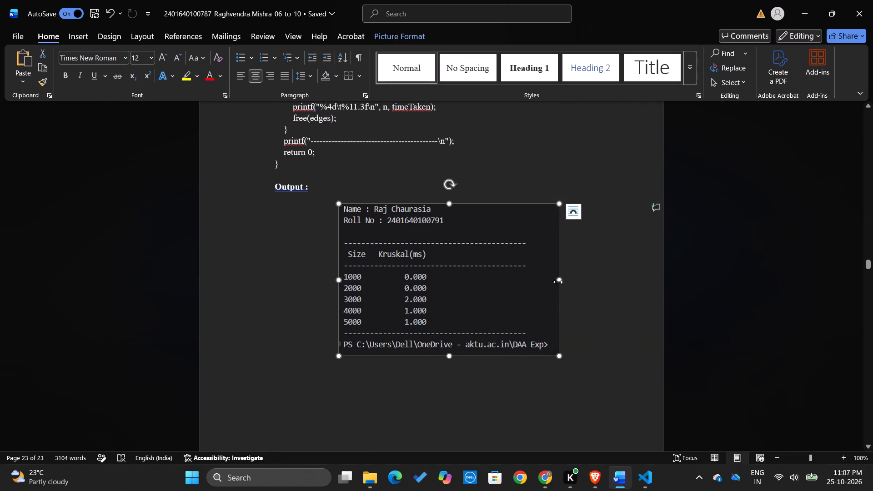
drag(558, 277, 585, 279)
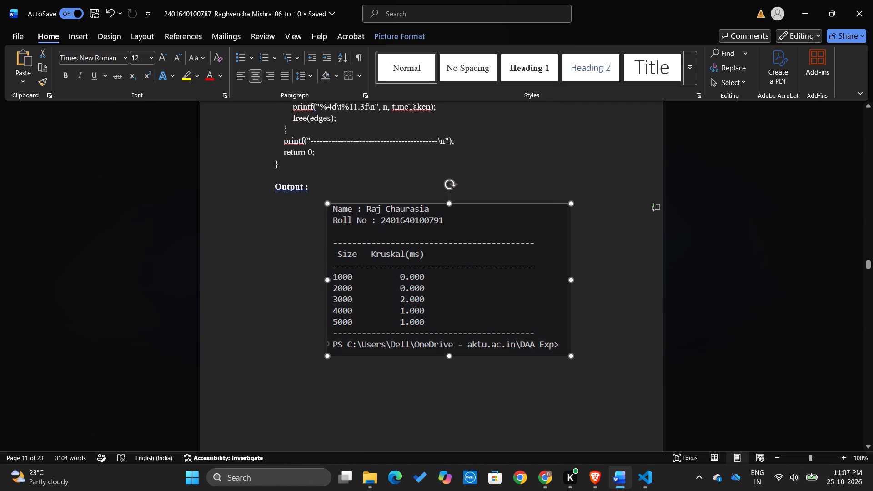
drag(585, 279, 608, 279)
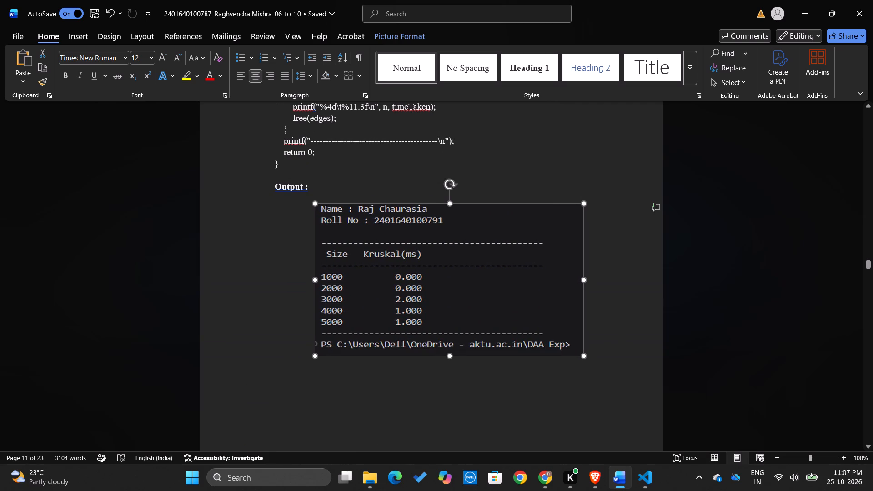
drag(608, 279, 611, 279)
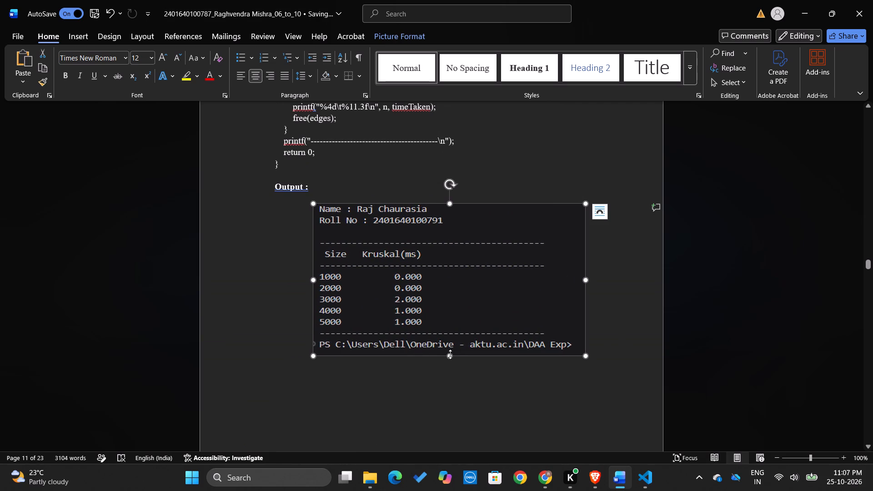
drag(450, 354, 450, 377)
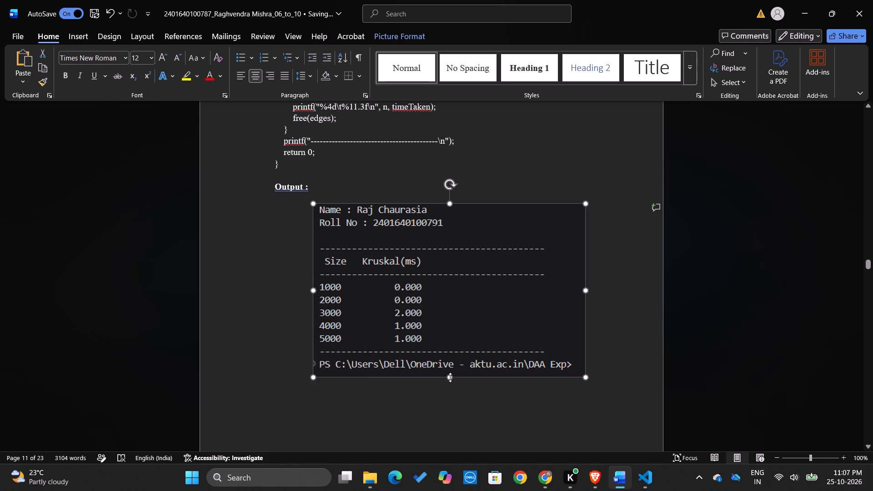
scroll(486, 343, down, 1)
scroll(486, 343, up, 1)
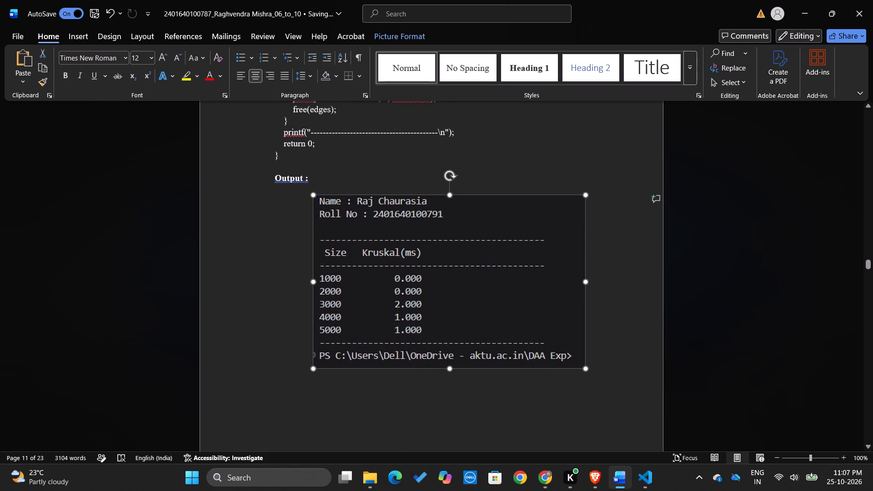
drag(584, 283, 597, 283)
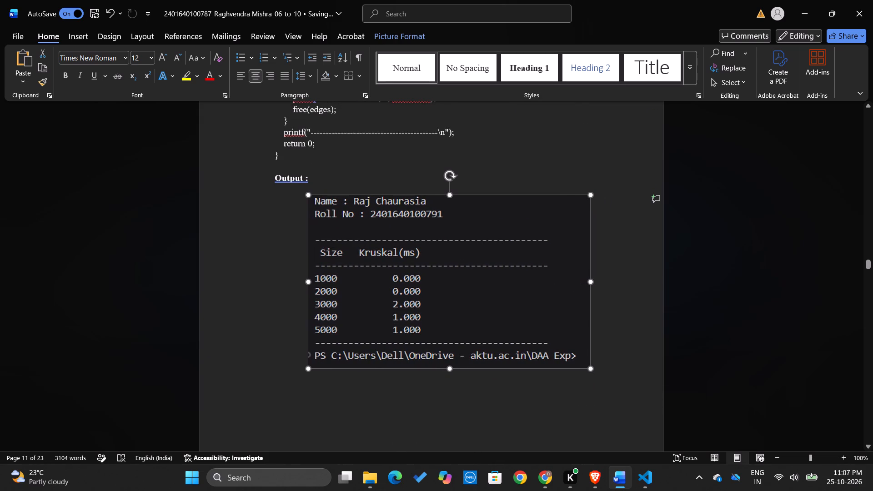
Widen the Kruskal output screenshot slightly under the Experiment No. 8(I) output label.
drag(597, 283, 597, 283)
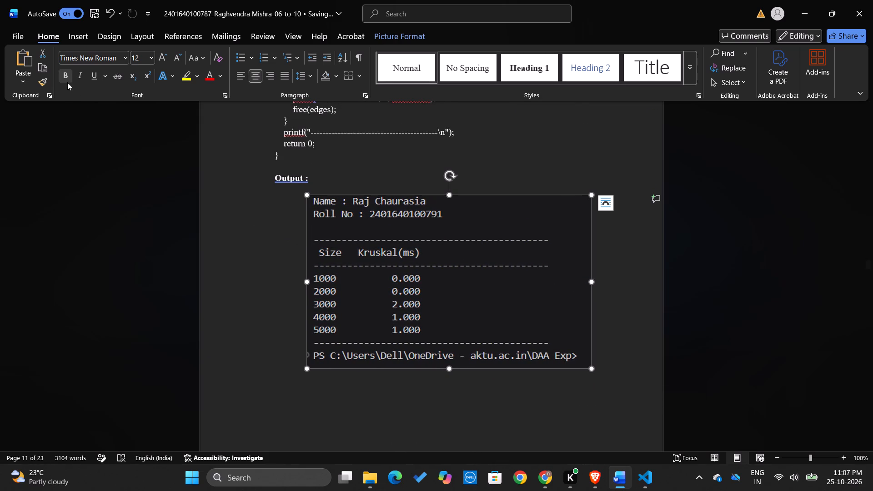
Export the corrected document as a standard-quality PDF to the DAA Exp folder in the aktu.ac.in OneDrive, overwriting the earlier PDF.
click(18, 42)
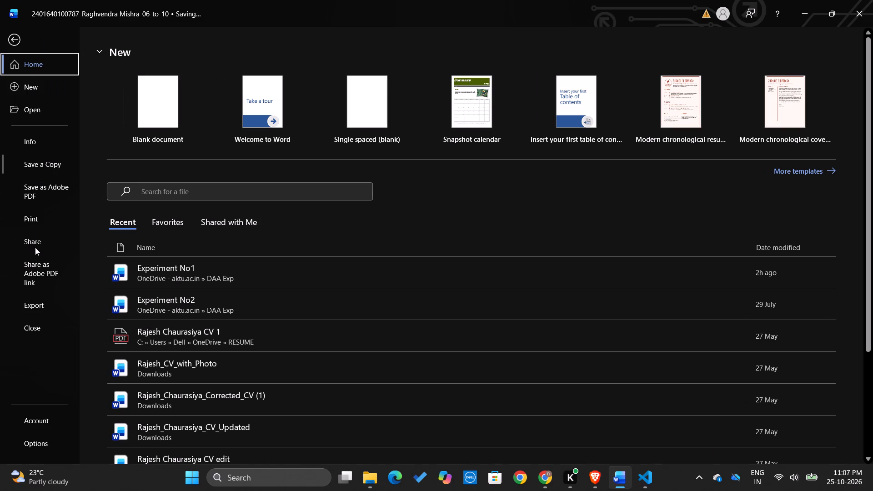
click(33, 304)
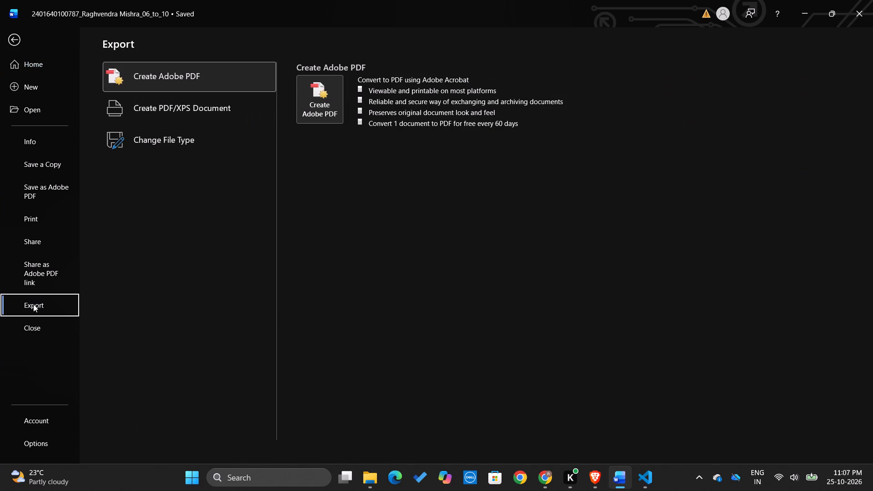
click(176, 109)
click(323, 158)
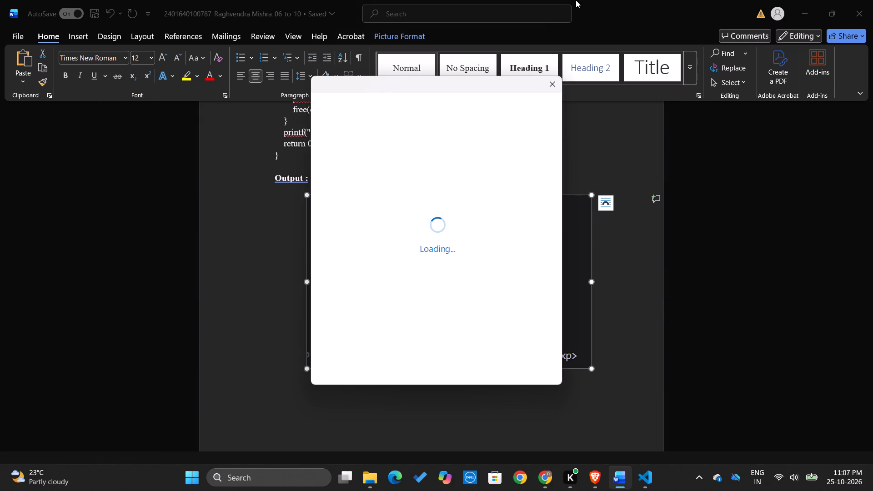
click(557, 88)
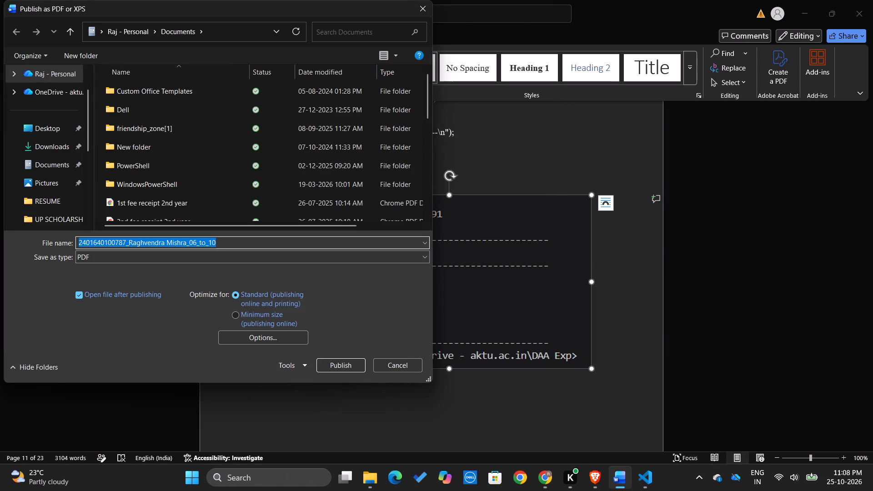
click(66, 85)
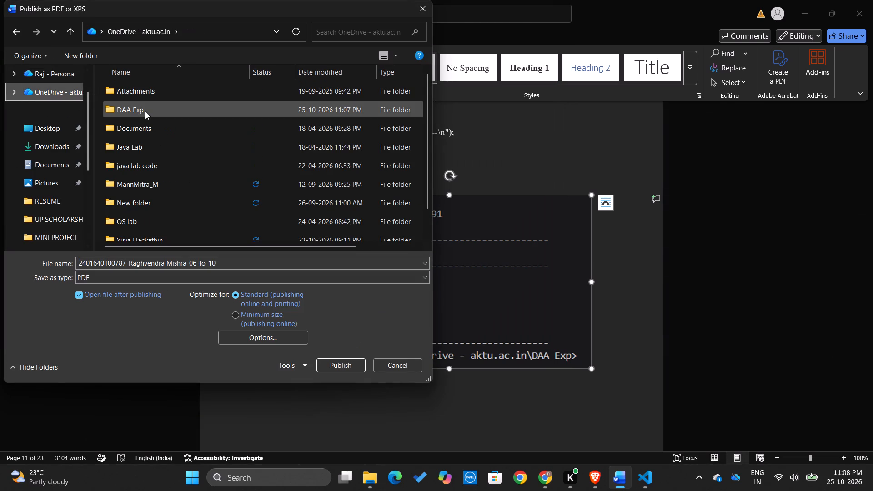
double_click(145, 111)
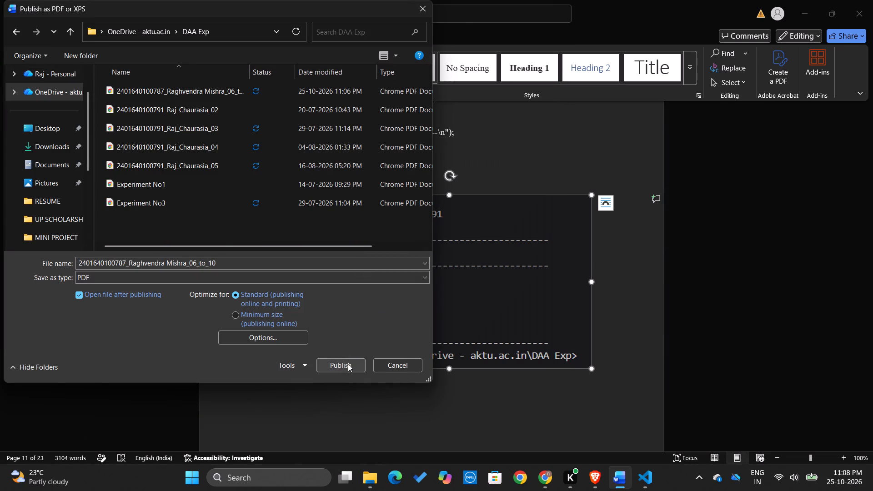
click(348, 364)
click(482, 239)
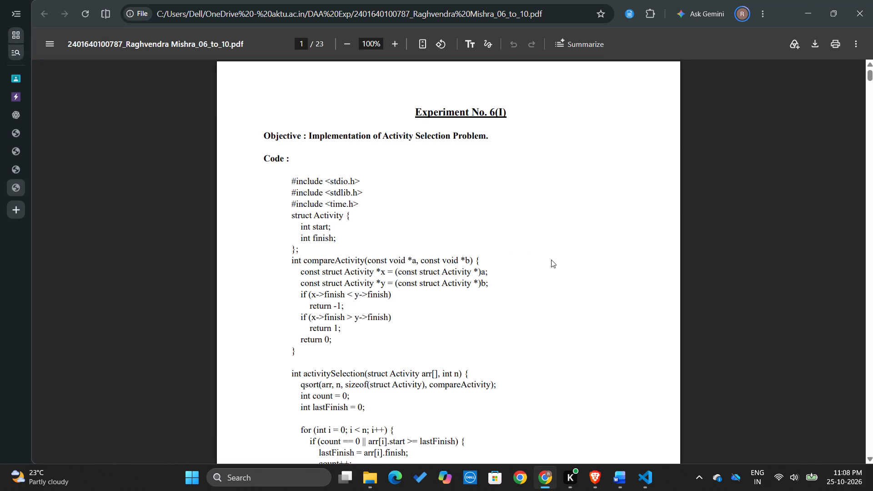
Examine the Experiment No. 6(I) and 6(II) pages of the newly exported PDF, checking headings, code indentation and output screenshots.
scroll(551, 260, down, 5)
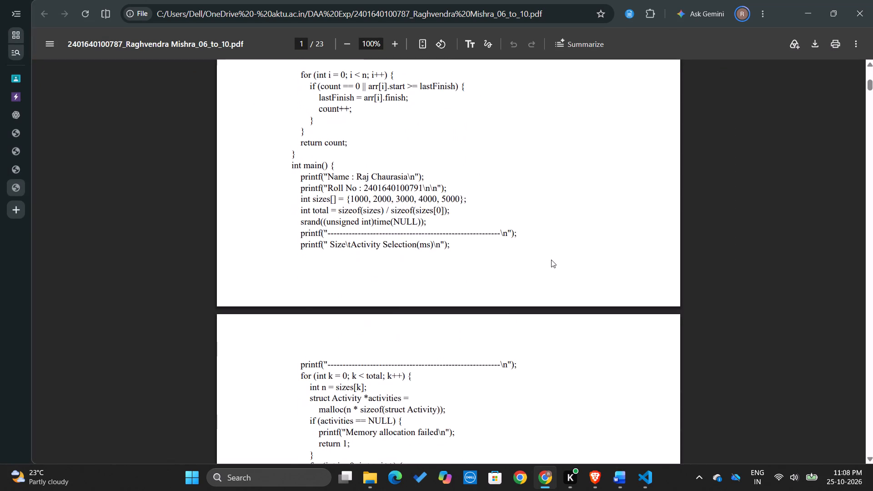
scroll(551, 260, down, 3)
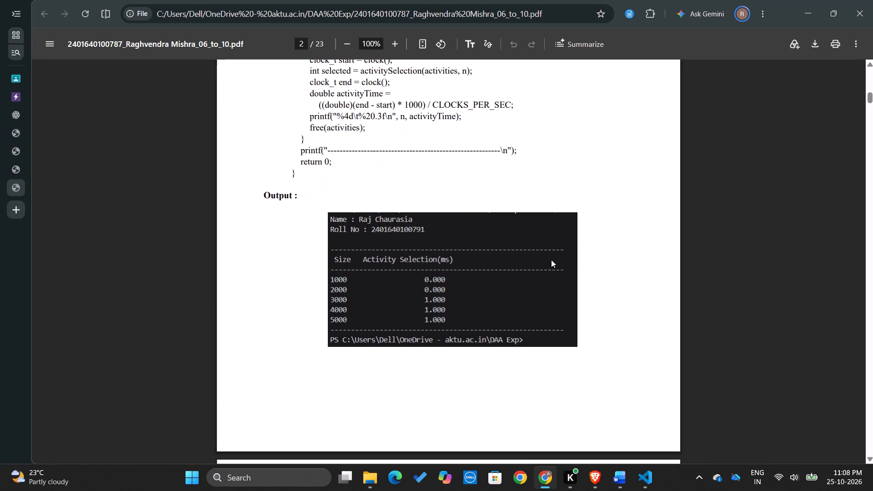
scroll(551, 260, down, 6)
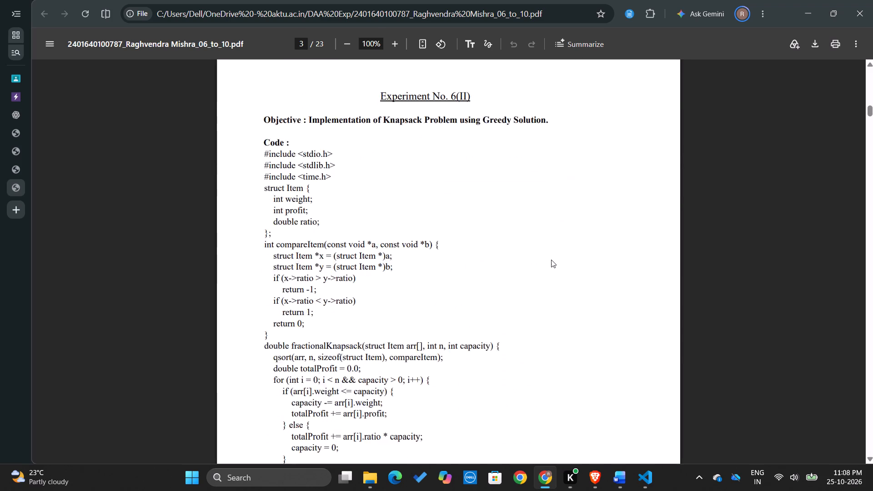
scroll(551, 260, down, 7)
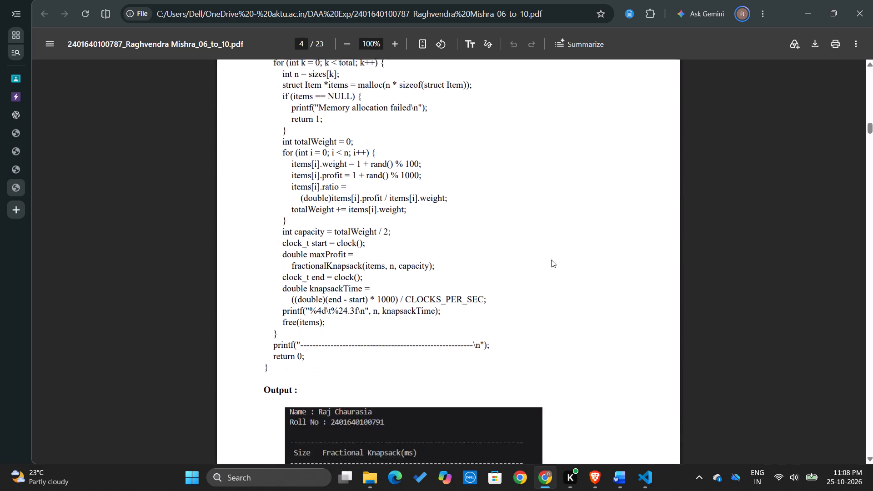
scroll(551, 260, down, 6)
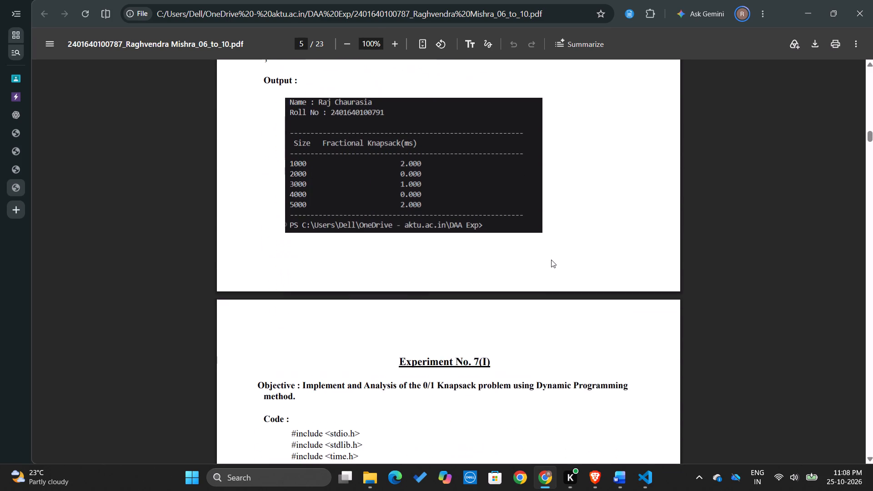
Examine the Experiment No. 7(I) and 7(II) pages of the new PDF, checking code page flow and output screenshot placement.
scroll(551, 260, down, 7)
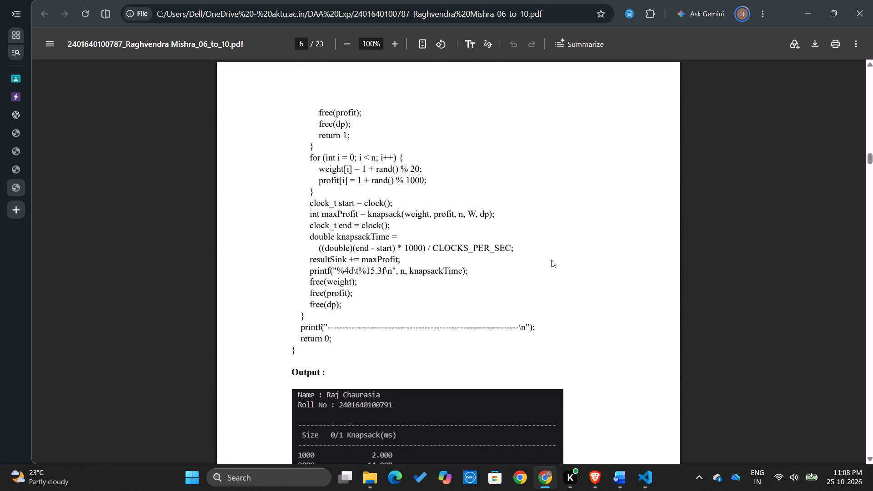
scroll(551, 260, down, 6)
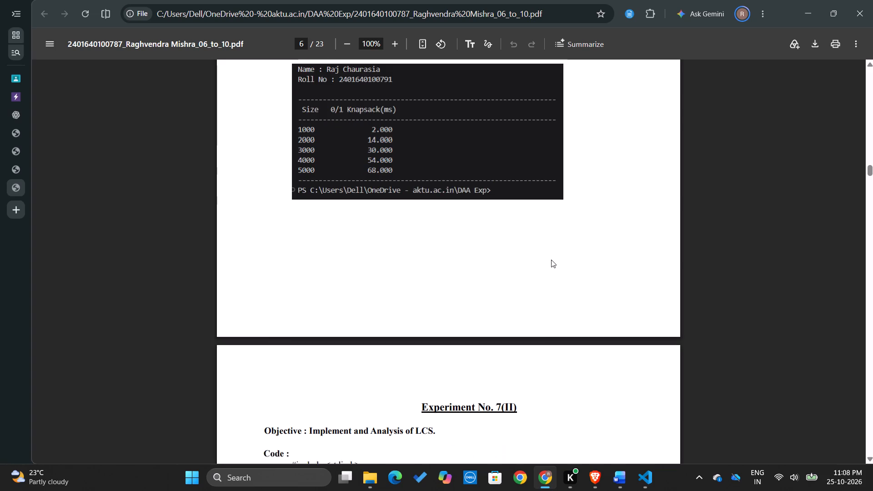
scroll(551, 260, down, 7)
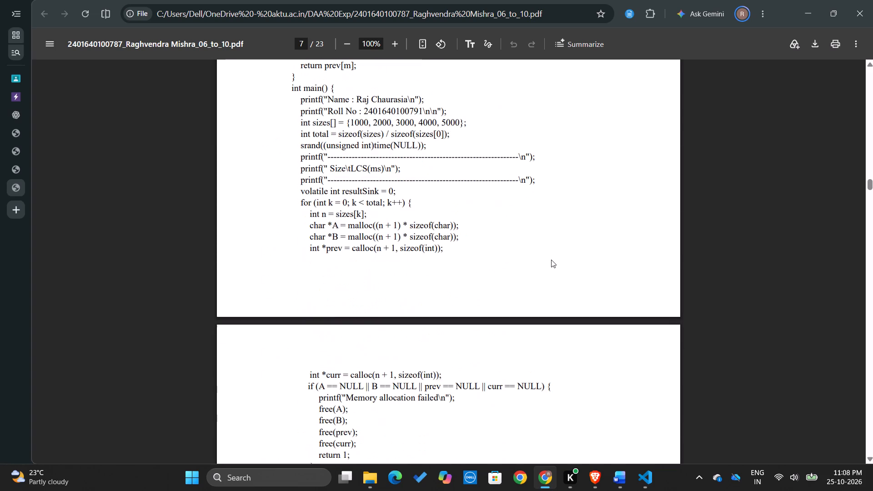
scroll(551, 260, down, 2)
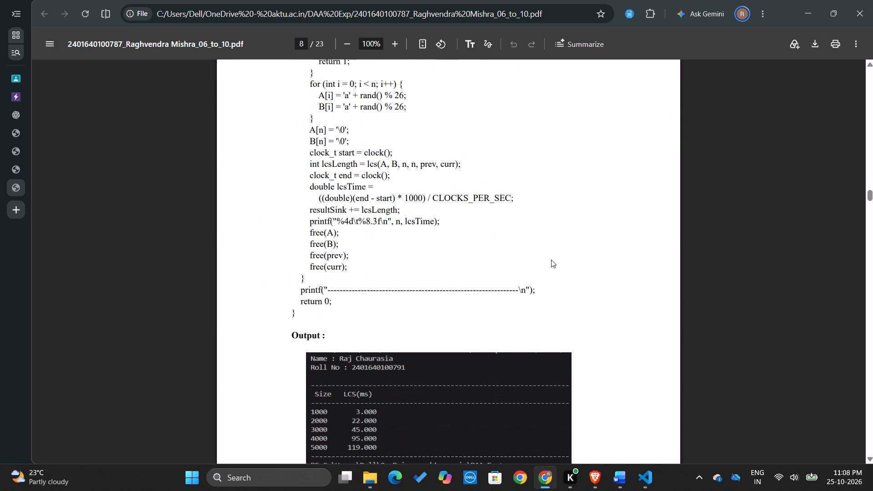
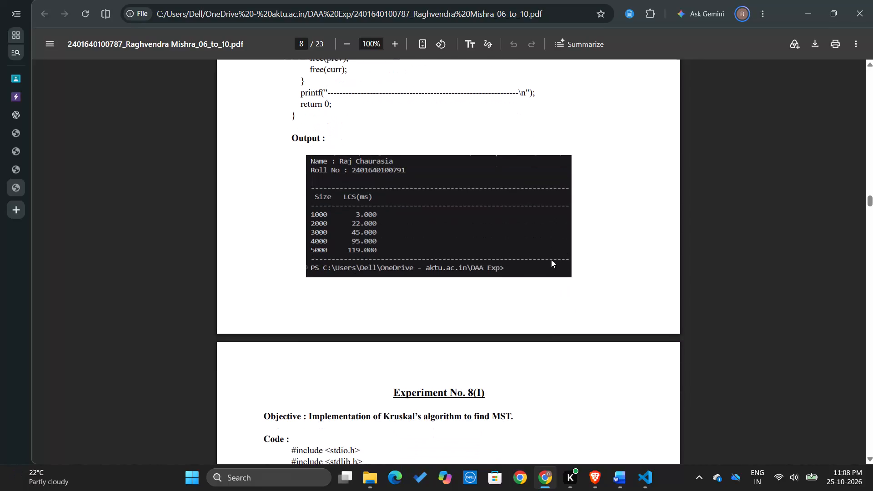
Examine the Experiment No. 8(I) Kruskal pages of the exported PDF, checking the heading, code page flow and output screenshot.
scroll(551, 260, down, 5)
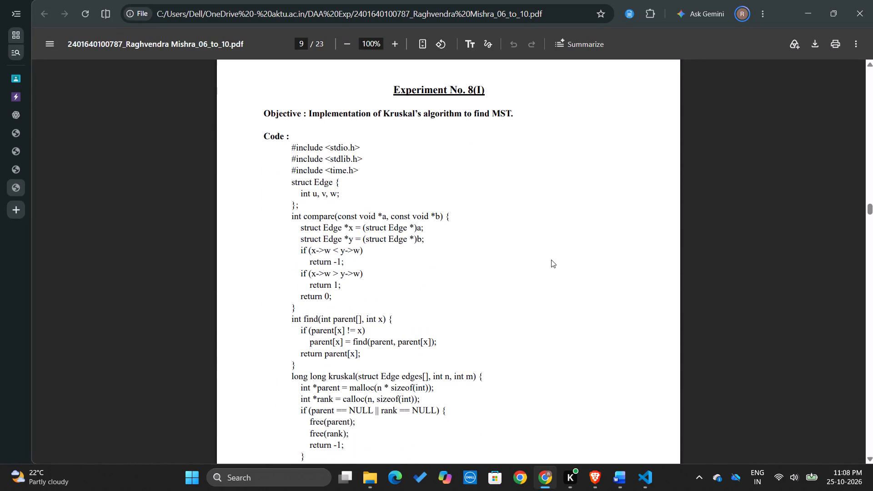
scroll(551, 260, down, 7)
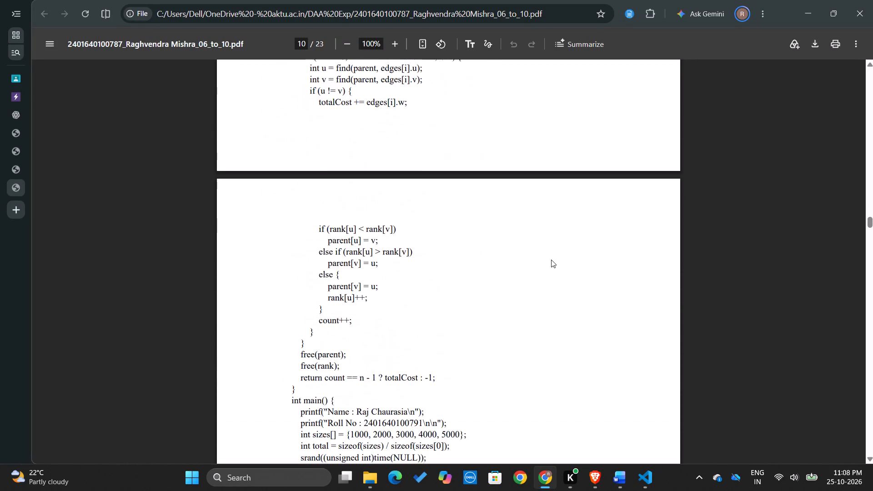
scroll(551, 260, down, 6)
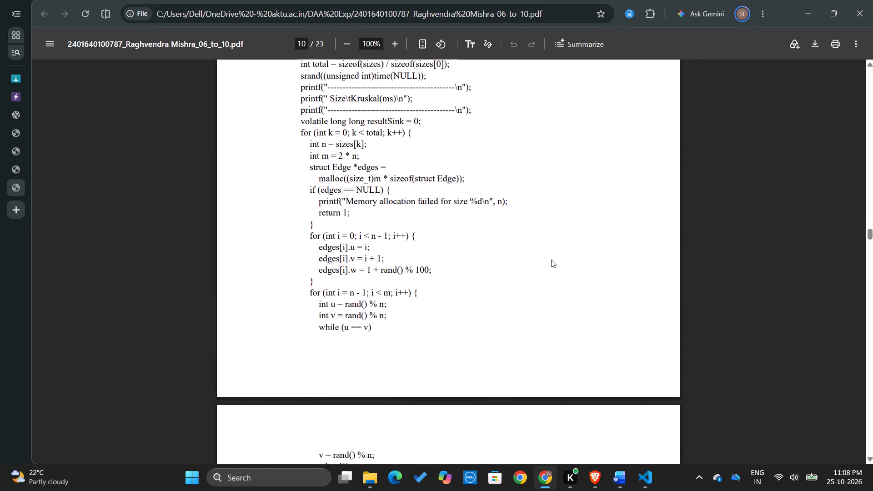
scroll(551, 260, down, 6)
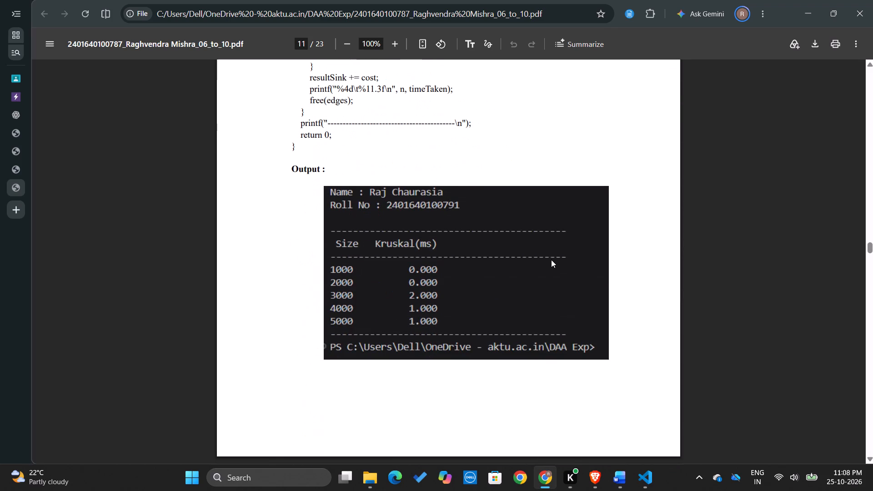
scroll(551, 260, down, 1)
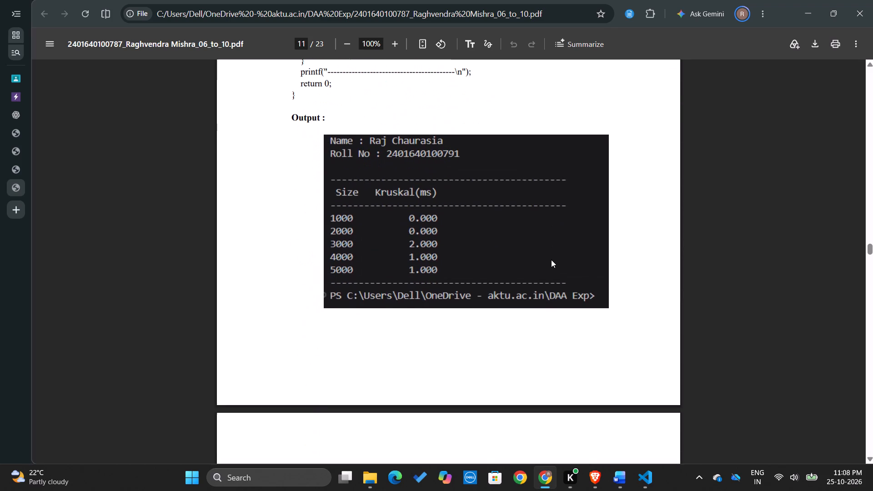
Examine the Experiment No. 8(II) Prim pages of the PDF, checking heading position, code indentation and output screenshot.
scroll(551, 260, down, 3)
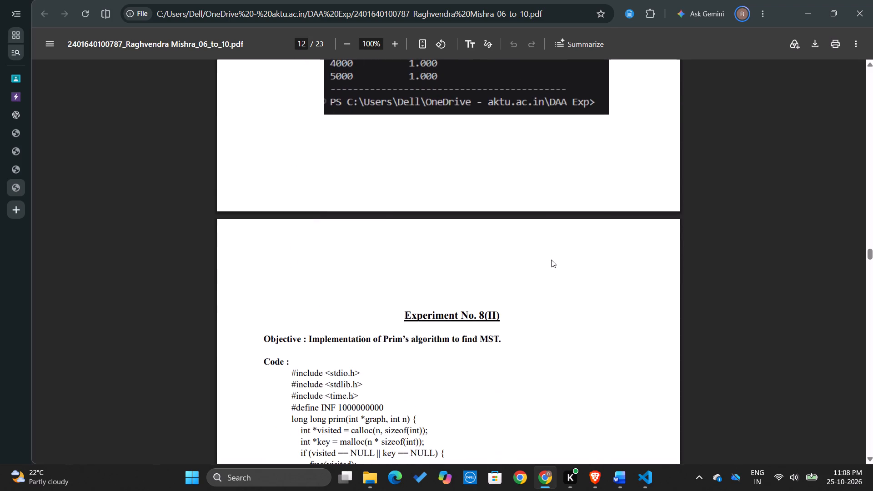
scroll(551, 260, down, 2)
scroll(551, 260, up, 1)
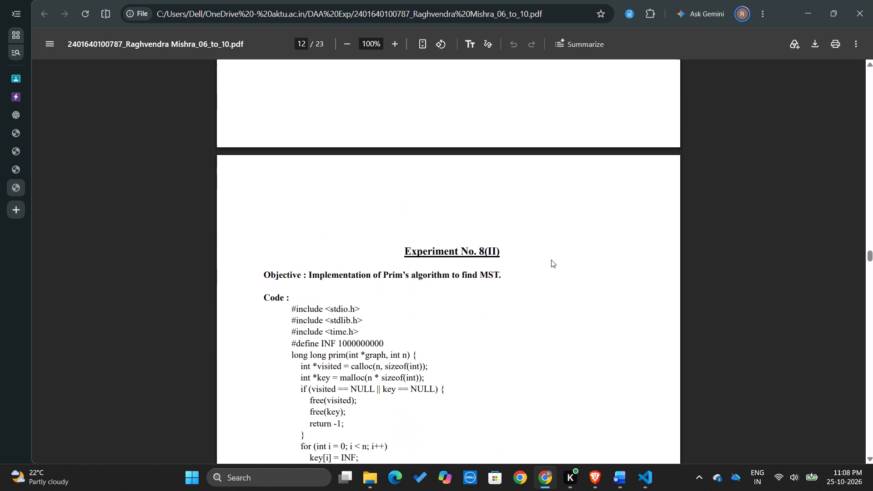
scroll(551, 260, down, 8)
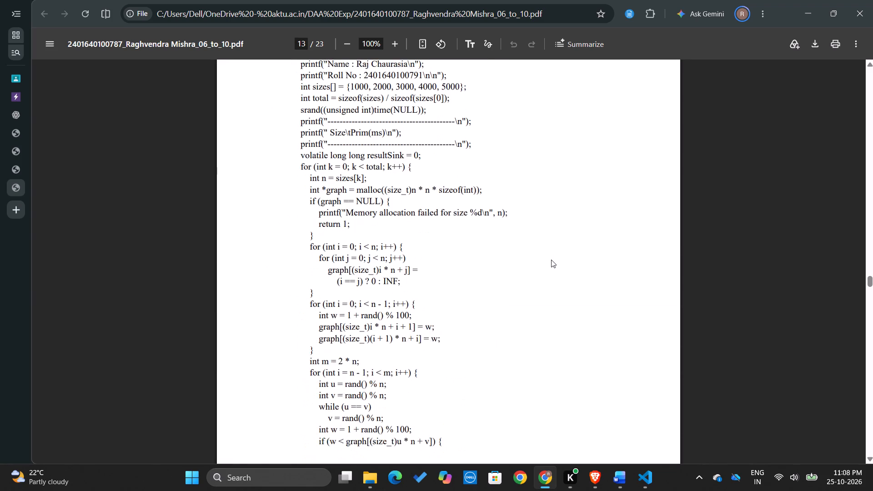
scroll(551, 260, down, 8)
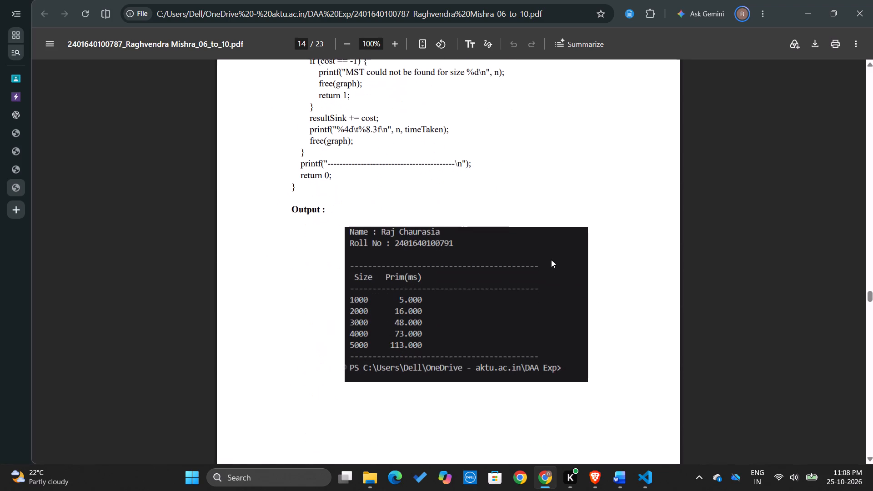
Examine the Experiment No. 9(I) Warshall pages of the PDF, checking the objective line, code indentation and output screenshot.
scroll(551, 260, down, 4)
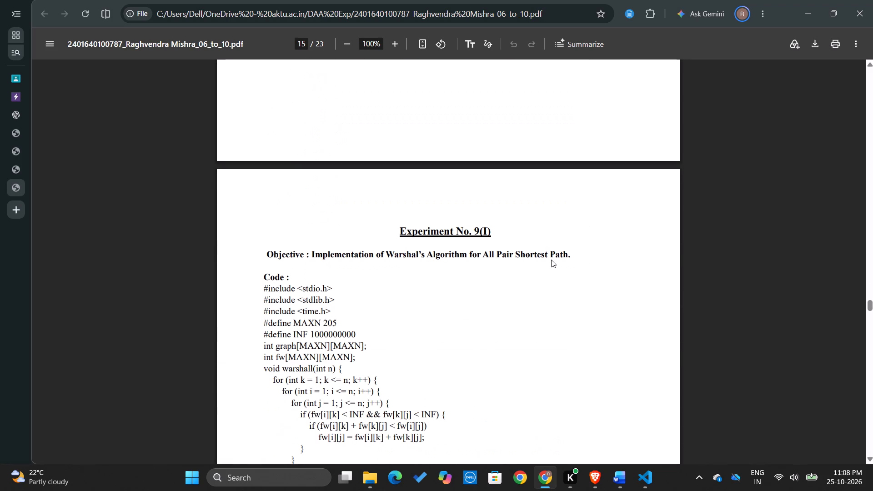
scroll(551, 260, down, 6)
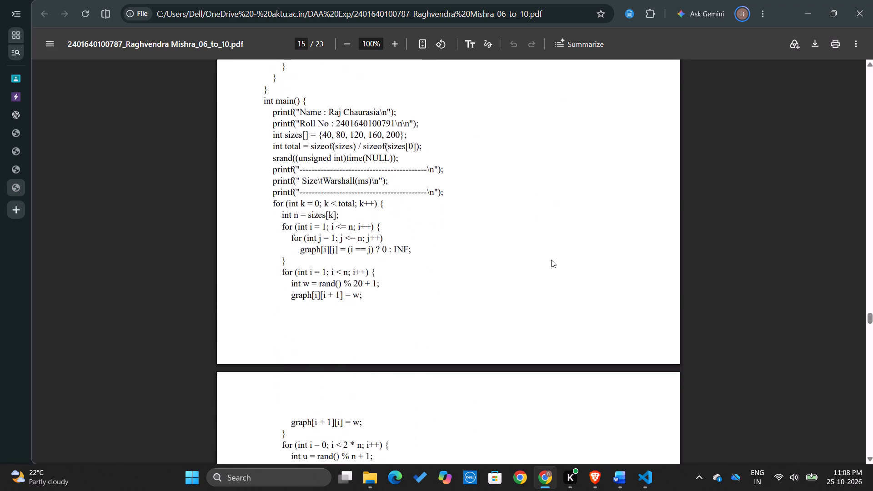
scroll(551, 260, down, 7)
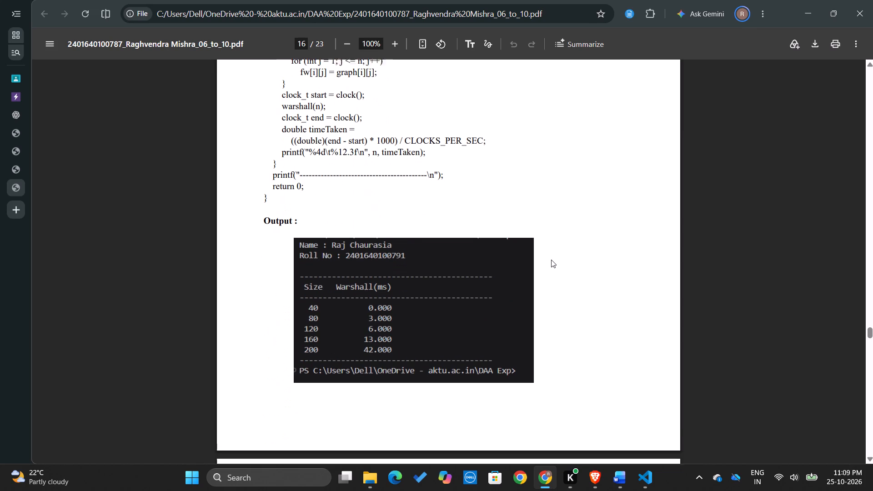
Examine the Experiment No. 9(II) Dijkstra pages of the PDF, checking the output screenshot's placement relative to its label and the Experiment No. 10(I) heading.
scroll(551, 260, down, 4)
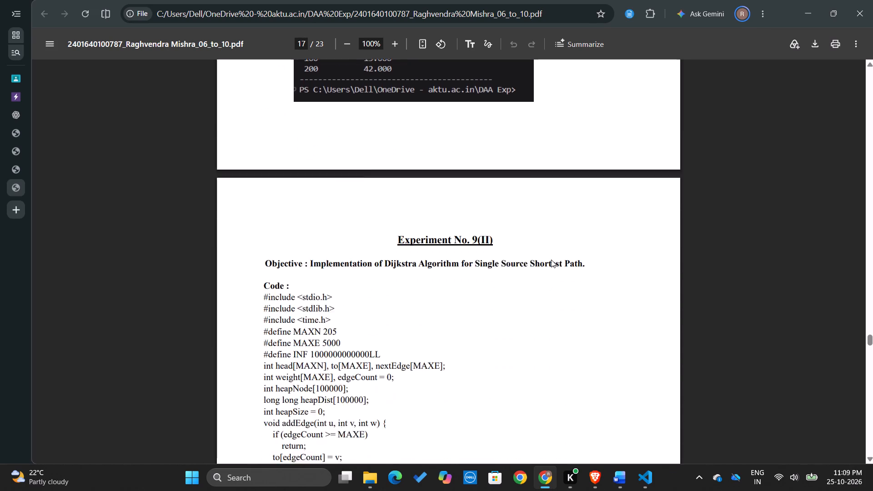
scroll(551, 260, down, 18)
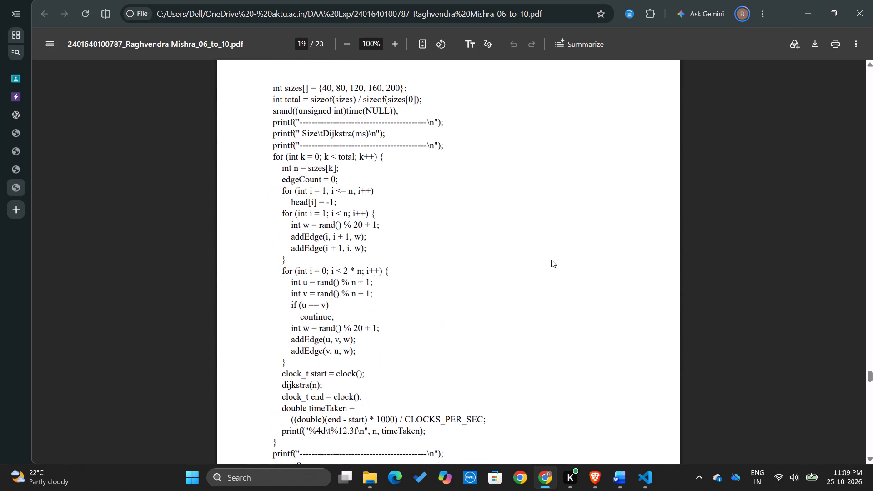
scroll(551, 260, down, 3)
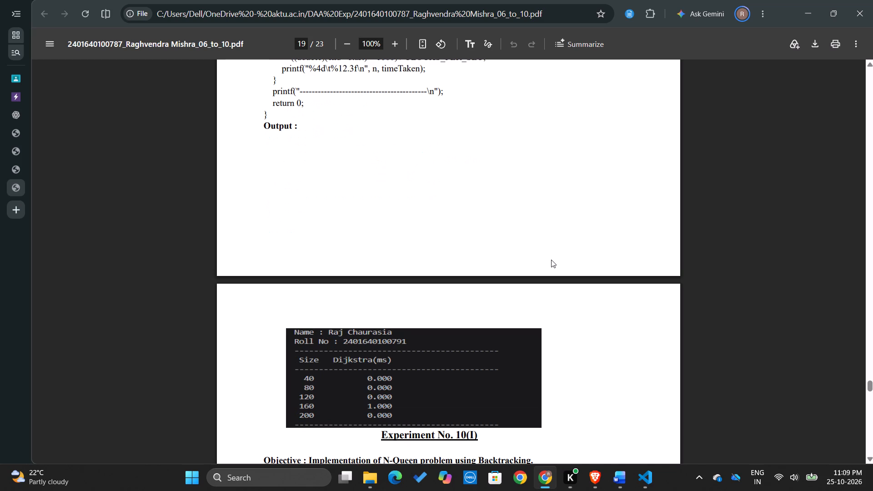
scroll(551, 260, down, 1)
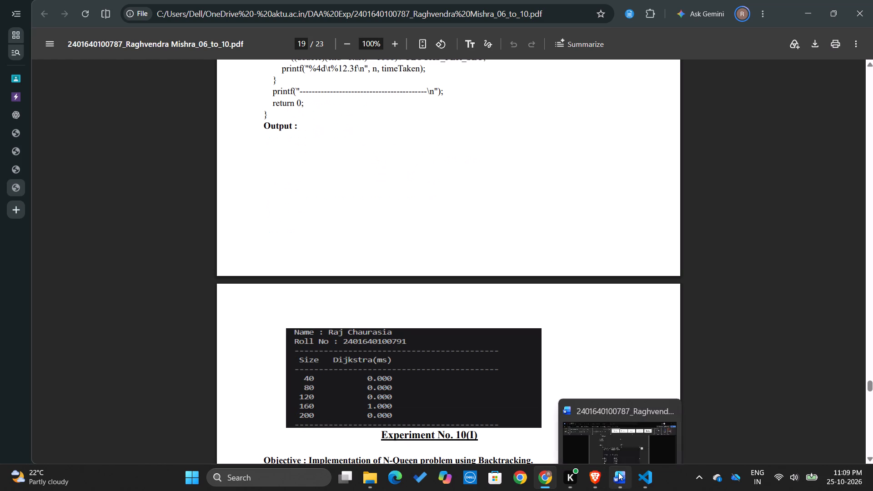
Switch to the Word document and undo the recent resizes of the Kruskal output screenshot and the last Subset Sum screenshot change.
click(618, 472)
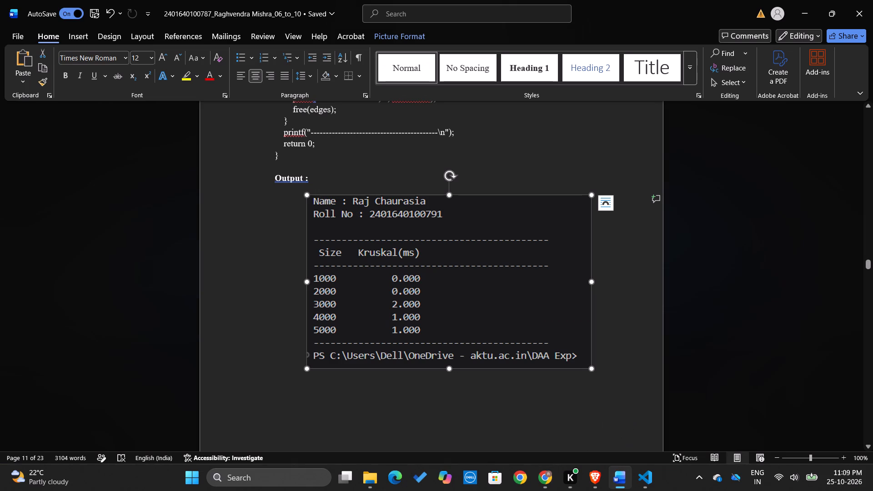
double_click(549, 185)
key(ctrl+z)
ctrl+click(549, 185)
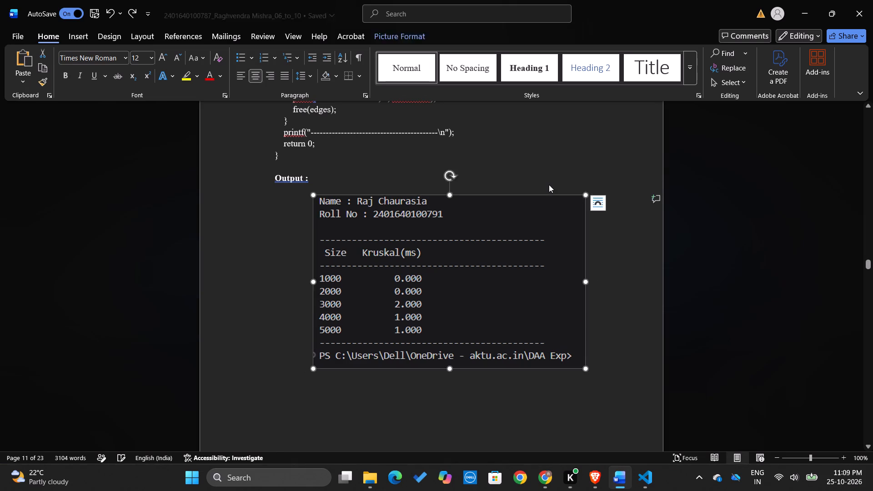
key(ctrl+z)
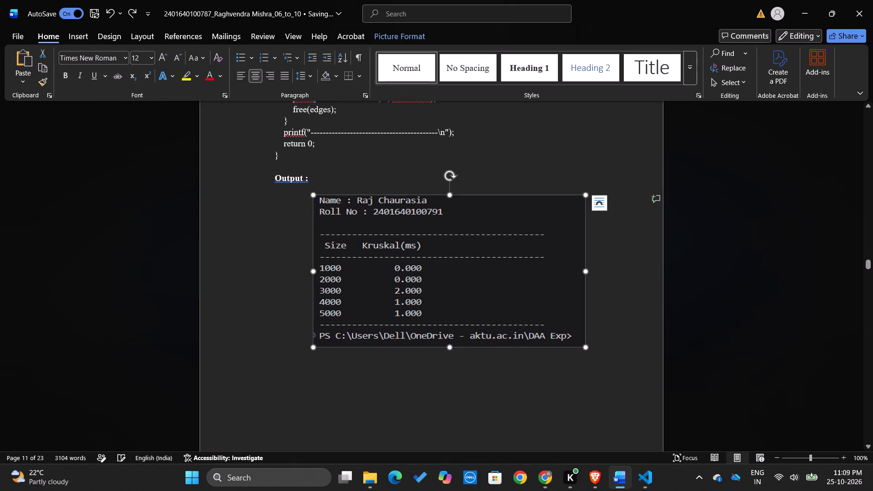
key(ctrl+z)
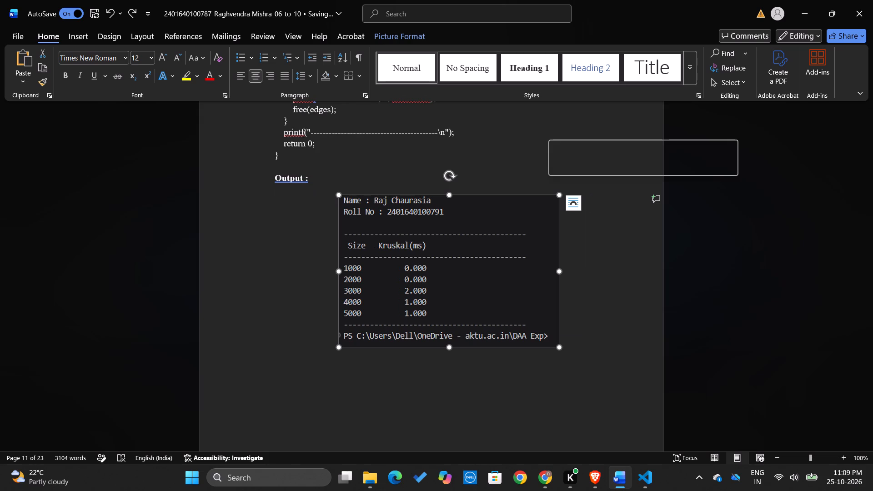
key(ctrl+z)
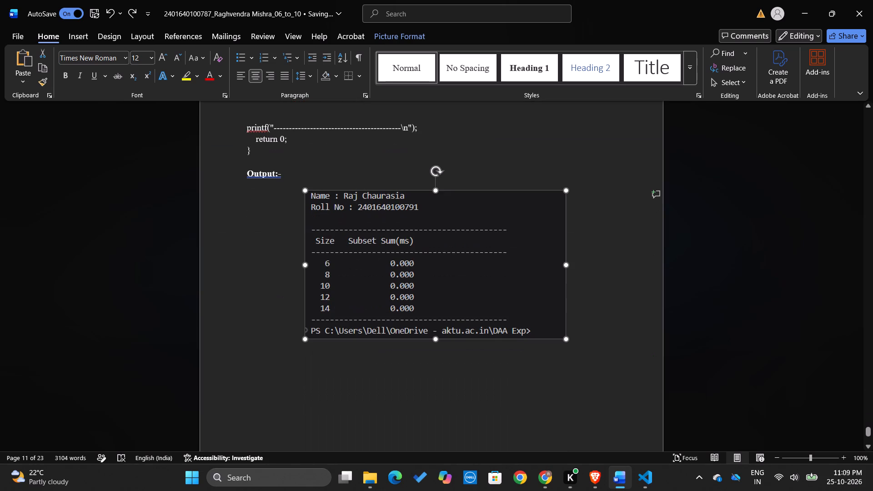
Reformat the "Output:-" label above the Subset Sum screenshot as "Output :".
click(291, 176)
key(BackSpace)
key(BackSpace)
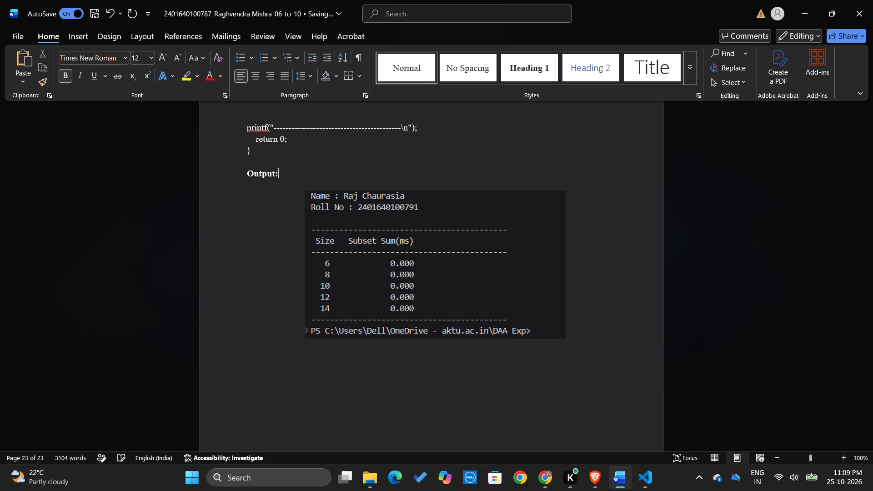
key(Left)
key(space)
Enlarge the Subset Sum output screenshot slightly in both width and height on the document's last page.
scroll(314, 178, up, 7)
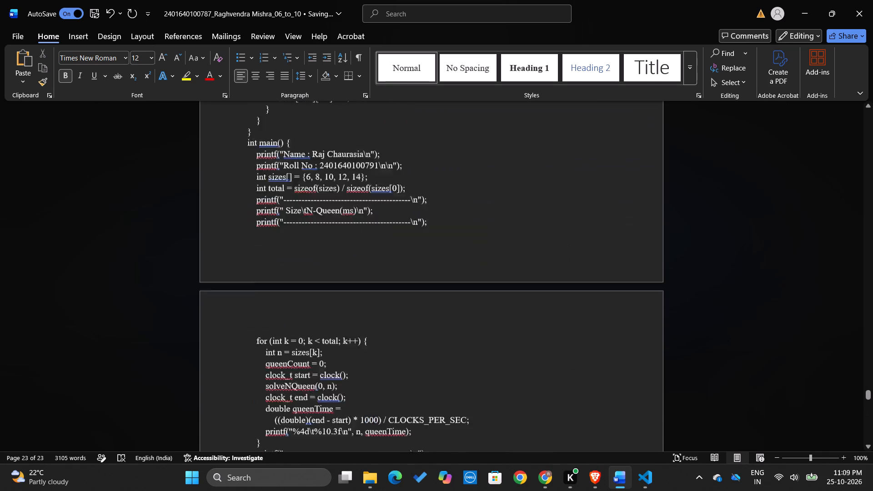
scroll(314, 178, up, 2)
scroll(314, 178, down, 5)
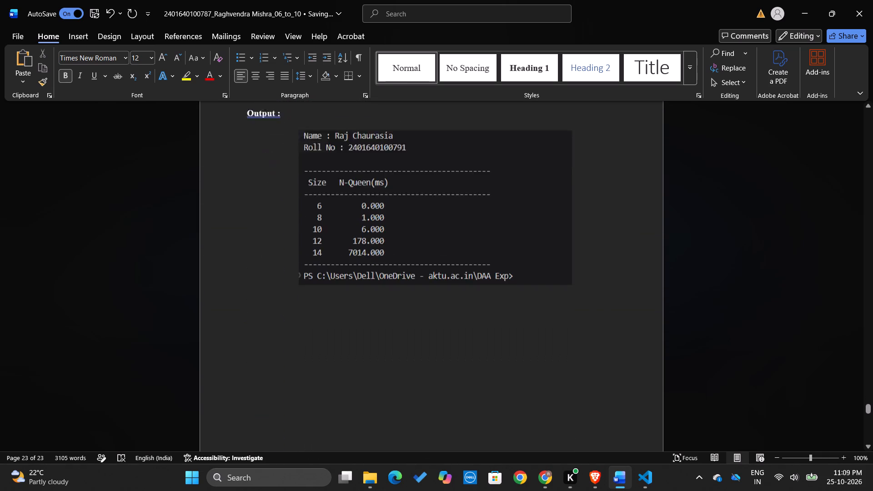
scroll(314, 178, down, 9)
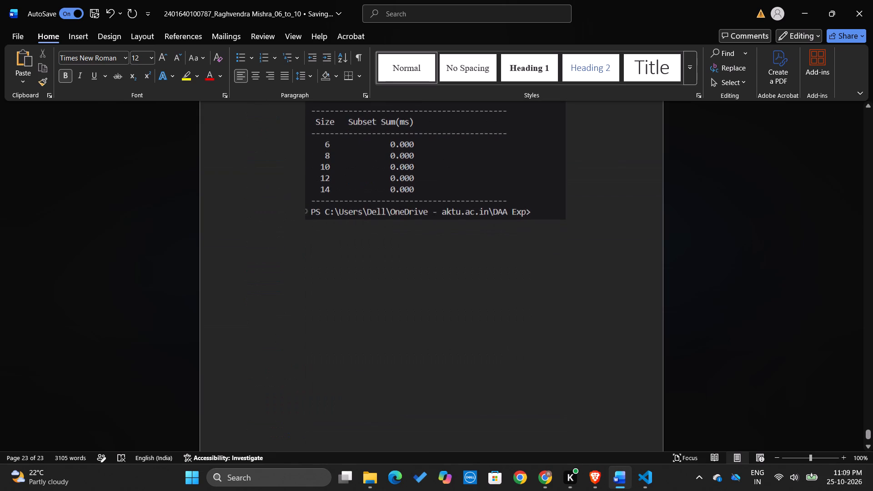
scroll(383, 194, up, 2)
scroll(396, 266, down, 1)
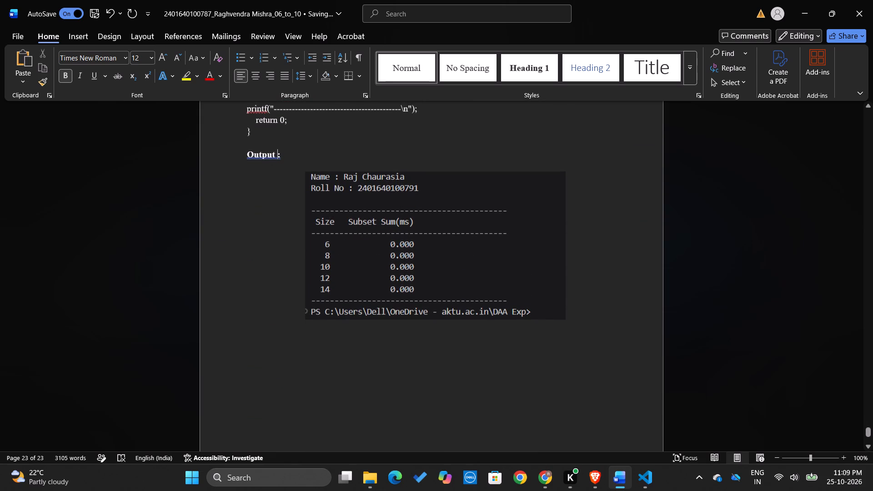
click(413, 269)
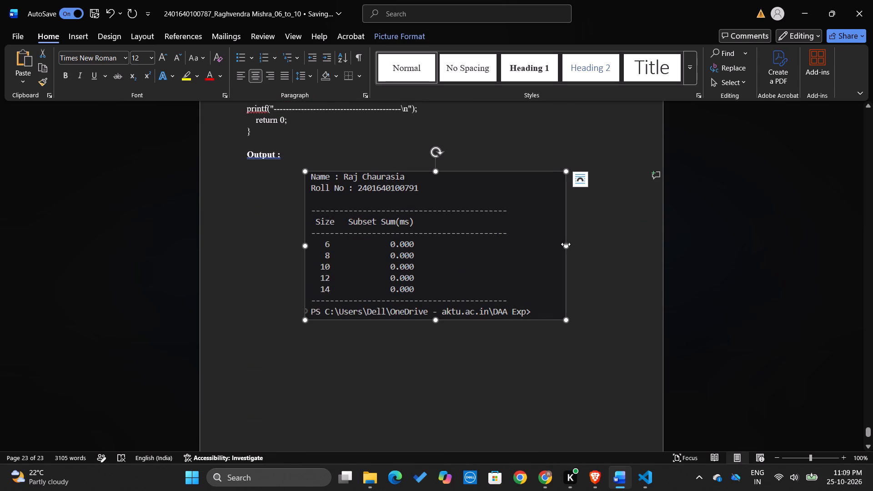
drag(566, 244, 589, 245)
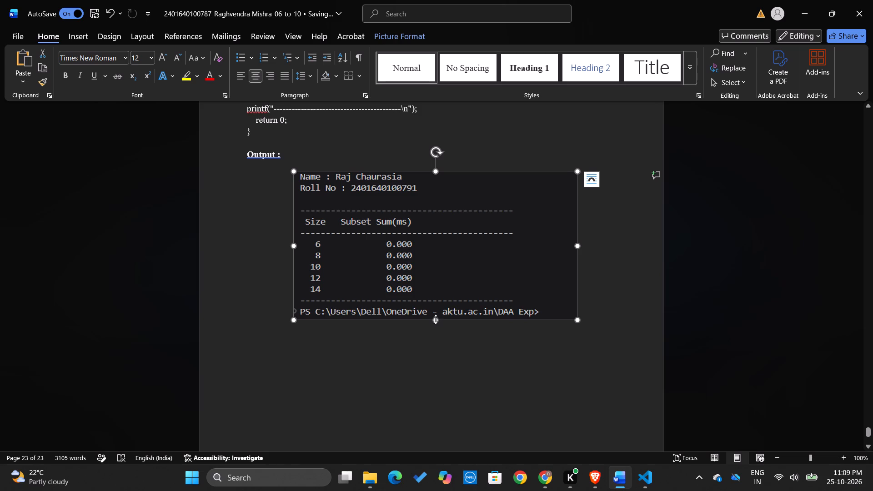
drag(436, 319, 434, 338)
Review the document from Experiment No. 6(I) through Experiment No. 7(I), checking headings, output labels, screenshots and page breaks.
scroll(371, 312, up, 2)
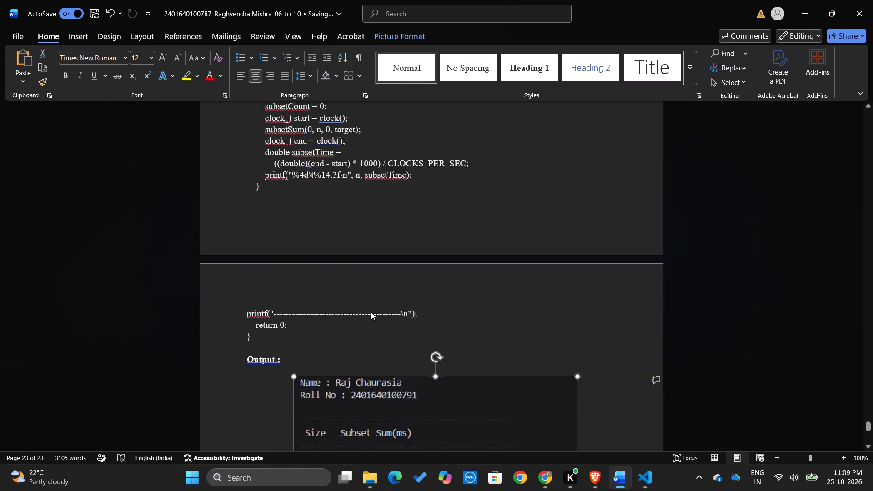
scroll(371, 312, up, 20)
scroll(371, 312, up, 20)
scroll(371, 312, up, 20)
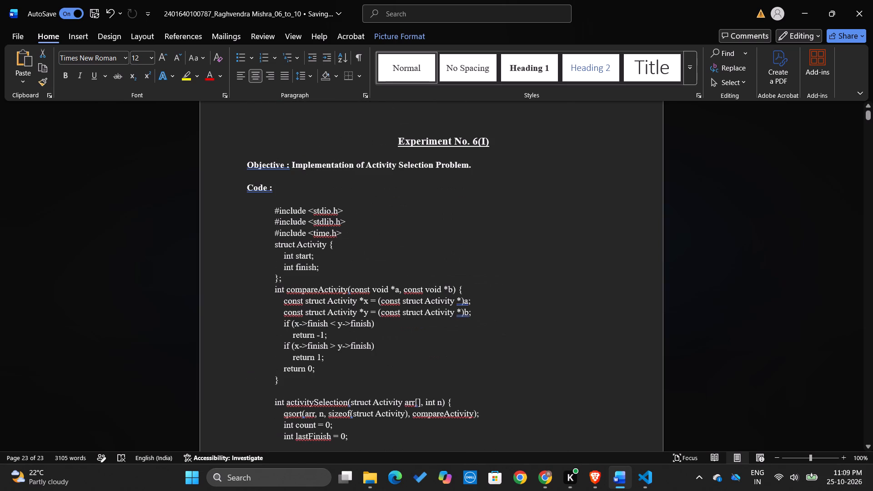
scroll(371, 312, up, 20)
scroll(371, 312, up, 20)
scroll(371, 312, up, 13)
scroll(371, 312, down, 6)
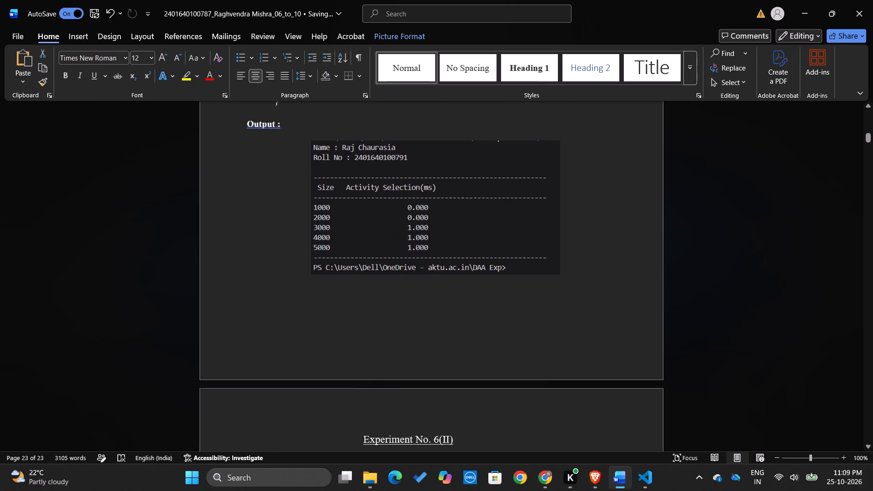
scroll(371, 312, down, 7)
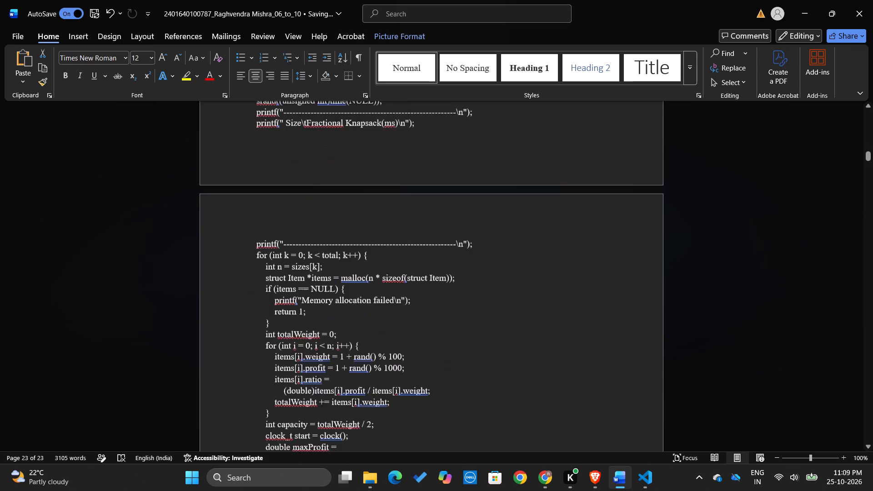
scroll(371, 312, down, 4)
scroll(371, 312, up, 1)
scroll(371, 312, down, 1)
scroll(371, 312, up, 1)
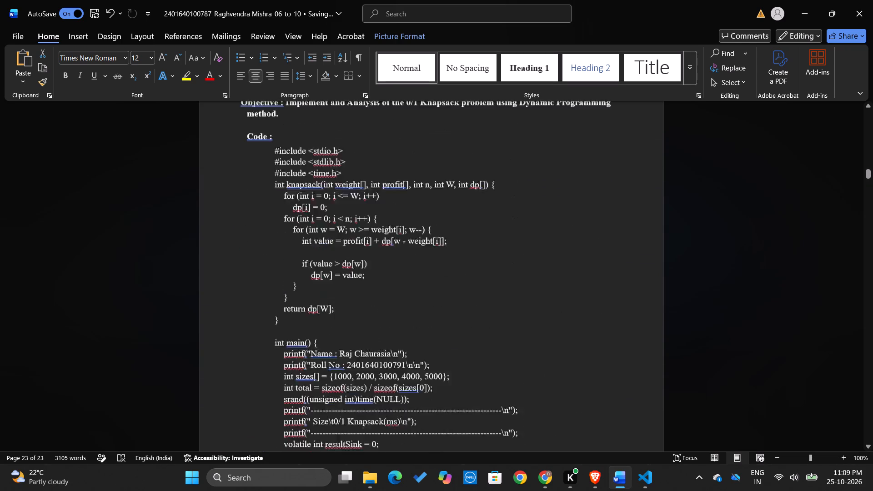
Remove the extra blank line above the Experiment No. 7(I) heading at the start of its page.
scroll(371, 312, up, 3)
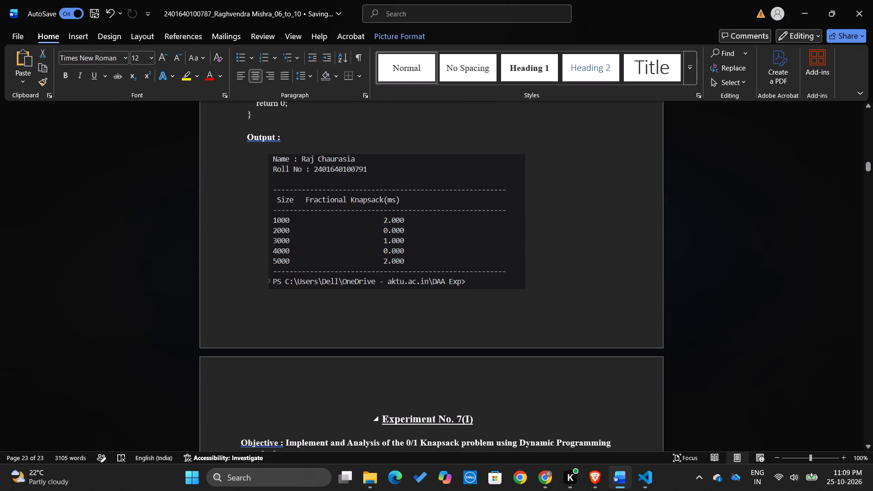
click(410, 403)
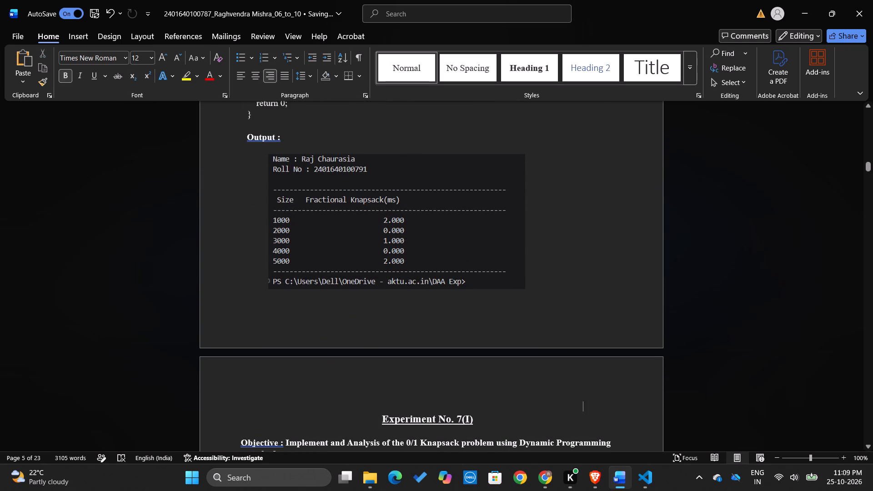
key(BackSpace)
key(BackSpace)
key(BackSpace)
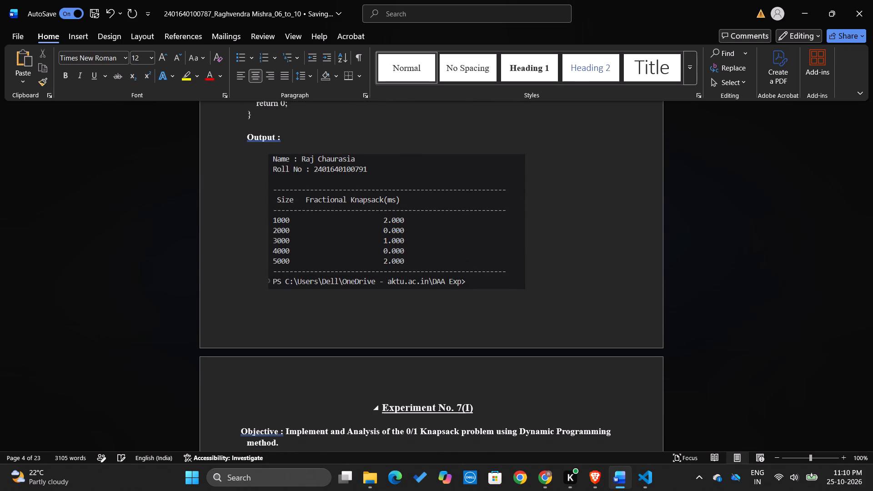
Add a line break after the LCS output screenshot to push the Experiment No. 8(I) heading onto the page with its objective.
scroll(410, 403, down, 4)
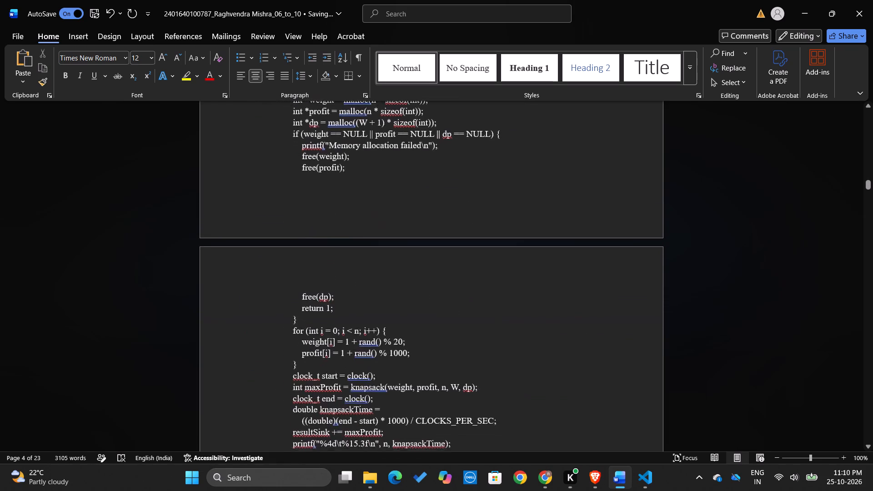
scroll(410, 403, down, 3)
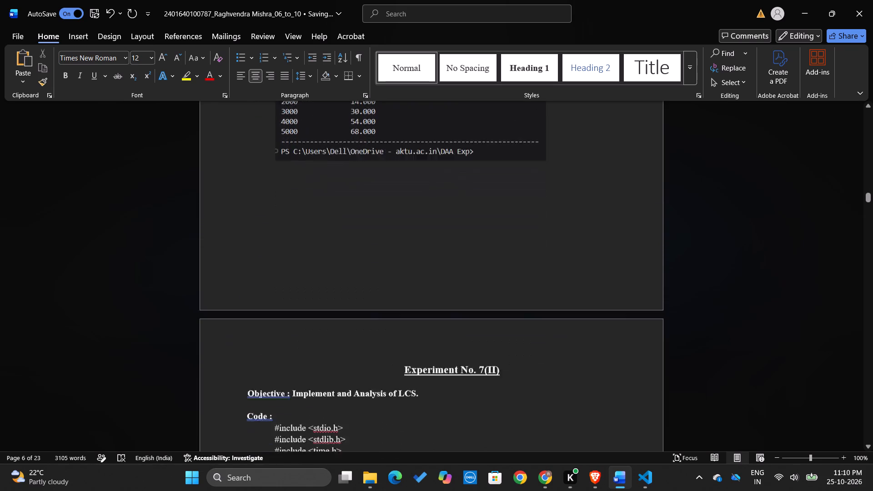
scroll(410, 403, down, 3)
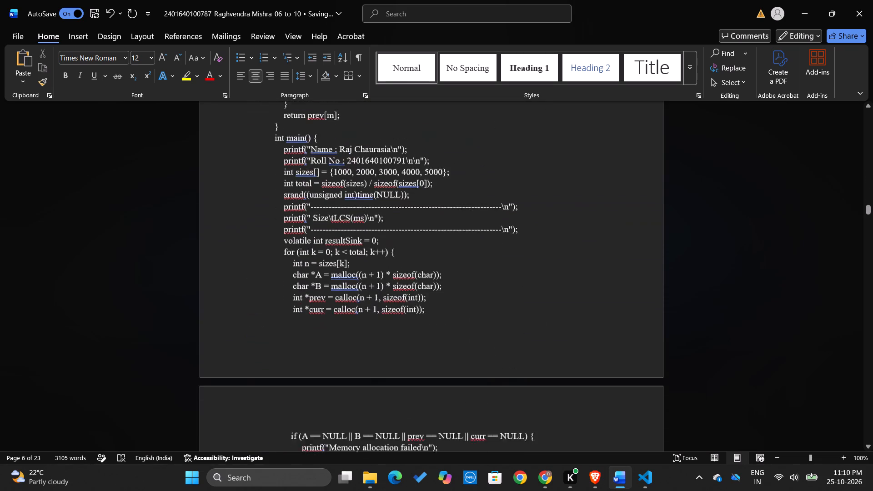
scroll(401, 430, down, 4)
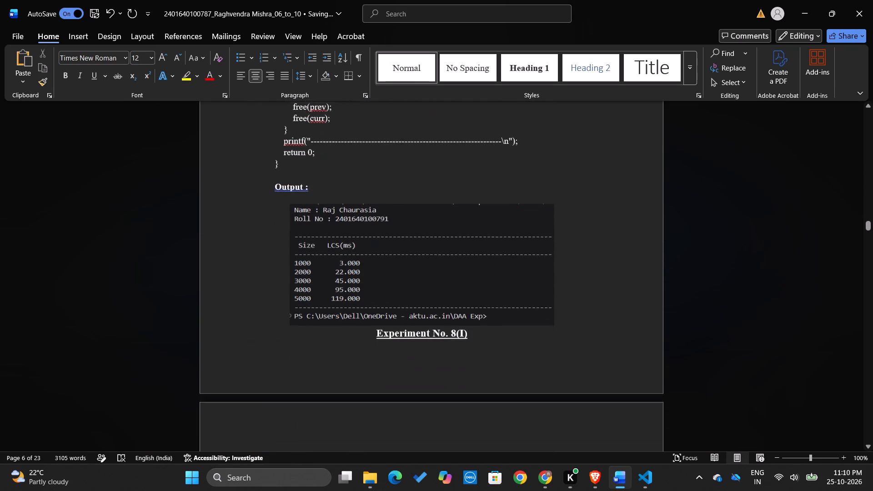
scroll(401, 430, down, 1)
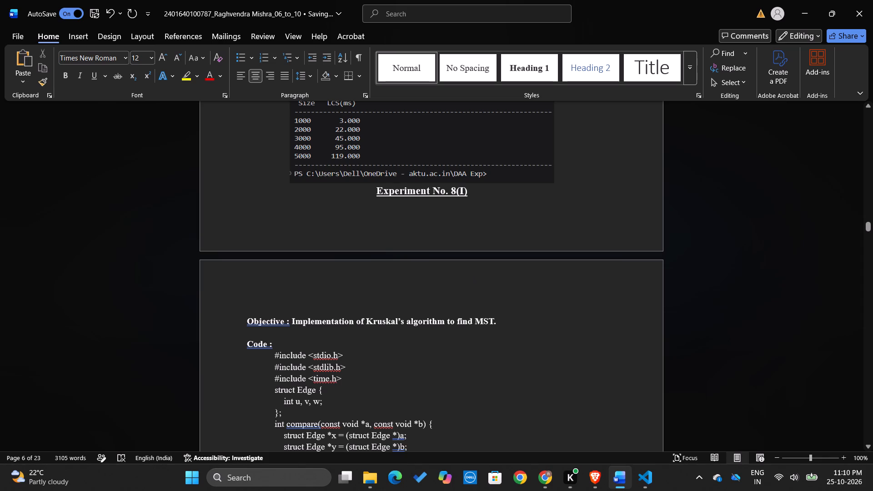
click(562, 172)
key(Return)
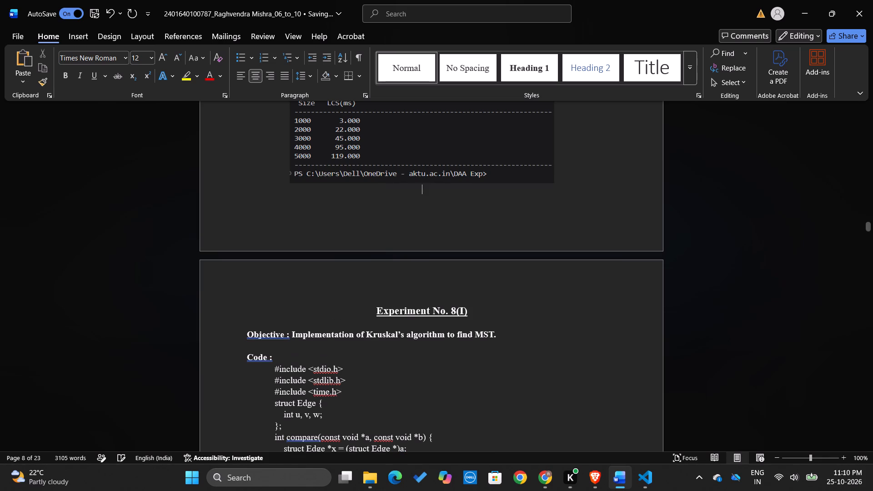
click(442, 287)
key(Up)
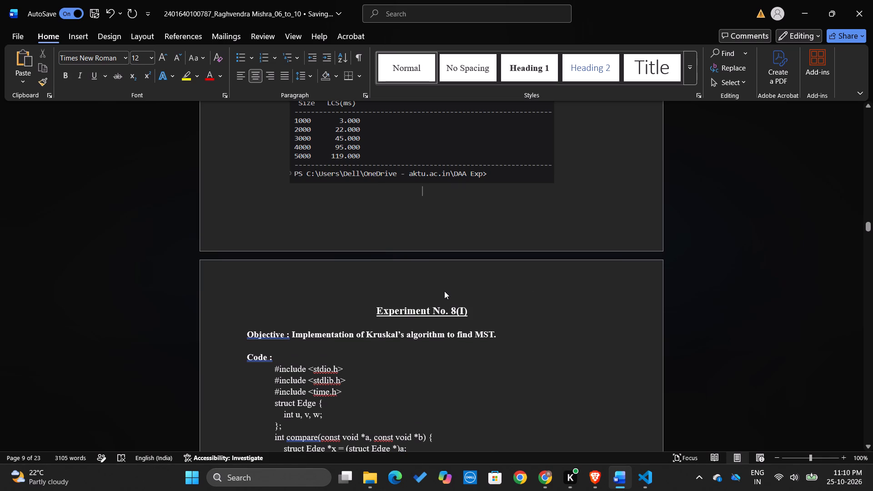
key(Down)
Widen the Kruskal output screenshot in Experiment No. 8(I), keeping its height.
scroll(497, 316, down, 3)
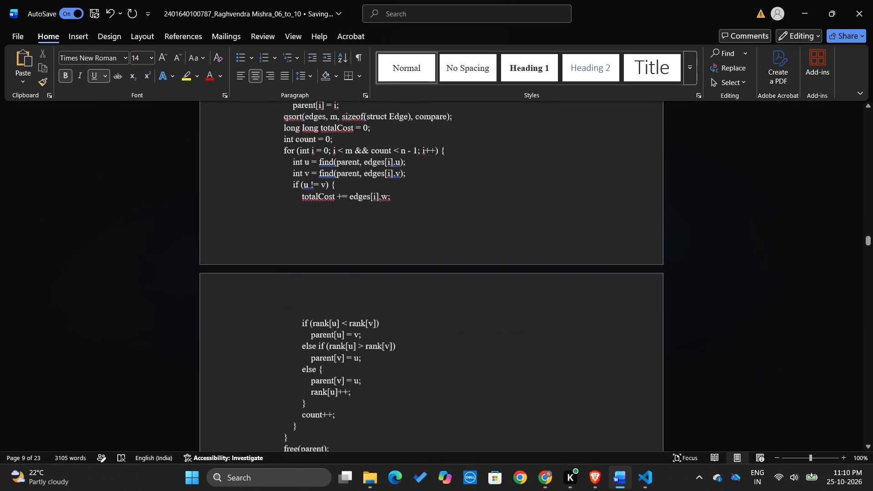
scroll(497, 316, down, 5)
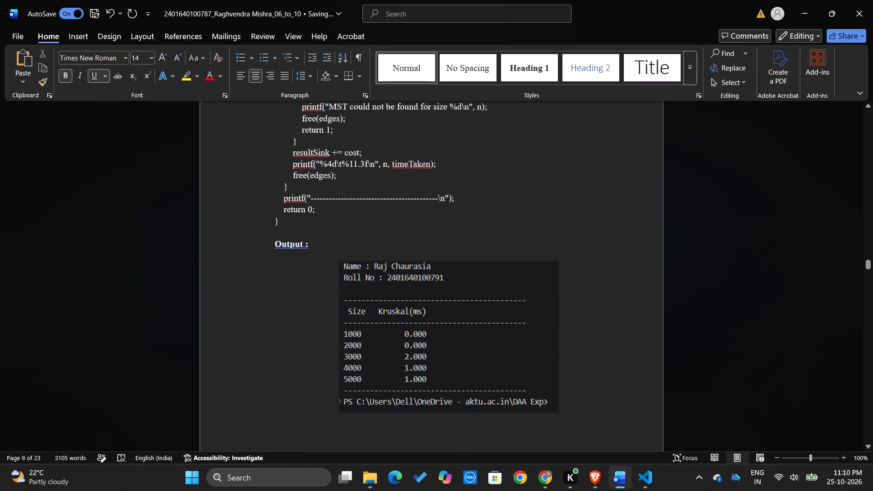
scroll(497, 316, down, 2)
click(480, 195)
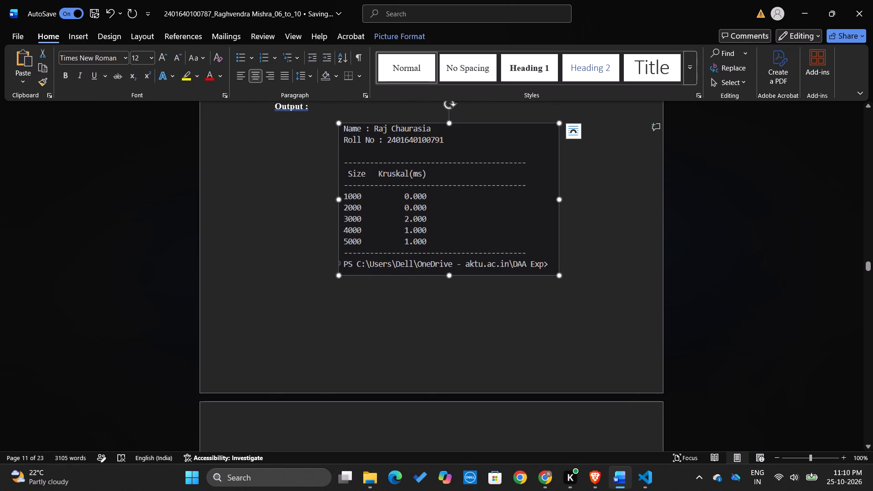
click(560, 200)
drag(560, 200, 592, 196)
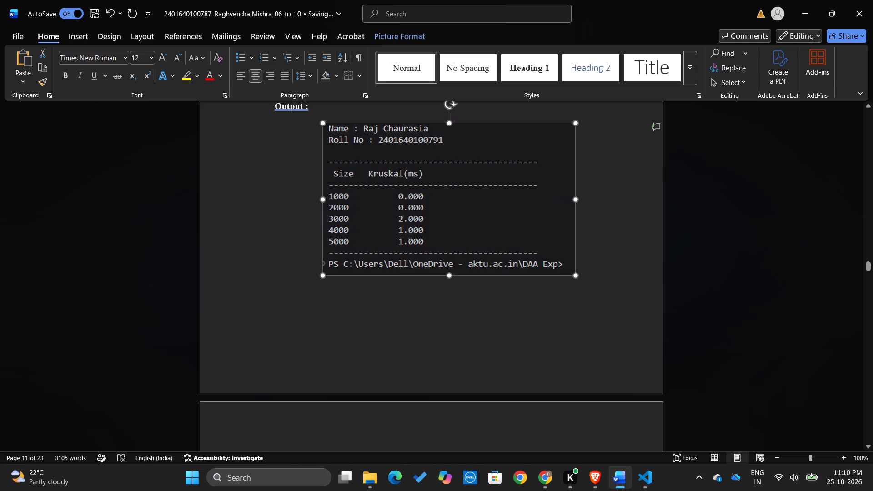
drag(592, 196, 607, 195)
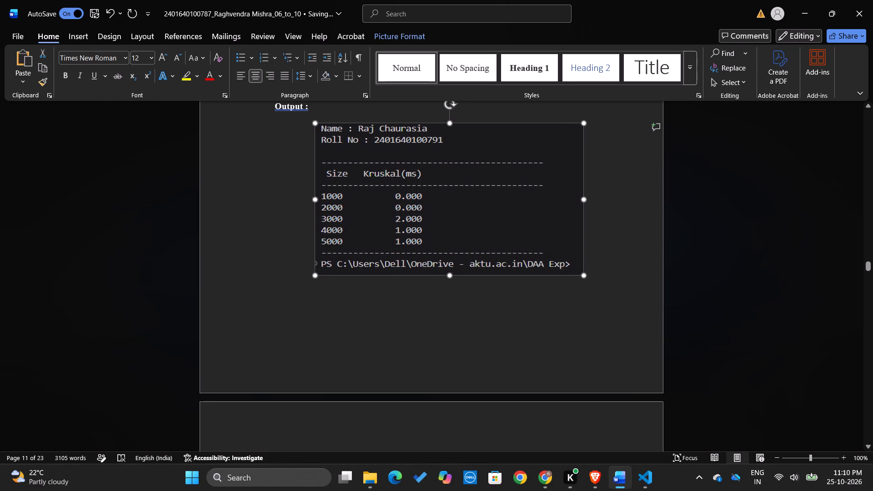
drag(607, 195, 611, 195)
Delete the blank lines above the Experiment No. 8(II) heading, keeping the heading at the top of its own page.
scroll(527, 301, down, 2)
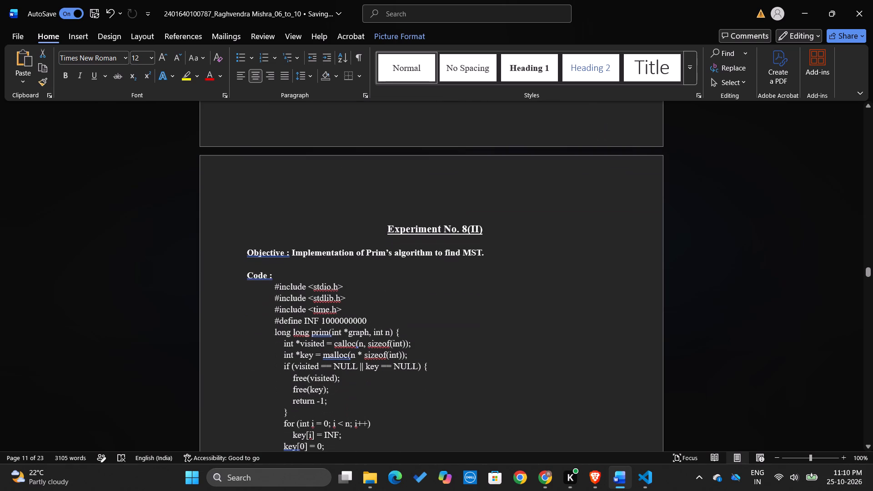
click(431, 209)
key(BackSpace)
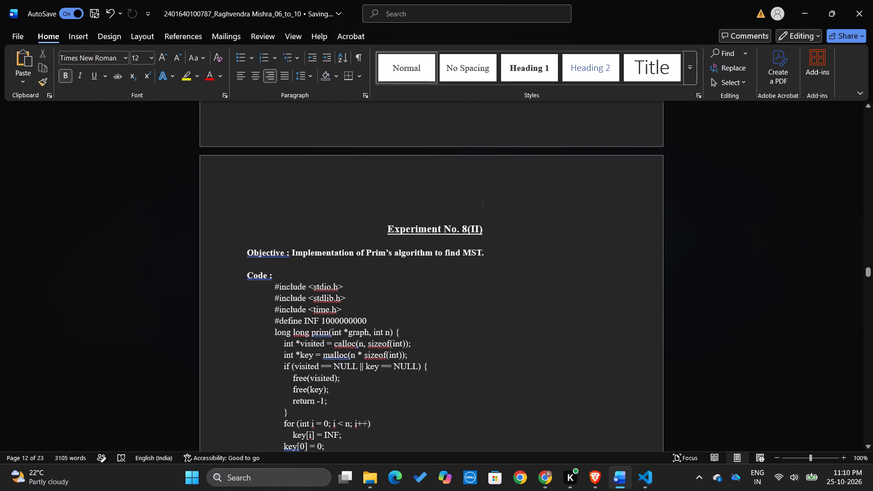
key(Down)
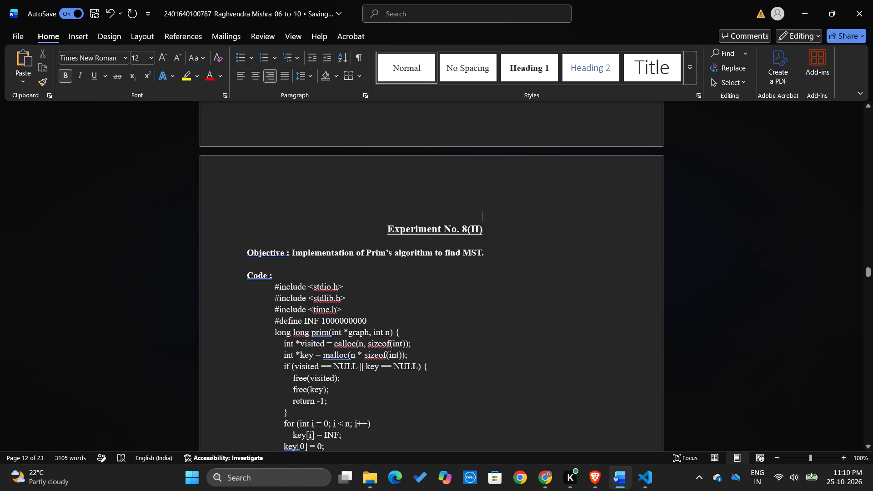
key(BackSpace)
key(BackSpace)
key(BackSpace)
key(BackSpace)
key(BackSpace)
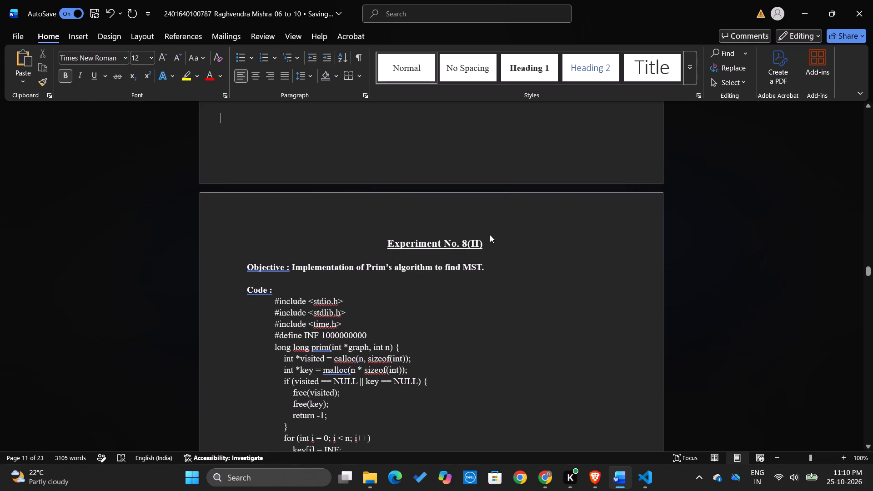
Add two blank lines below the Prim output screenshot to move the Experiment No. 9(I) heading and objective onto the next page.
scroll(490, 259, down, 2)
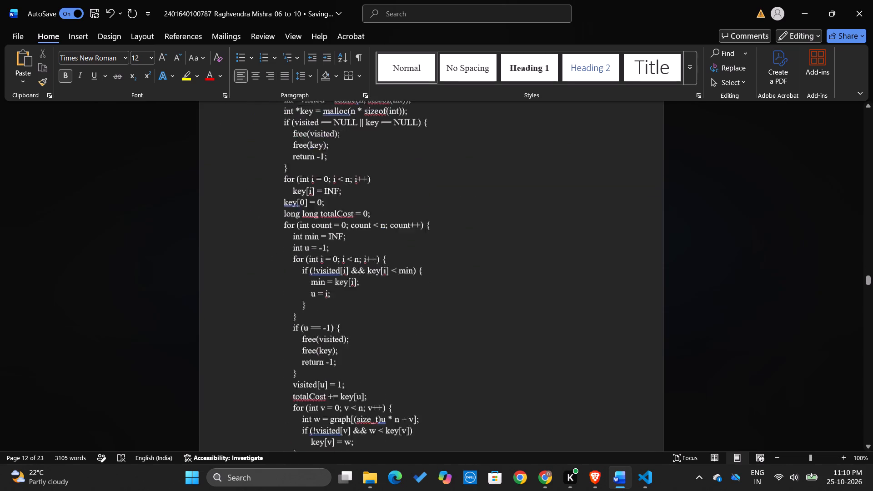
scroll(490, 259, down, 5)
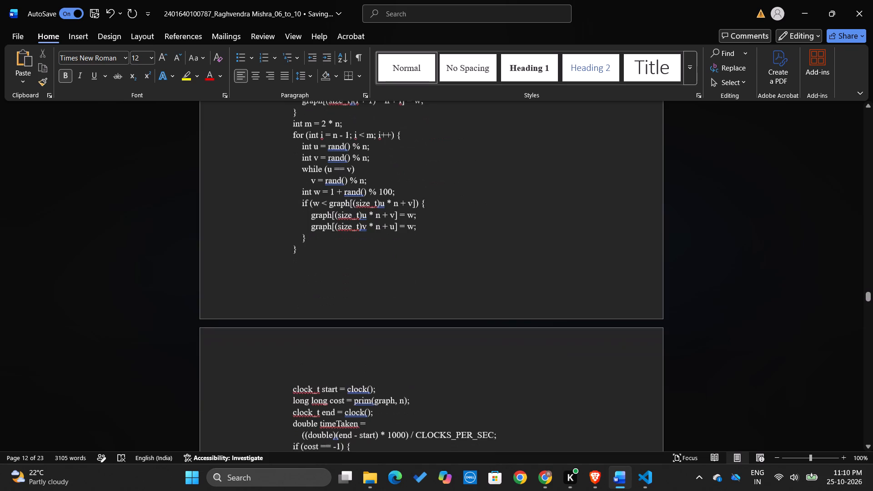
scroll(490, 259, down, 2)
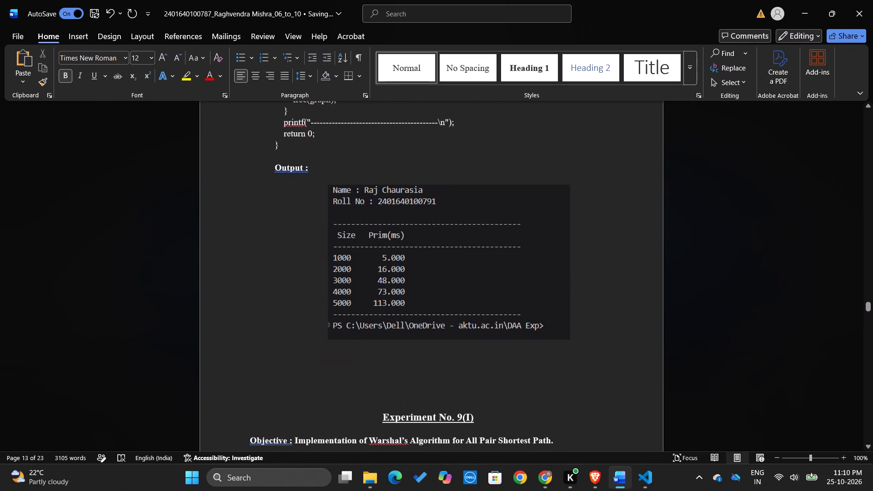
scroll(481, 310, down, 1)
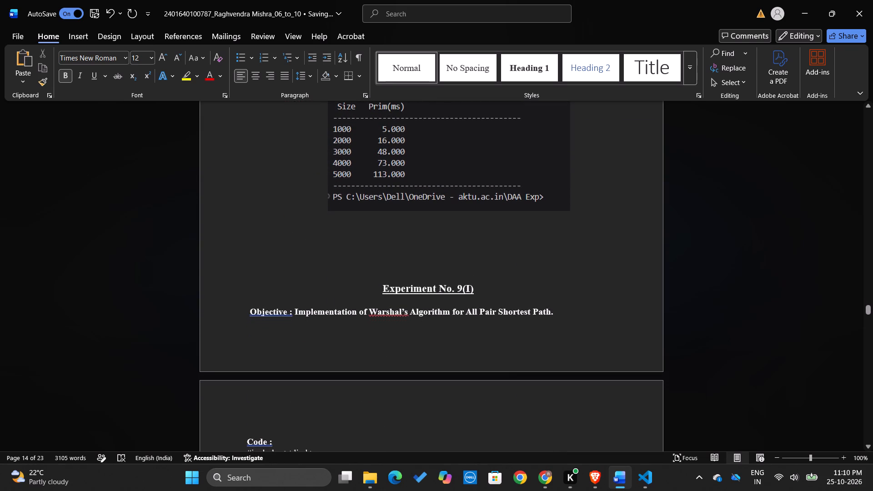
click(417, 276)
key(Return)
key(Return)
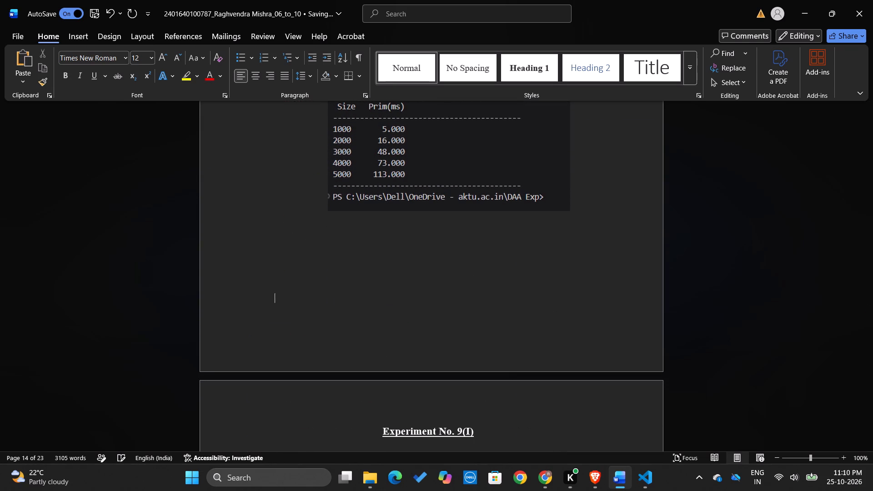
scroll(425, 310, down, 1)
click(418, 356)
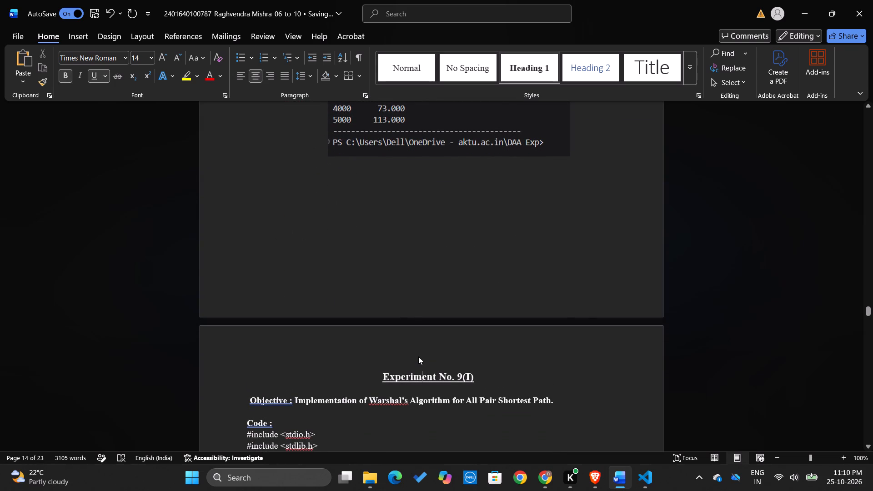
key(Up)
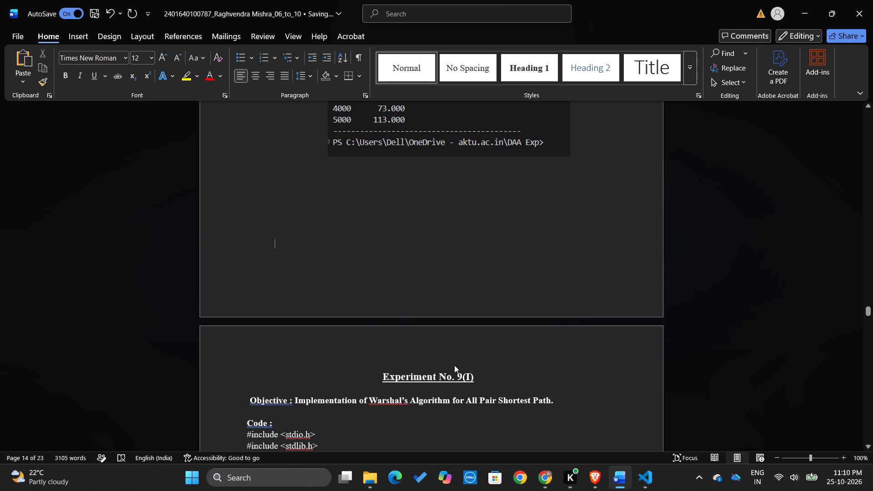
click(460, 360)
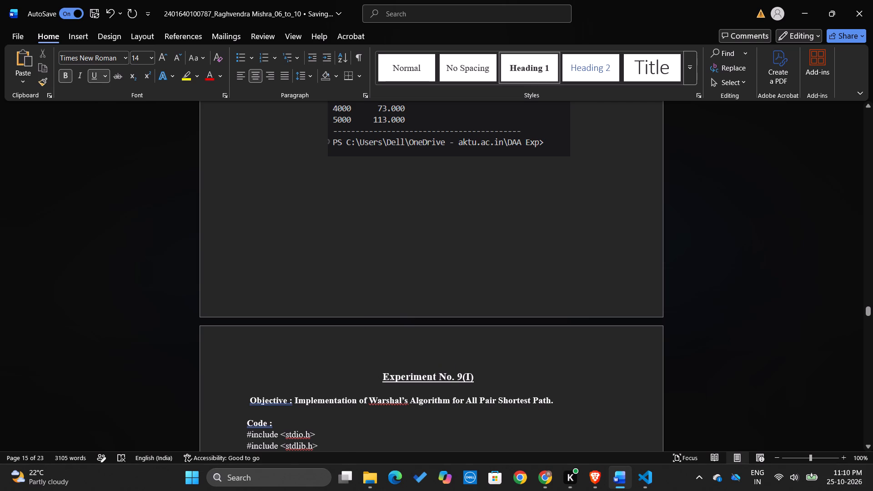
Review the remaining pages from Experiment No. 9(I) through 10(II), checking heading placement, page breaks and output screenshots.
scroll(456, 410, down, 5)
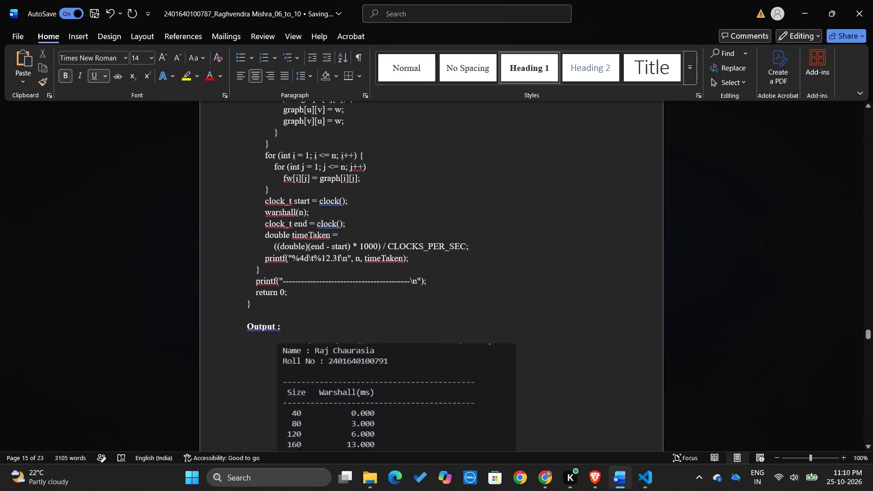
scroll(456, 410, down, 4)
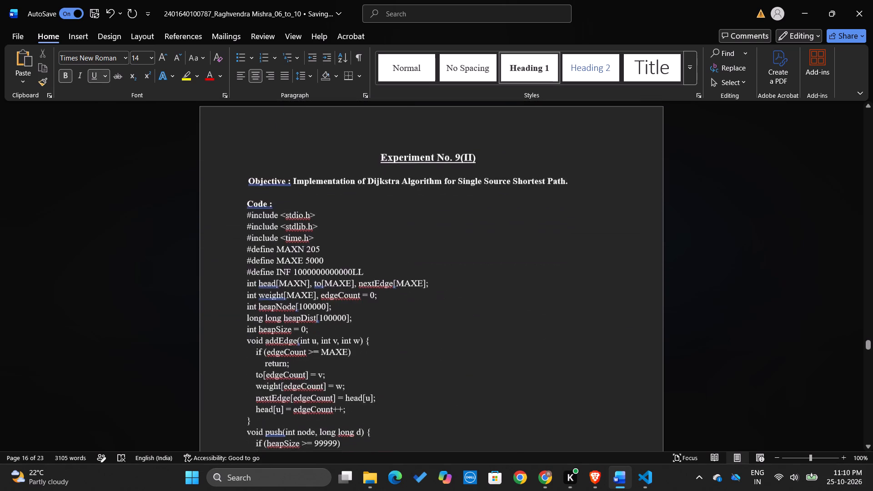
scroll(456, 410, down, 3)
scroll(456, 410, up, 3)
scroll(456, 410, down, 1)
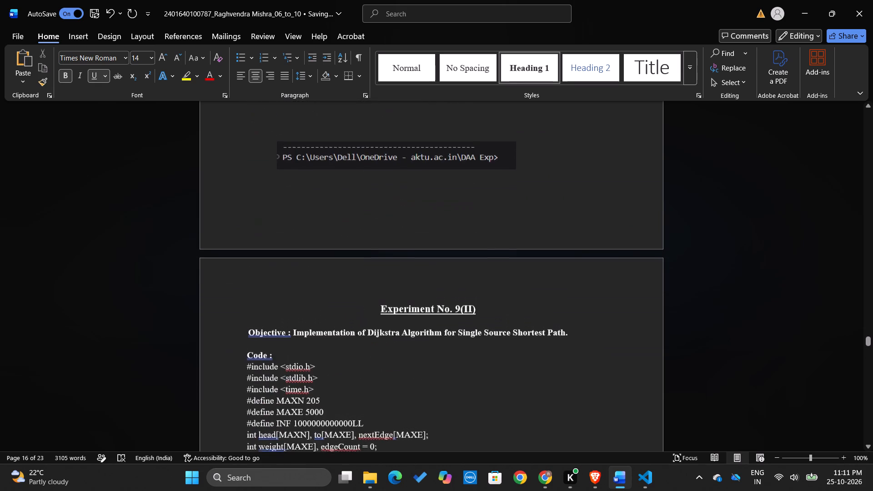
scroll(456, 410, down, 3)
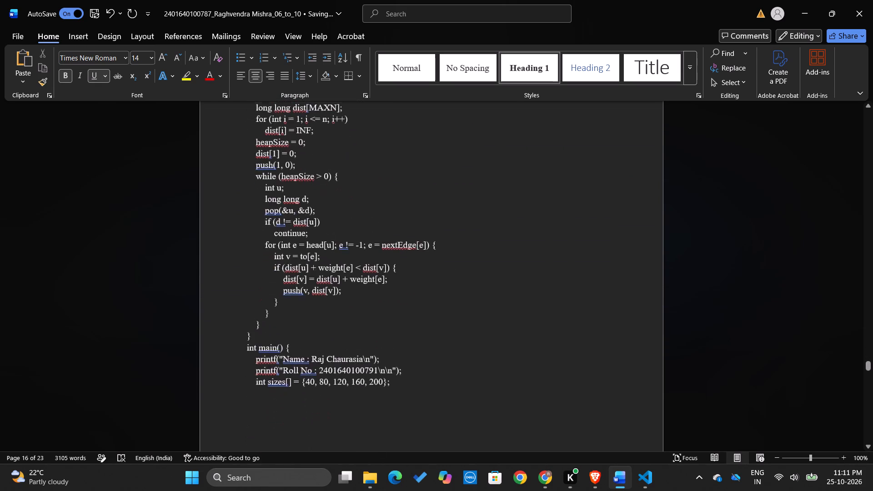
scroll(456, 410, down, 3)
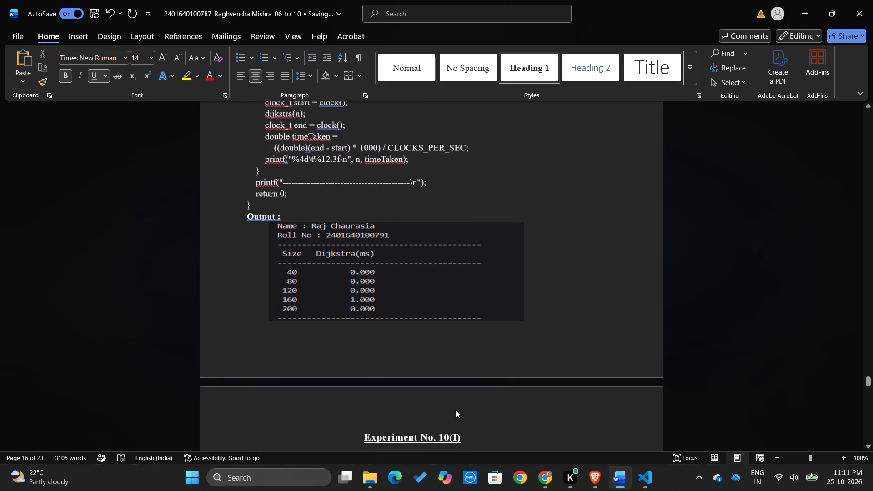
scroll(456, 410, down, 1)
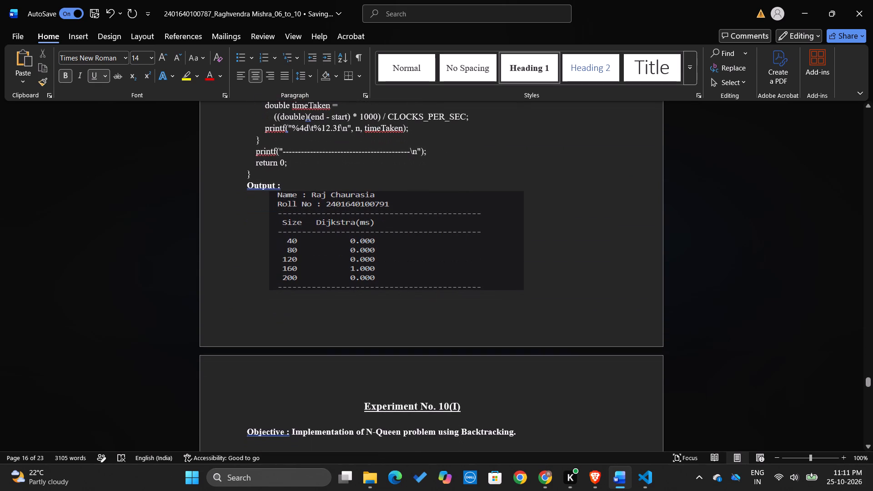
scroll(456, 410, down, 4)
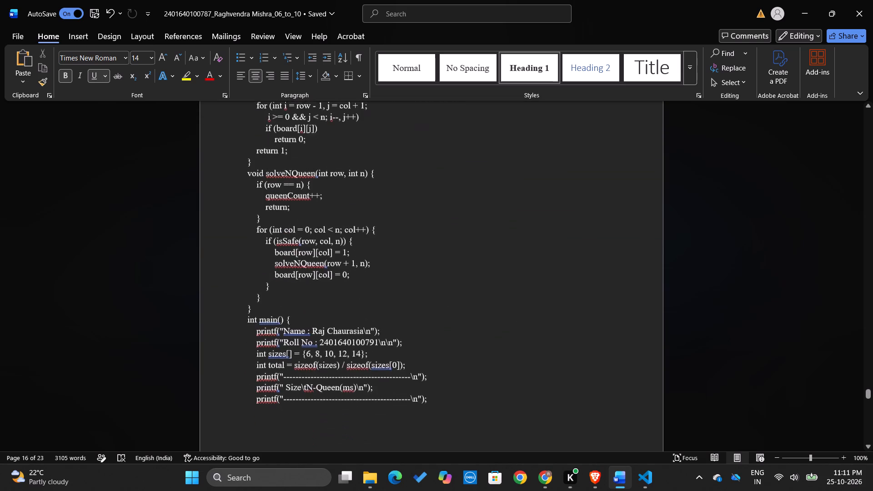
scroll(456, 410, down, 4)
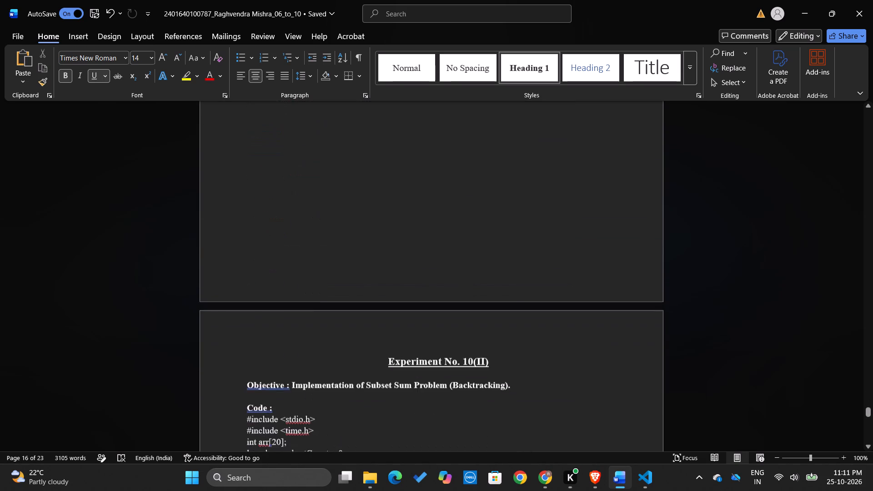
scroll(456, 410, down, 5)
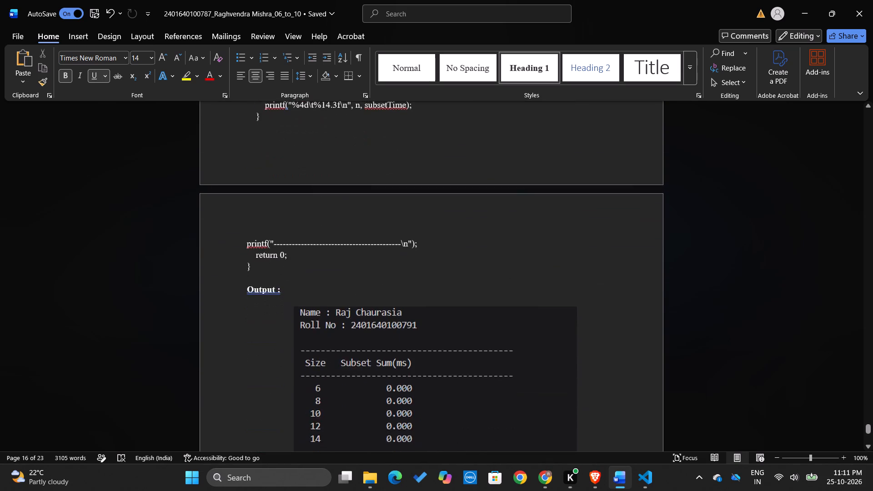
scroll(456, 410, down, 4)
scroll(456, 410, up, 1)
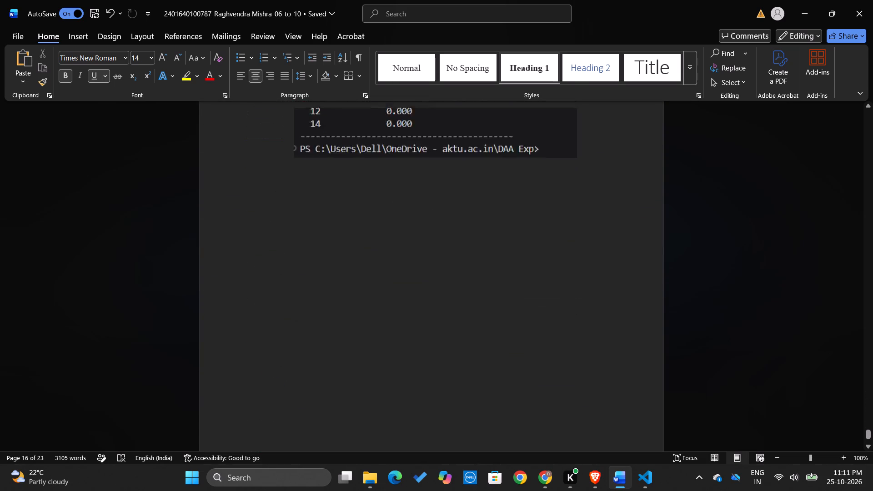
scroll(456, 410, up, 1)
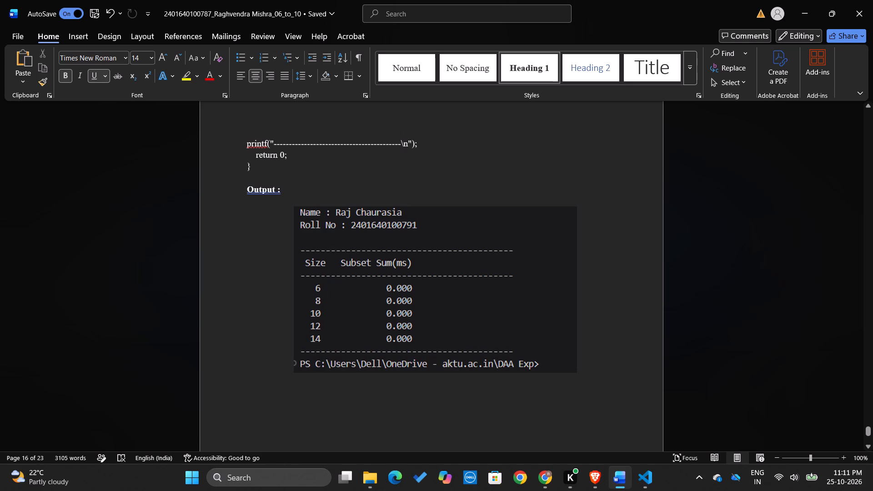
Export the document as a standard-quality PDF to the DAA Exp folder in OneDrive - aktu.ac.in, replacing the existing same-named file.
click(27, 35)
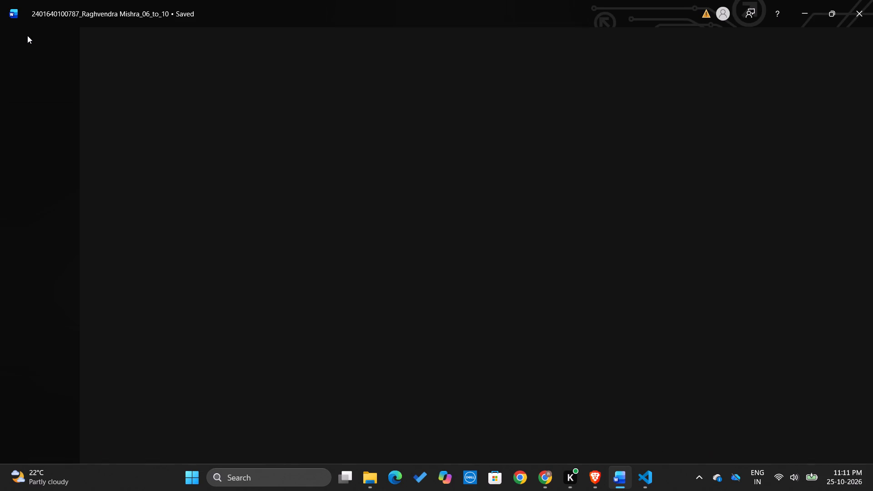
click(34, 303)
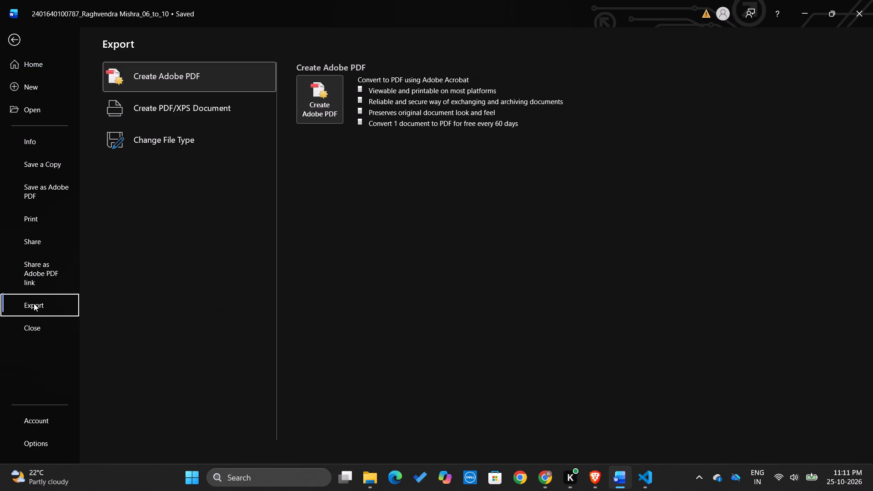
click(212, 102)
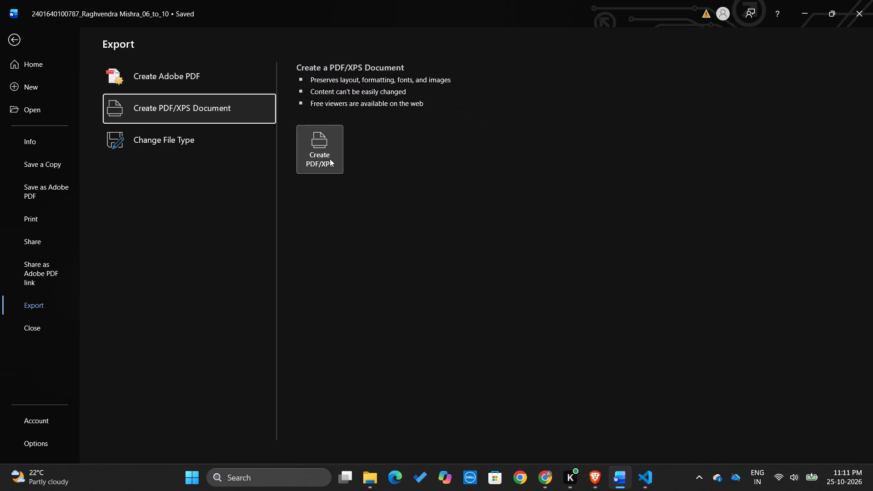
click(330, 159)
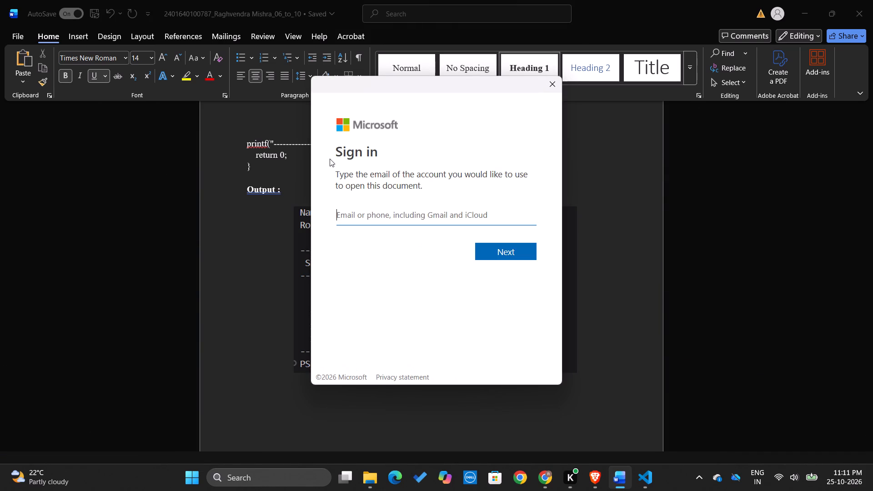
click(549, 83)
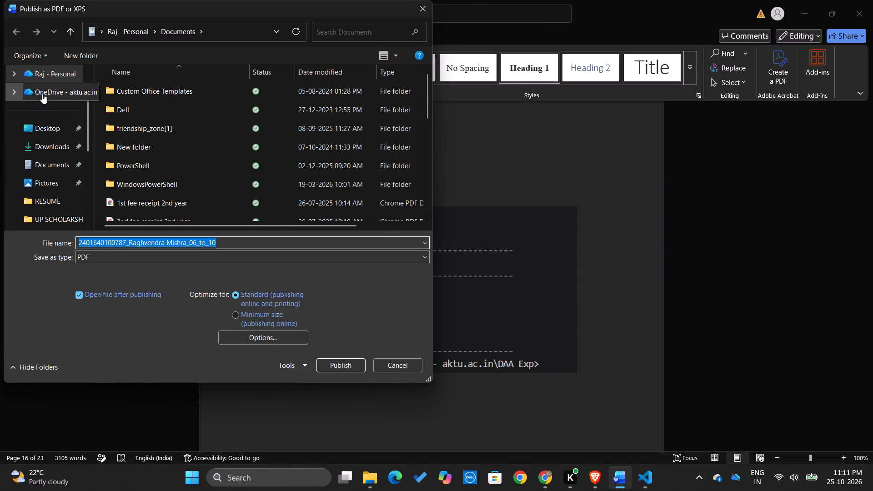
click(42, 94)
double_click(187, 108)
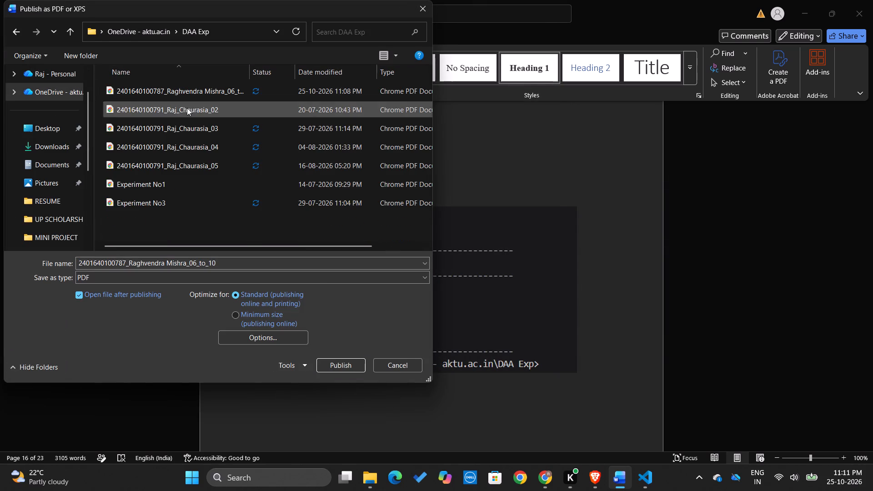
click(332, 364)
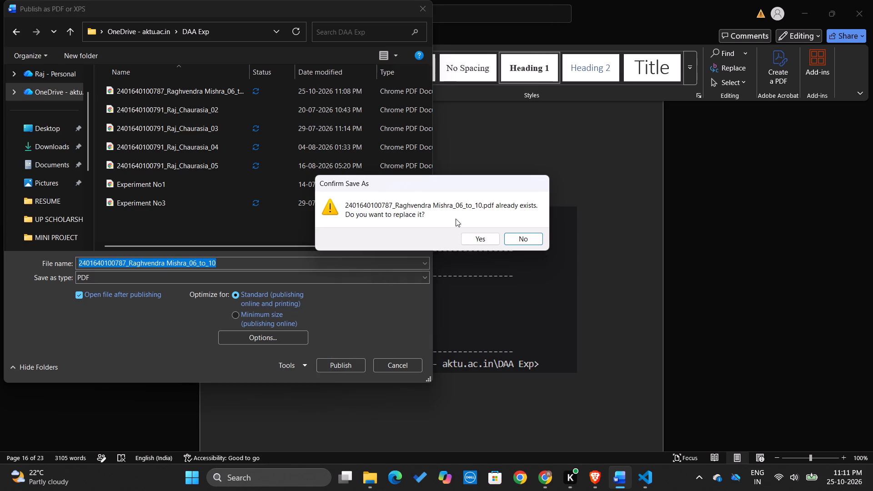
click(480, 243)
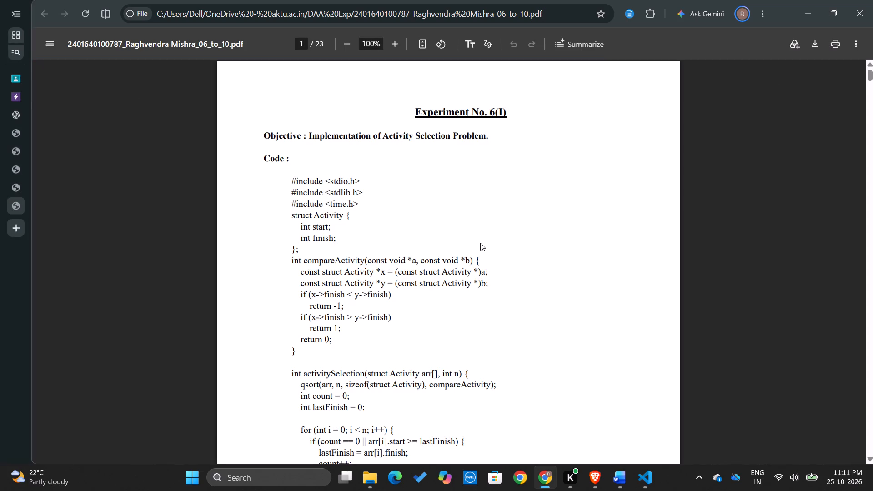
Review the exported PDF's Experiment No. 6(I) and 6(II) pages, checking headings, code page breaks and output screenshots.
scroll(472, 207, down, 3)
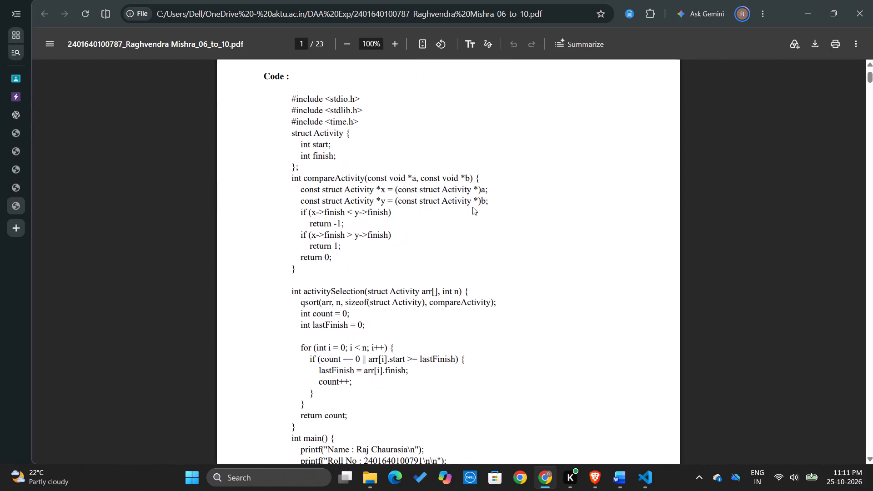
scroll(472, 207, down, 5)
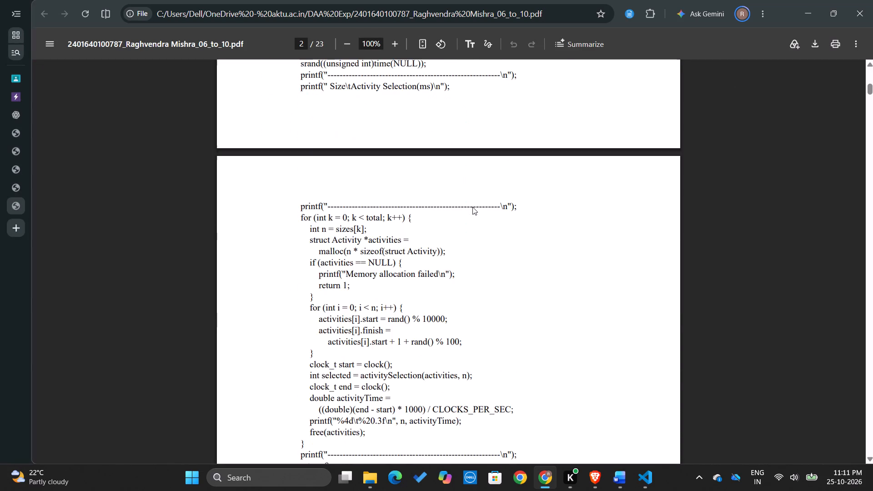
scroll(472, 207, down, 5)
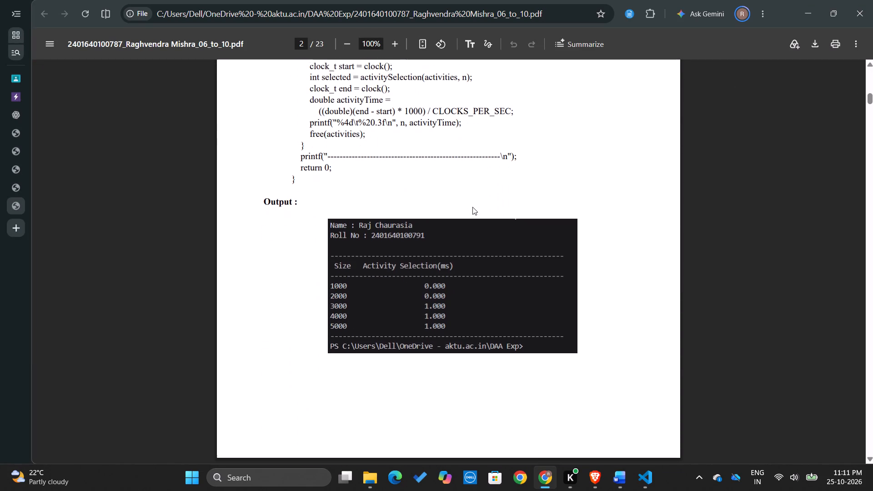
scroll(472, 207, down, 5)
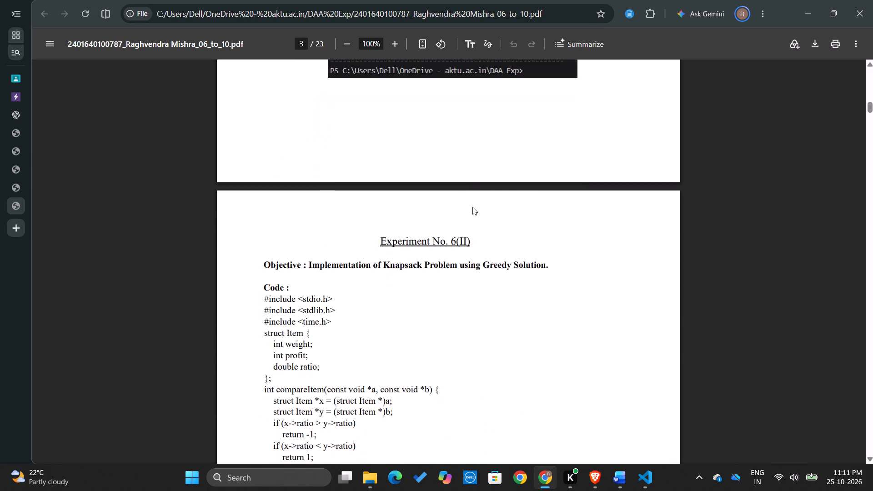
scroll(472, 207, down, 4)
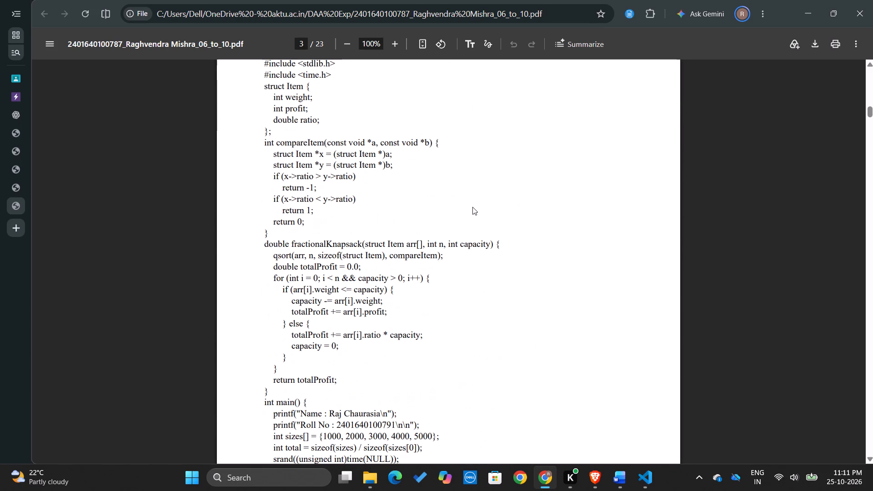
scroll(472, 207, down, 5)
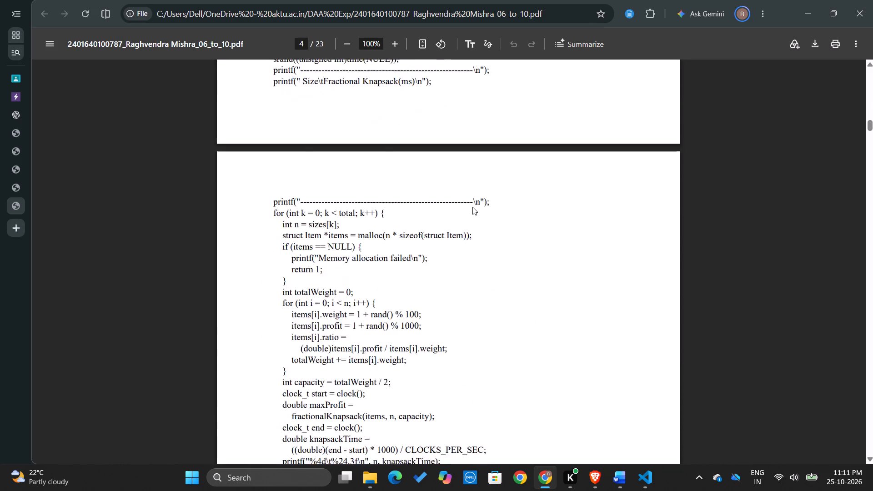
scroll(472, 207, down, 5)
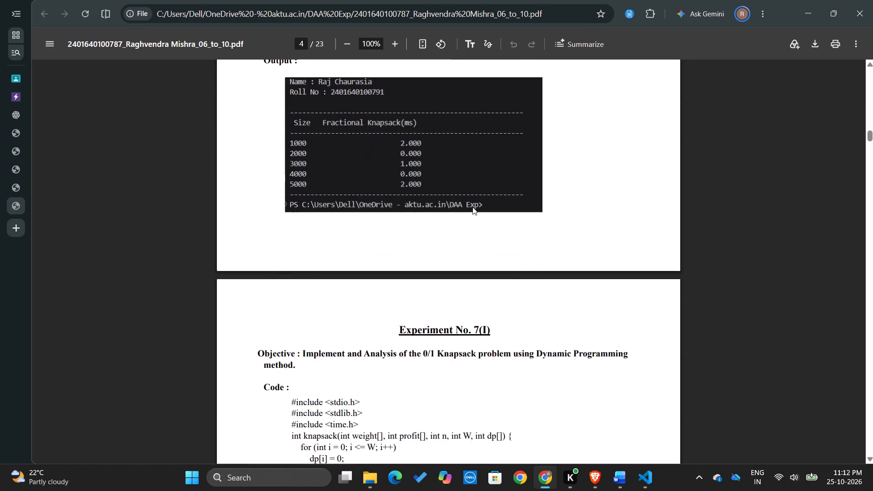
Review the PDF's Experiment No. 7(I) and 7(II) pages, checking heading placement, code page breaks and the Knapsack and LCS output screenshots.
scroll(472, 207, down, 6)
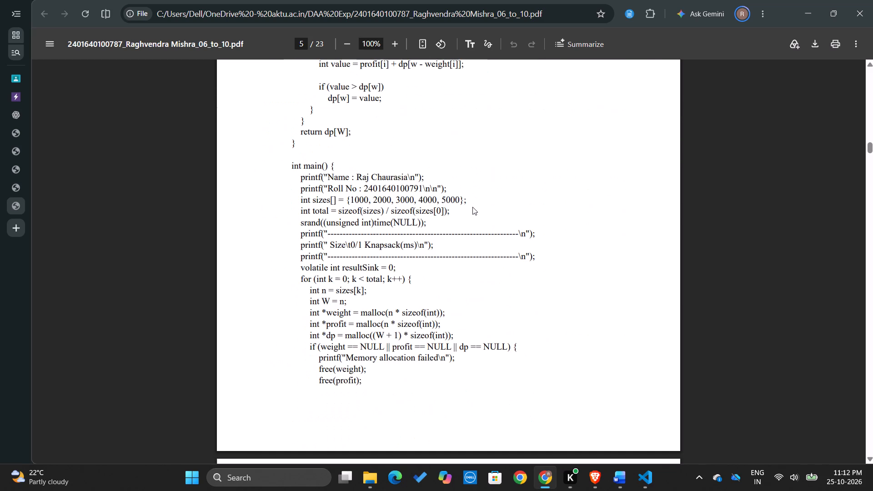
scroll(472, 207, up, 3)
scroll(472, 207, down, 1)
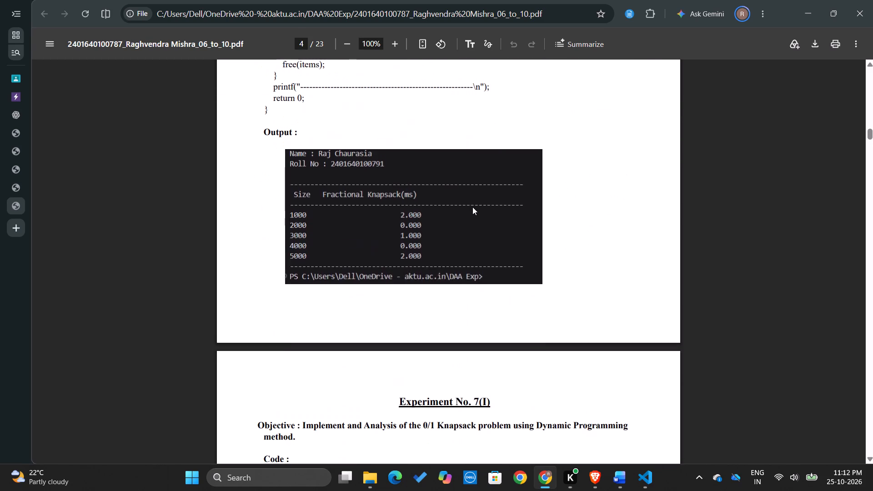
scroll(472, 207, down, 7)
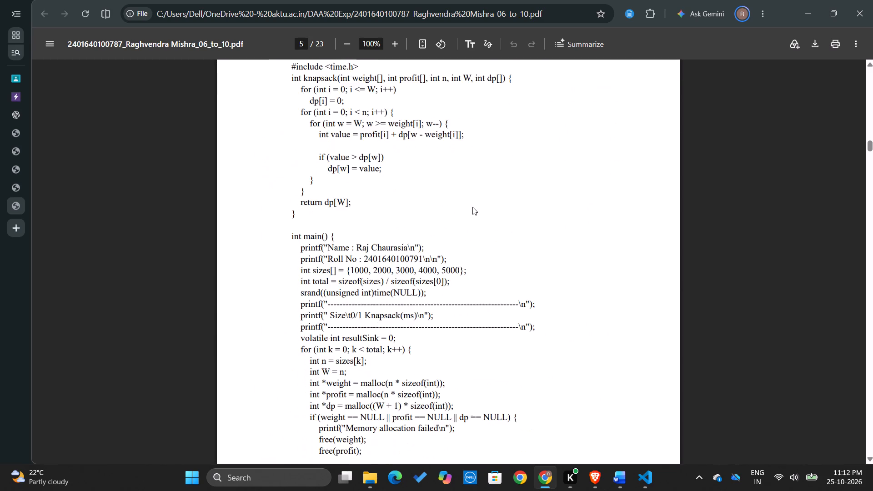
scroll(472, 207, down, 8)
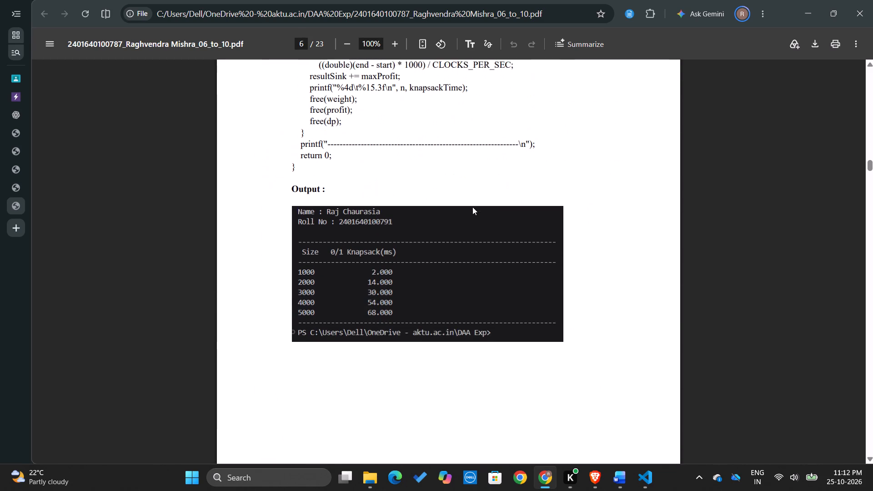
scroll(472, 207, down, 7)
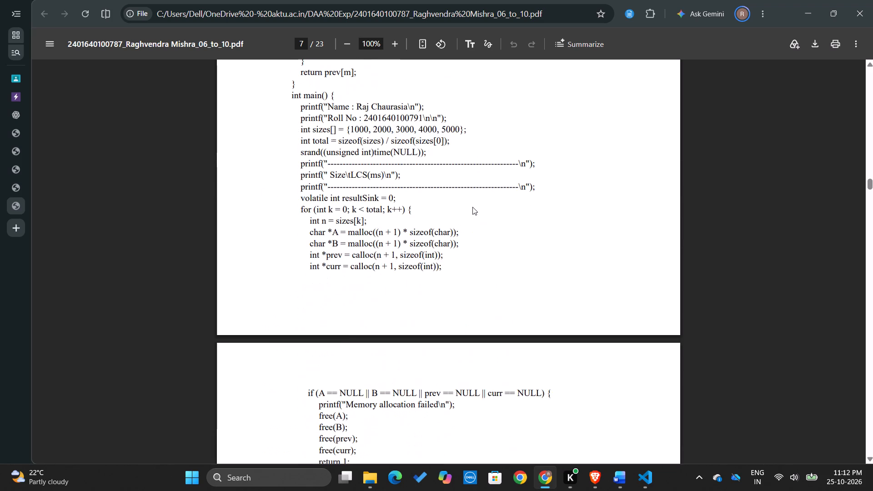
scroll(472, 207, down, 6)
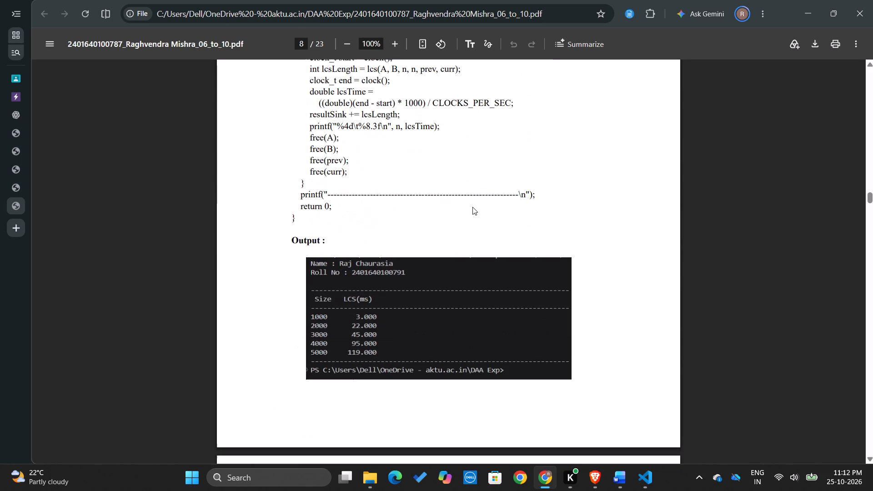
scroll(472, 207, down, 3)
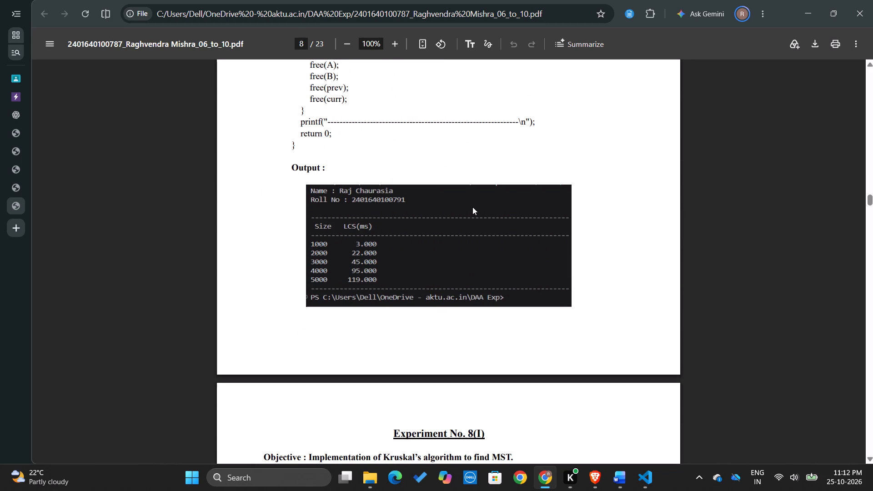
Review the PDF's Experiment No. 8(I) and 8(II) pages, checking heading placement, page breaks and the Kruskal and Prim output screenshots.
scroll(472, 207, down, 2)
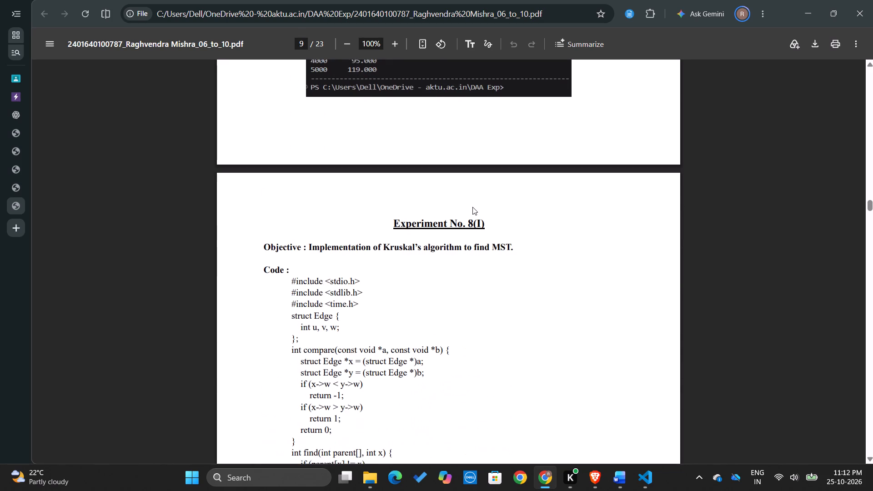
scroll(472, 207, down, 6)
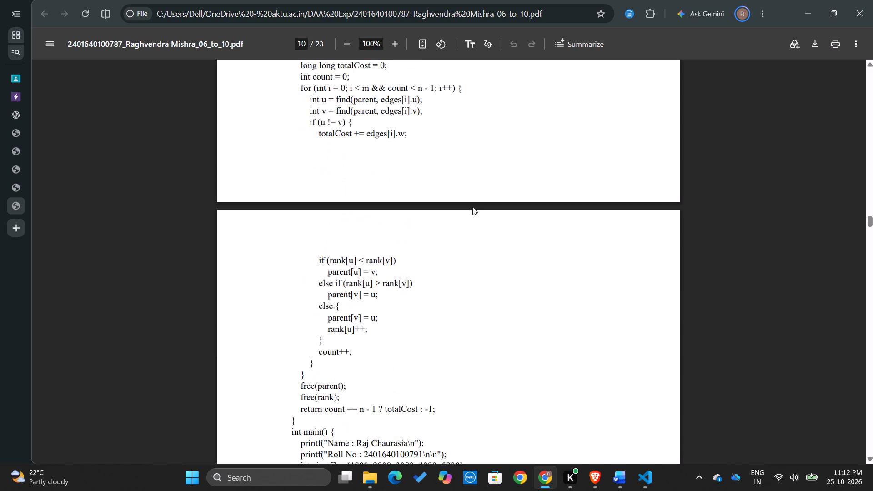
scroll(472, 207, down, 7)
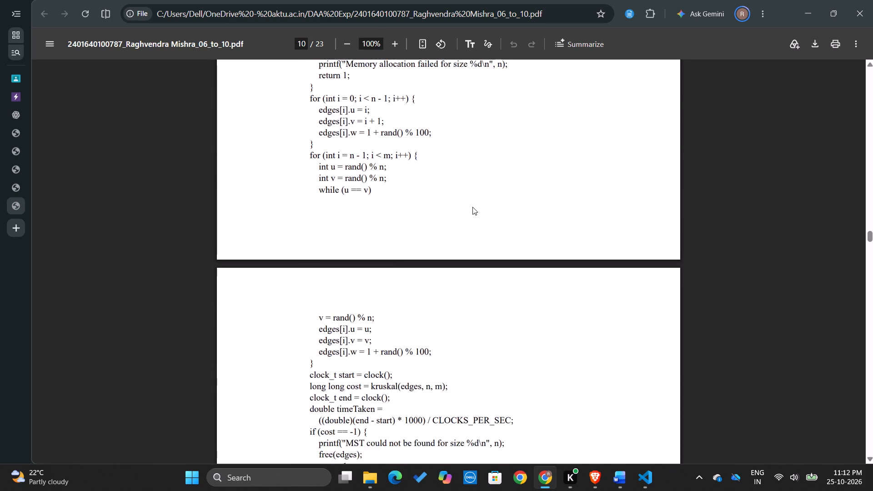
scroll(472, 207, down, 6)
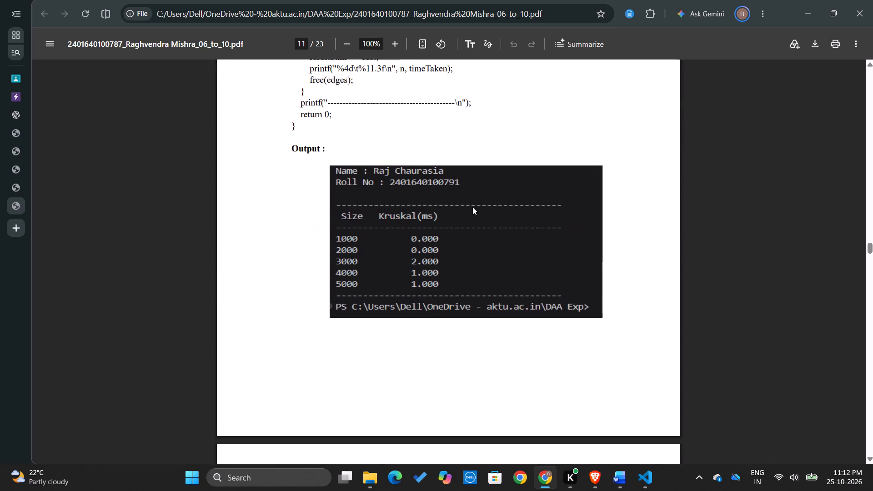
scroll(472, 207, down, 6)
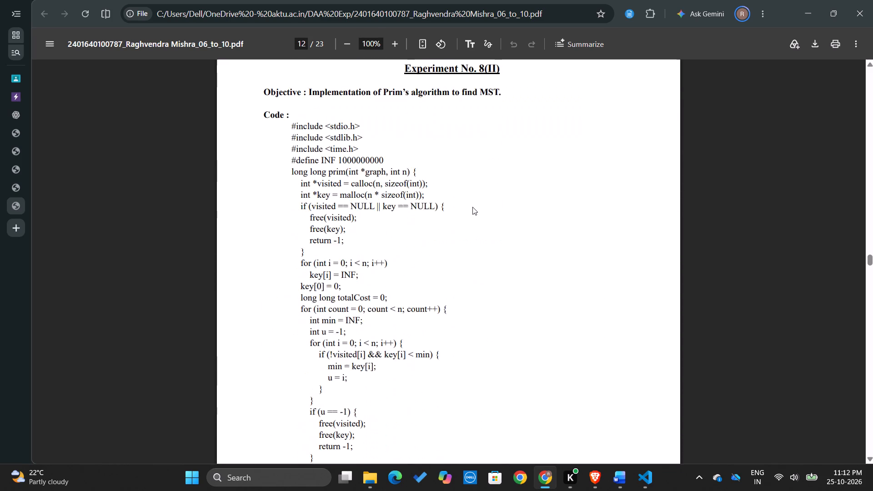
scroll(472, 207, down, 7)
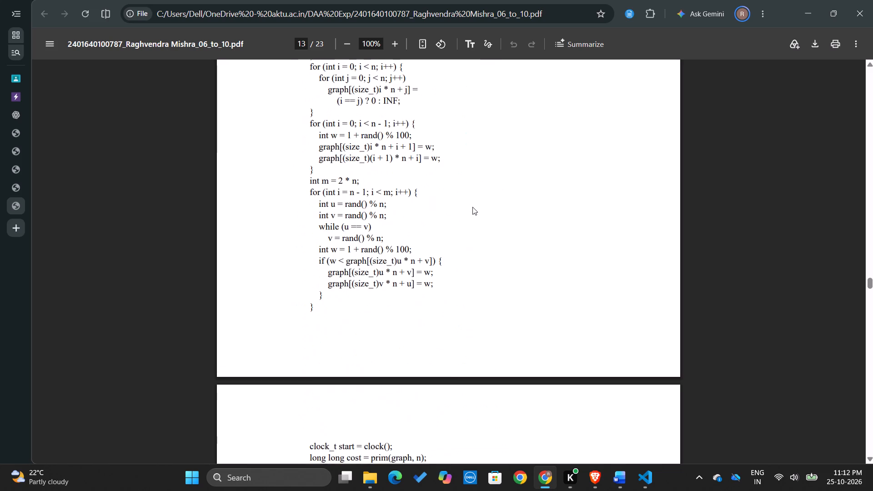
scroll(472, 207, down, 7)
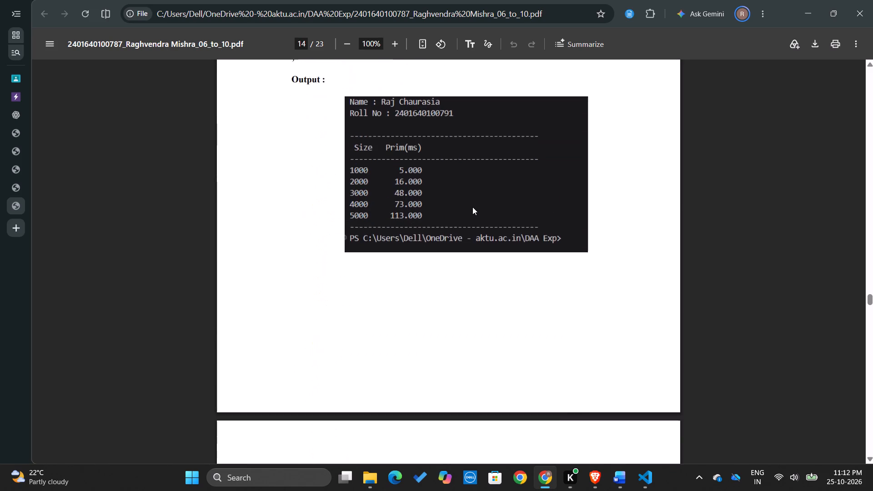
Review the PDF from Experiment No. 9(I) through the end of 10(II), checking heading placement, page breaks and output screenshots.
scroll(472, 207, down, 5)
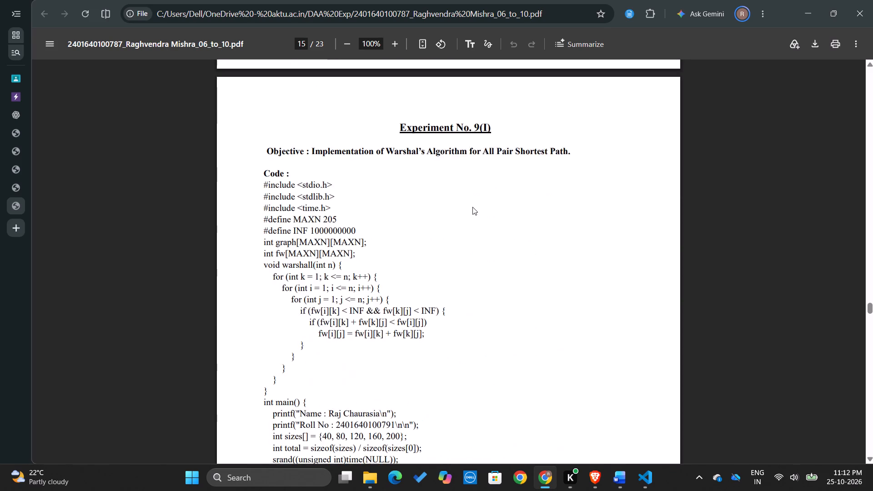
scroll(472, 207, down, 8)
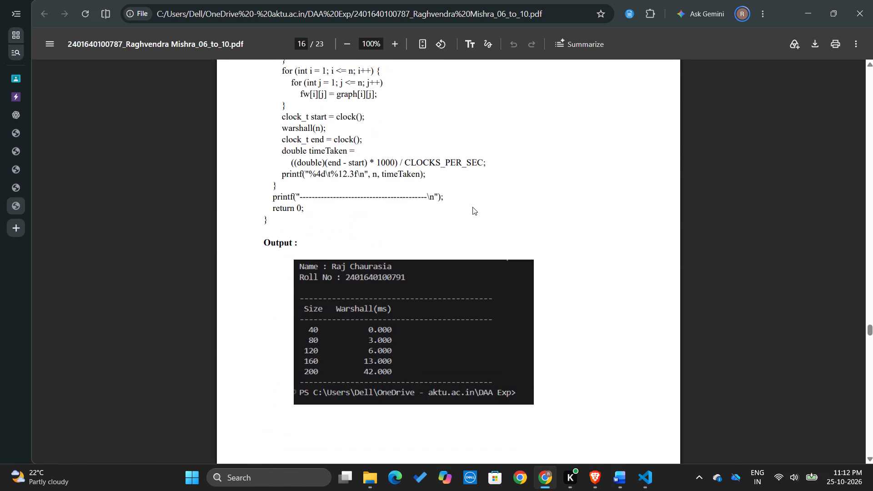
scroll(472, 207, down, 8)
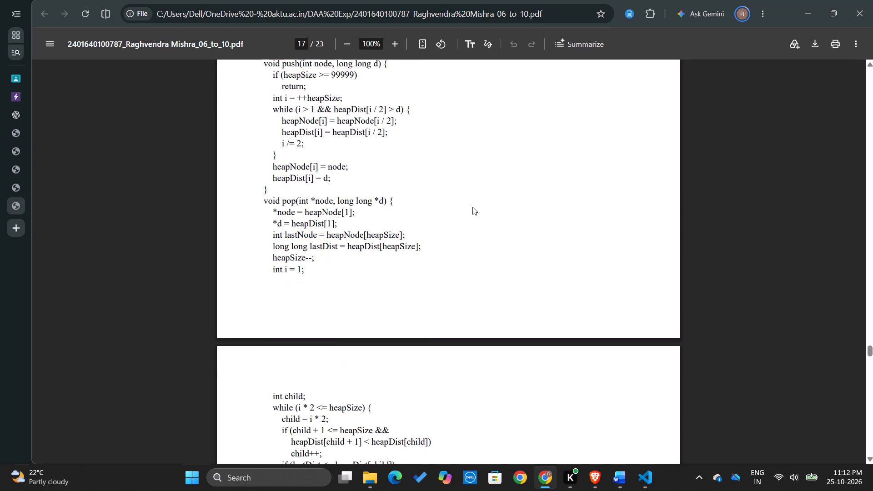
scroll(472, 207, down, 9)
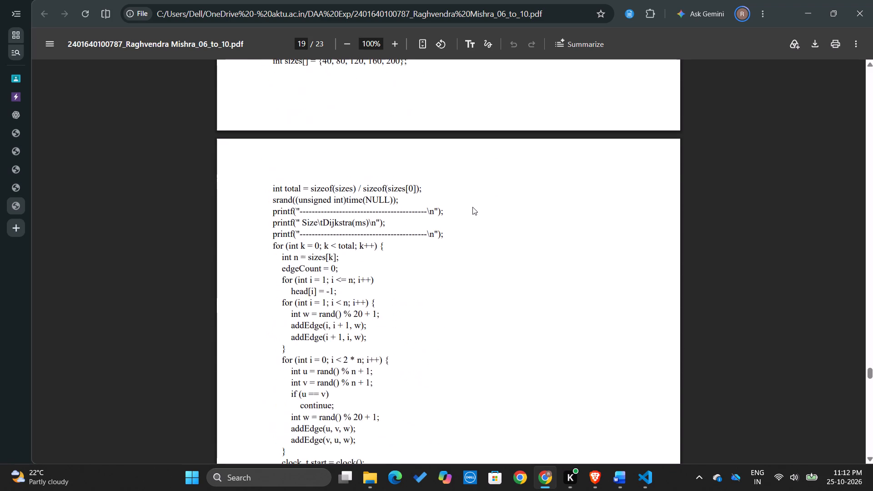
scroll(472, 207, down, 5)
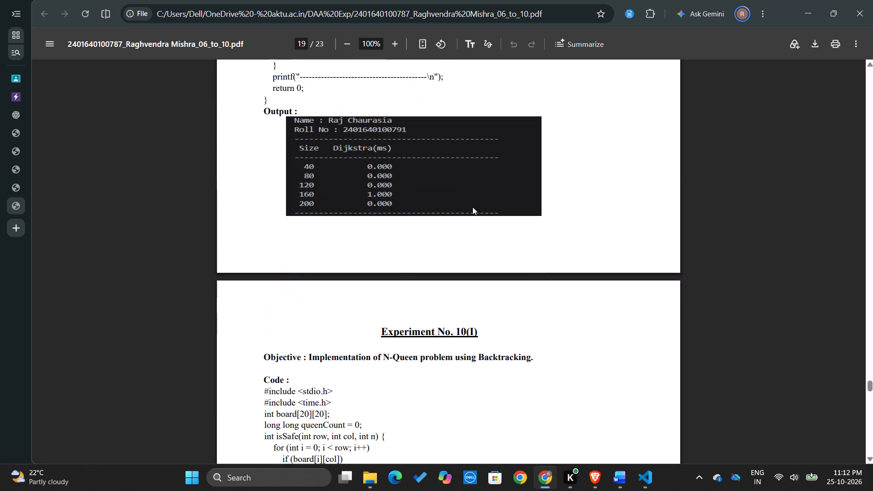
scroll(472, 207, down, 6)
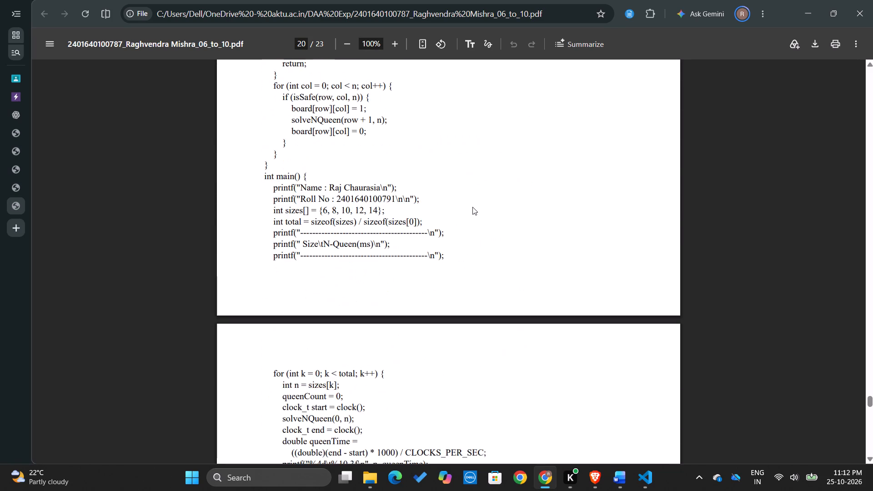
scroll(472, 207, down, 8)
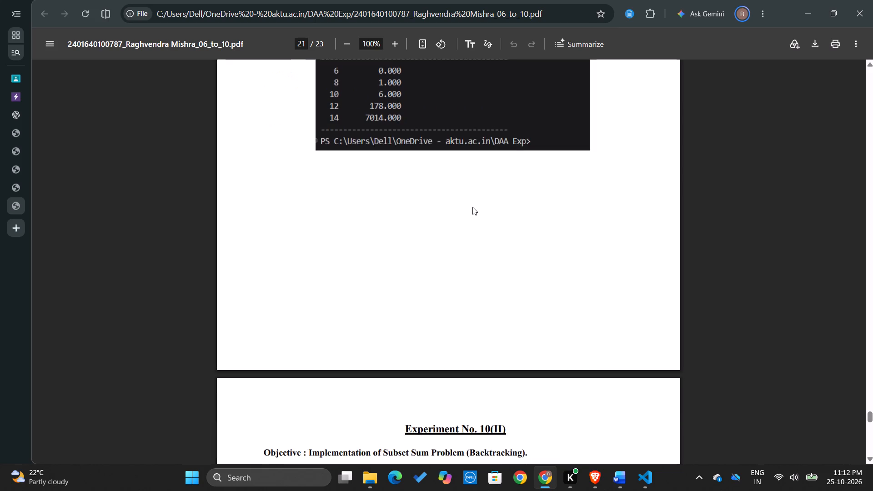
scroll(472, 207, down, 7)
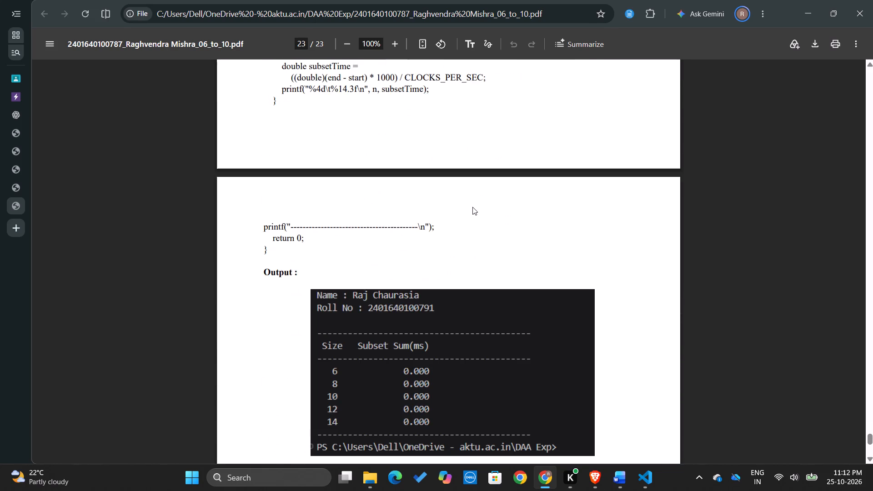
scroll(472, 207, down, 6)
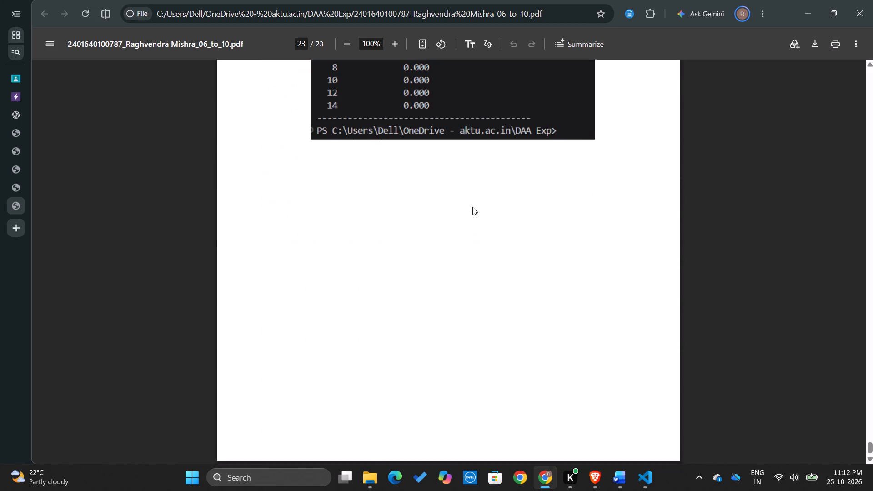
scroll(472, 207, up, 9)
scroll(472, 207, up, 20)
scroll(472, 207, up, 7)
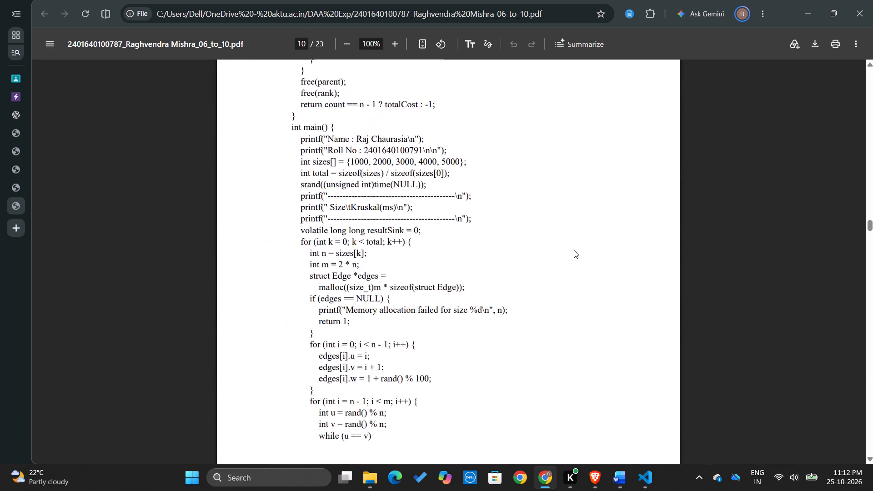
Switch back to the lab document in Word and save it.
click(631, 481)
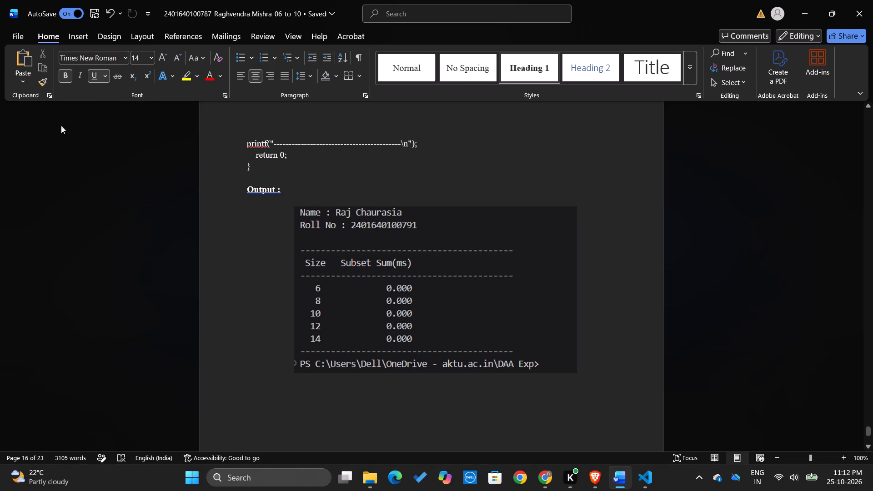
key(ctrl+s)
Rename the document by replacing the student's name in the file name with the one in the output screenshot, keeping the "_06_to_10" ending.
click(331, 15)
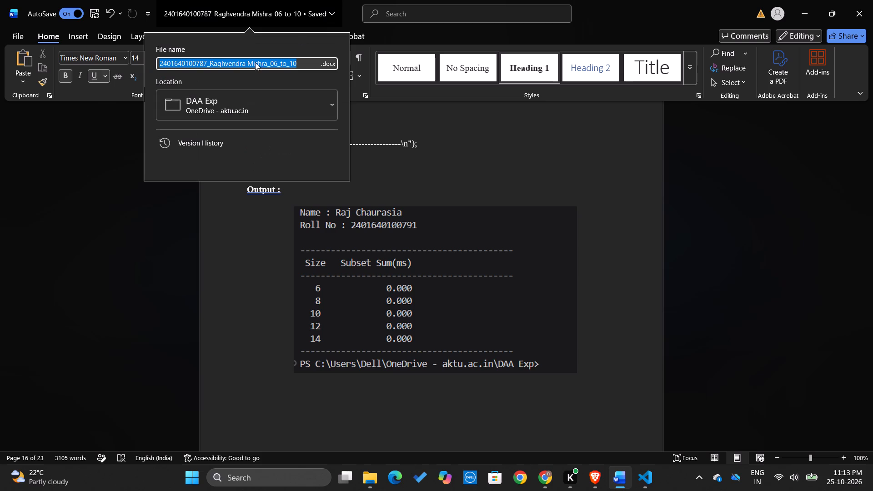
click(265, 62)
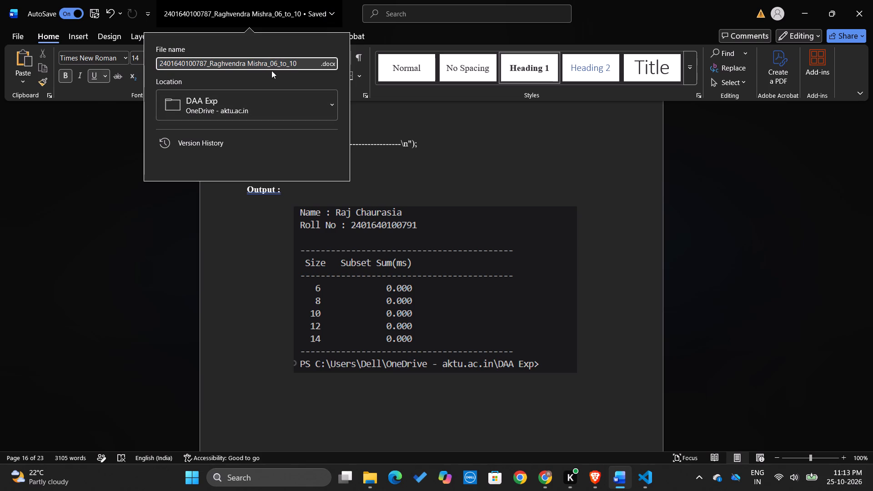
key(Right)
key(ctrl+BackSpace)
key(ctrl+BackSpace)
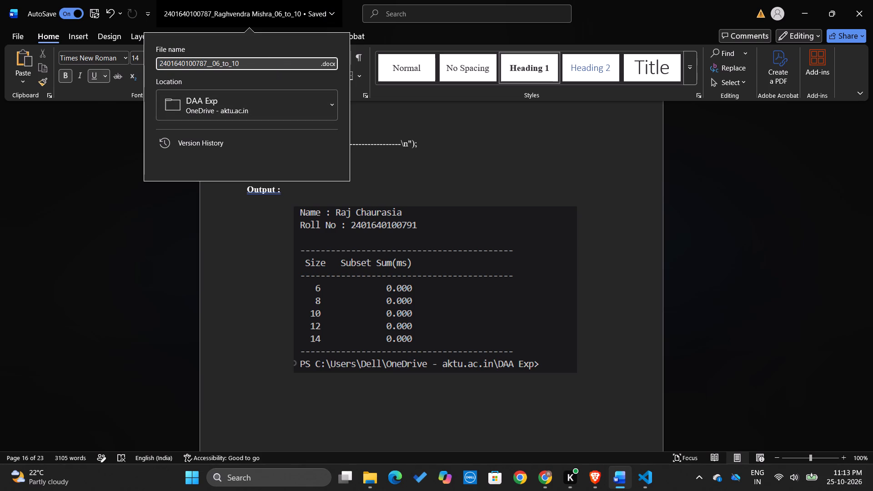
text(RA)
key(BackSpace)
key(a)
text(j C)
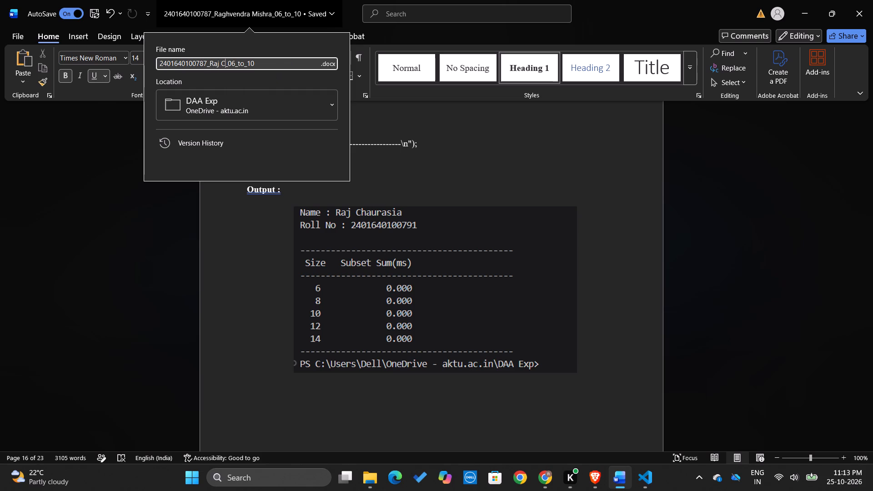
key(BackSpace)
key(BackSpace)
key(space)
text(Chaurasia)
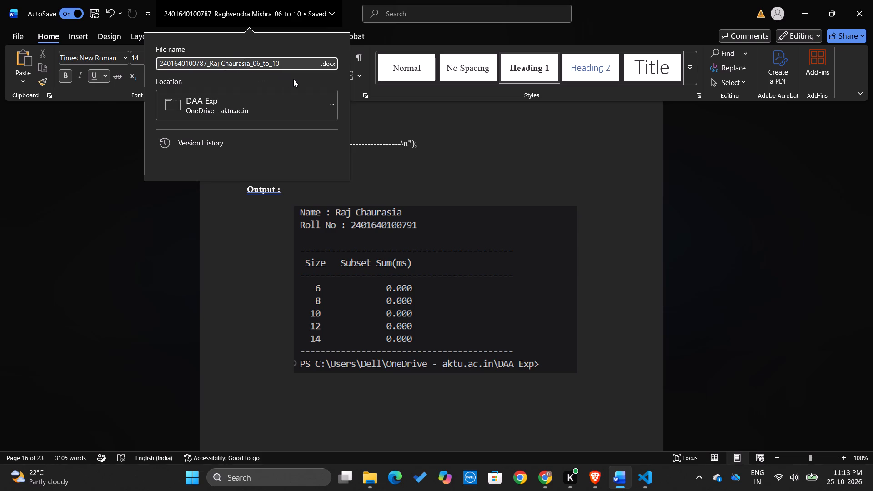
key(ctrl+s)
click(252, 234)
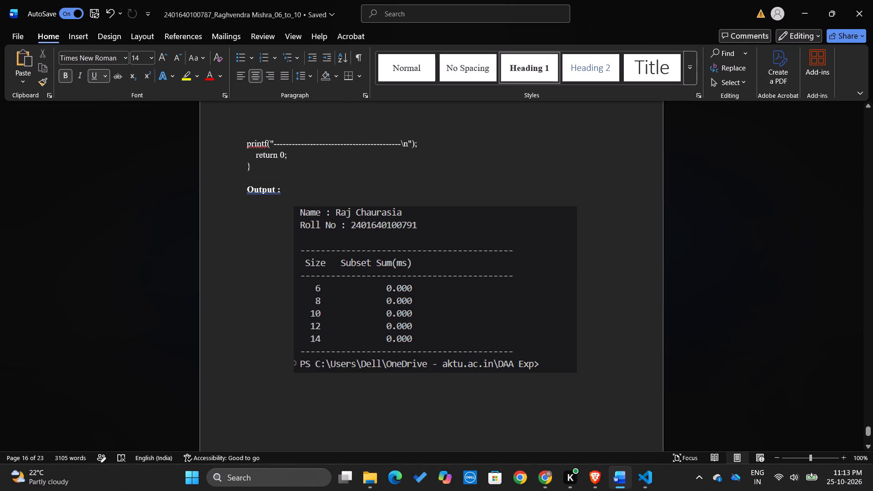
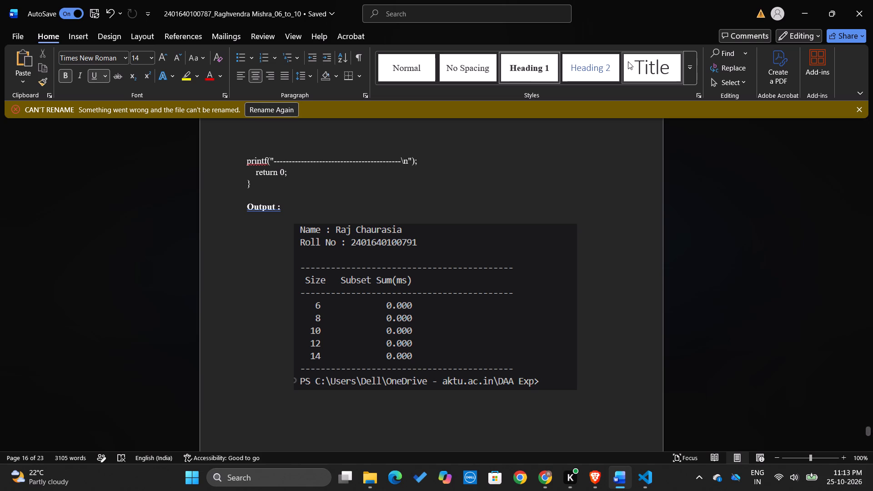
Dismiss the rename notice and save the lab document.
click(859, 108)
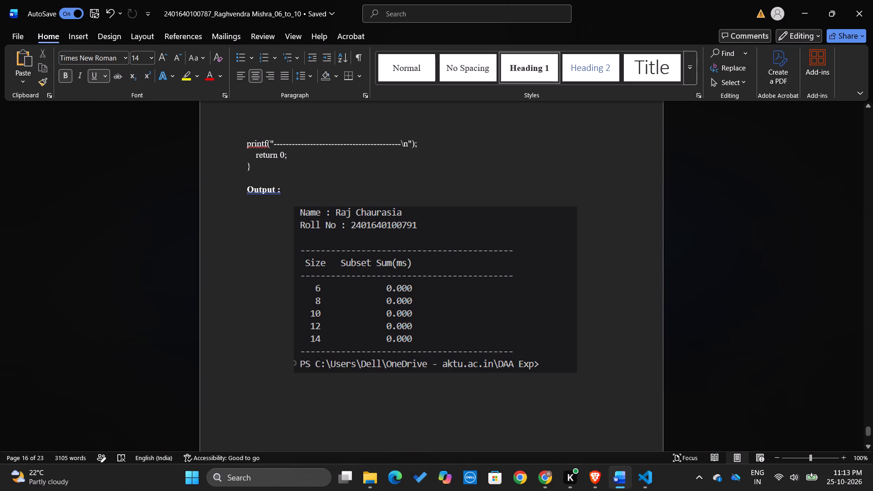
key(ctrl+s)
Review the Word document from the Experiment No. 10(II) output back to Experiment No. 6(I), checking headings, code and output screenshots.
scroll(513, 424, down, 6)
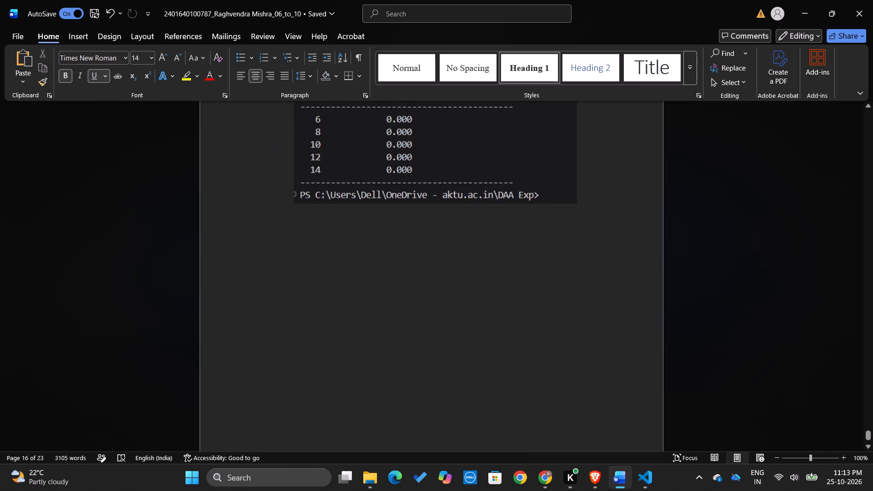
scroll(513, 424, down, 4)
scroll(513, 424, up, 4)
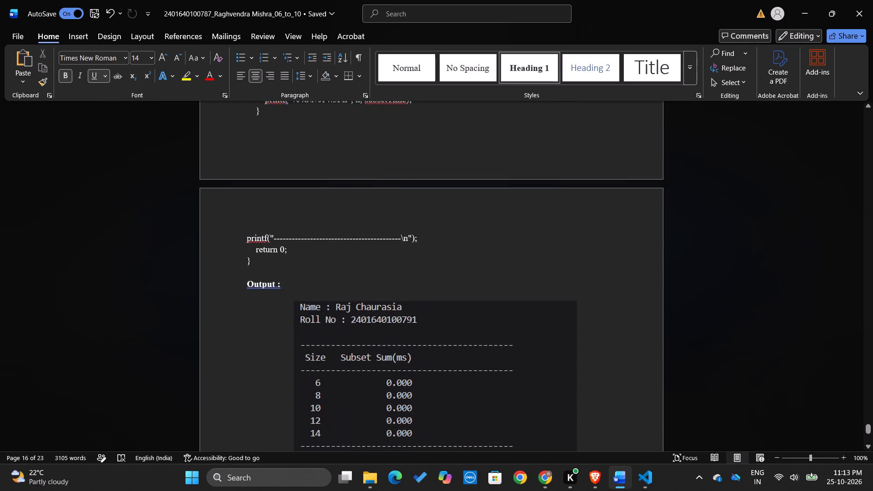
scroll(513, 424, up, 7)
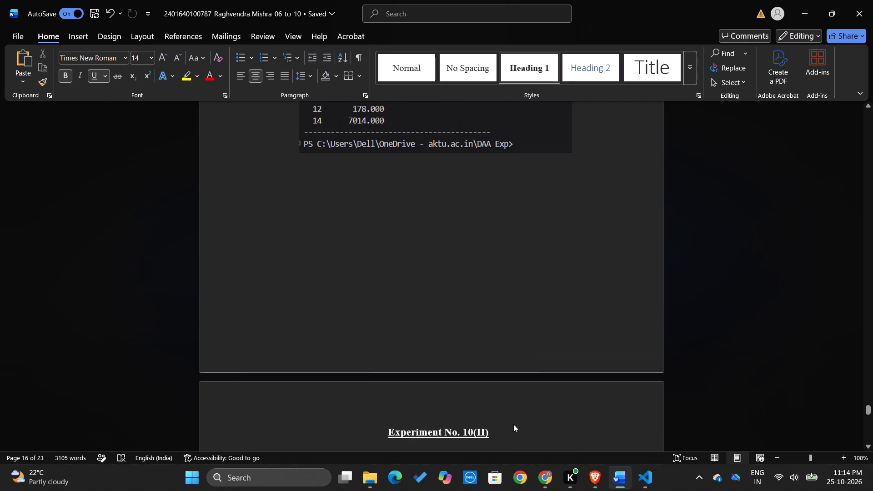
scroll(513, 424, up, 8)
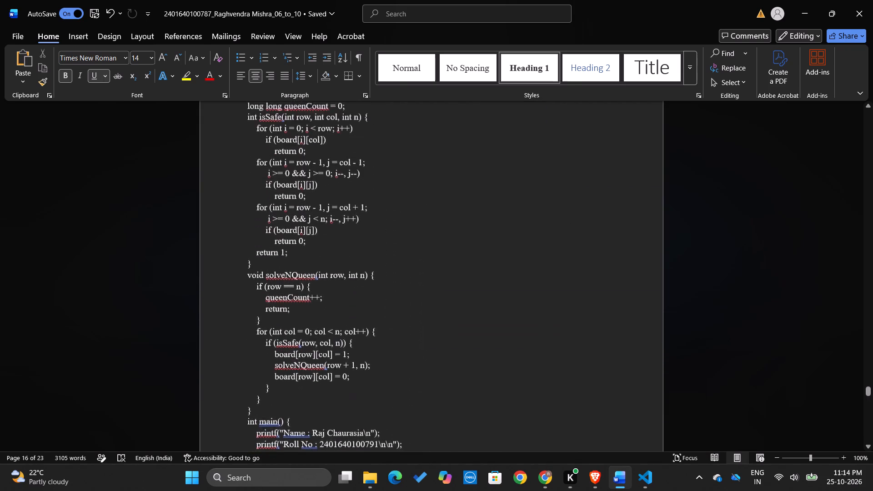
scroll(513, 424, up, 3)
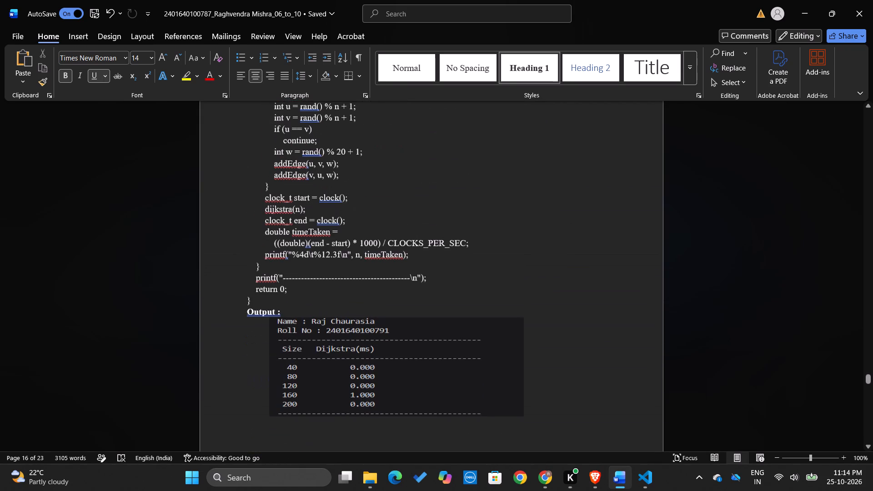
scroll(513, 424, up, 7)
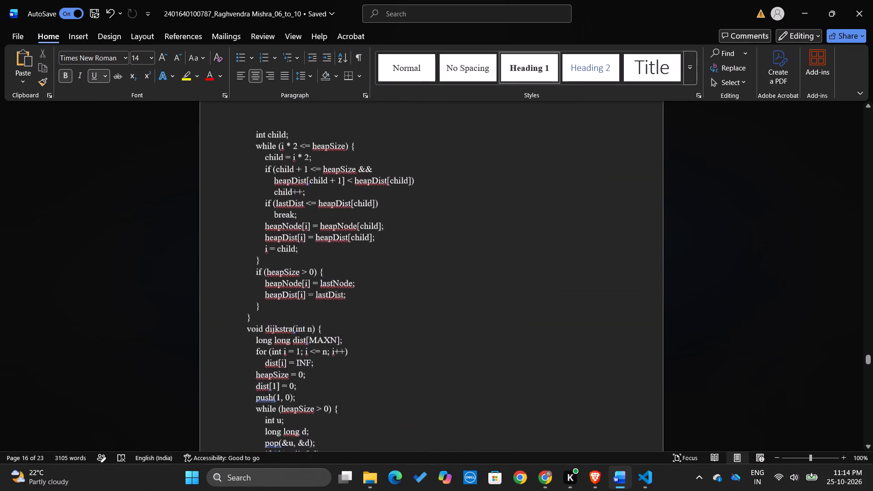
scroll(513, 424, up, 8)
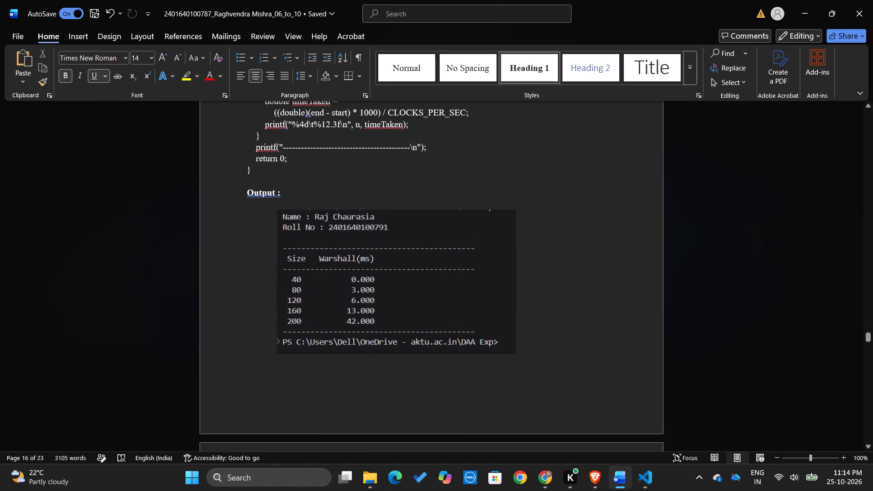
scroll(513, 424, up, 8)
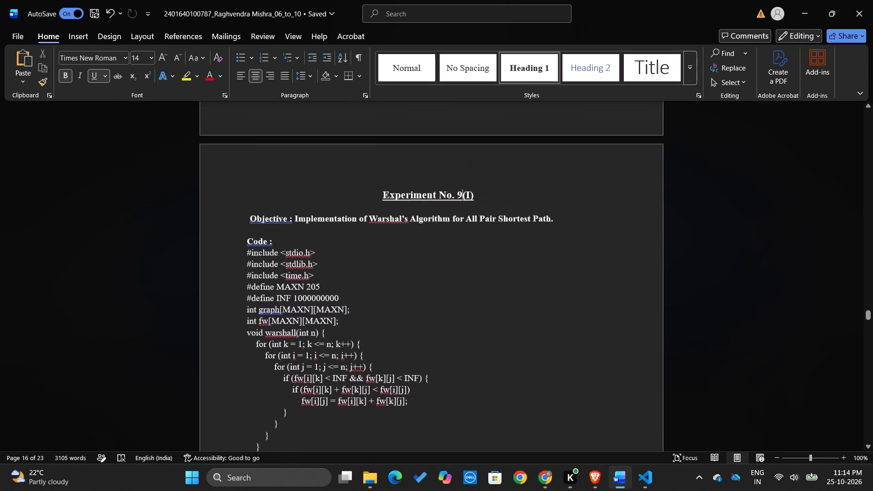
scroll(513, 424, up, 8)
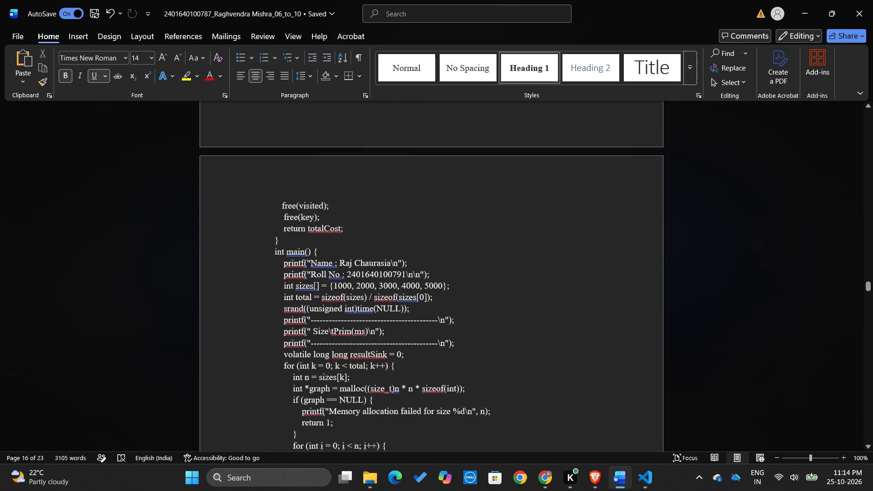
scroll(513, 424, up, 8)
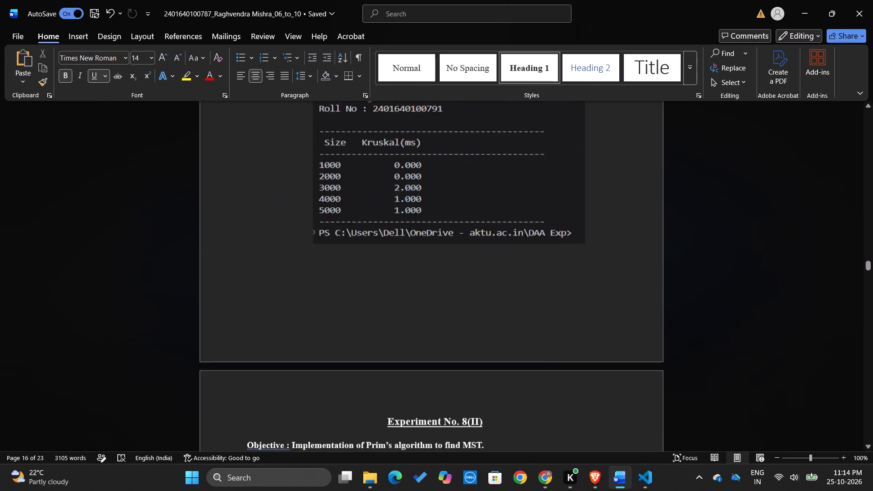
scroll(513, 424, up, 8)
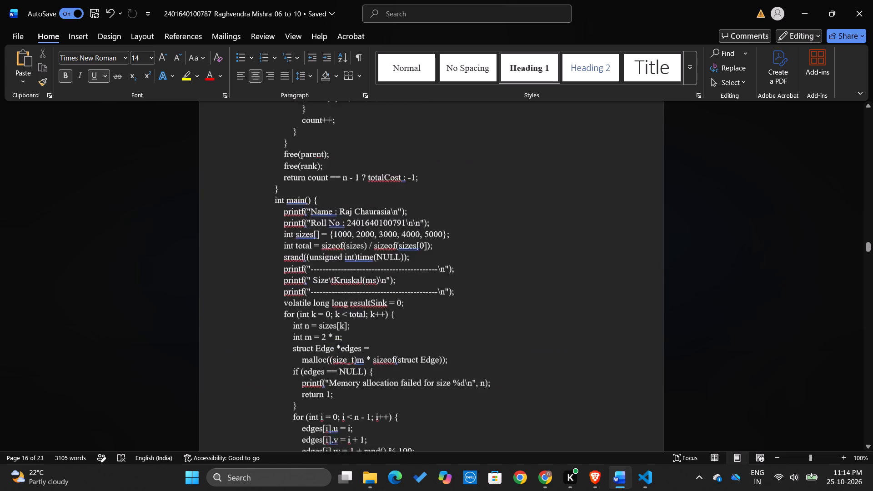
scroll(513, 424, up, 9)
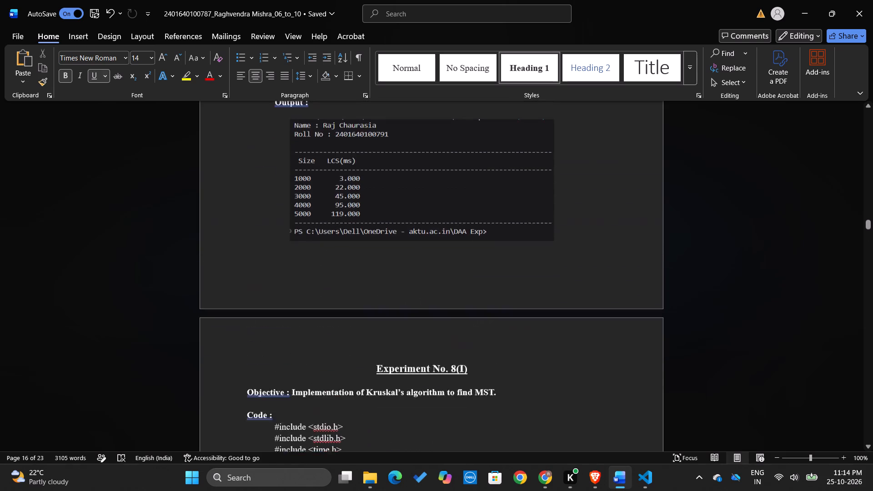
scroll(513, 424, up, 9)
scroll(513, 424, up, 17)
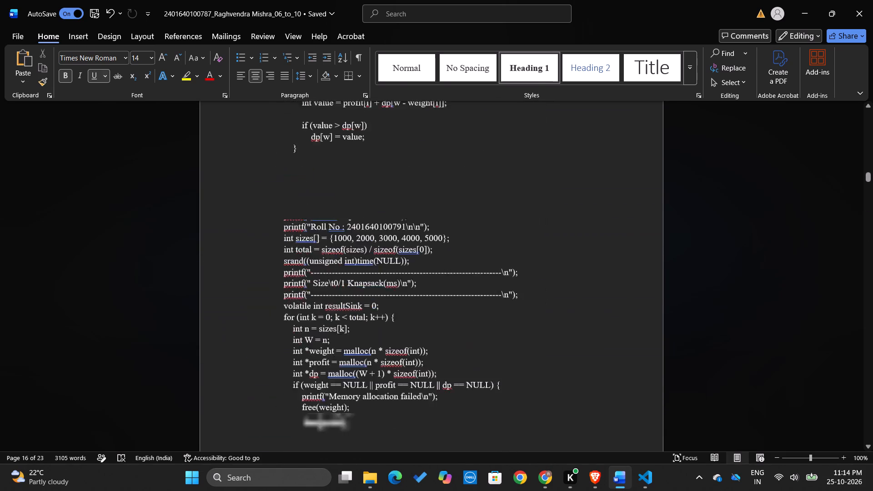
scroll(513, 424, up, 20)
scroll(513, 424, up, 20)
scroll(513, 424, up, 20)
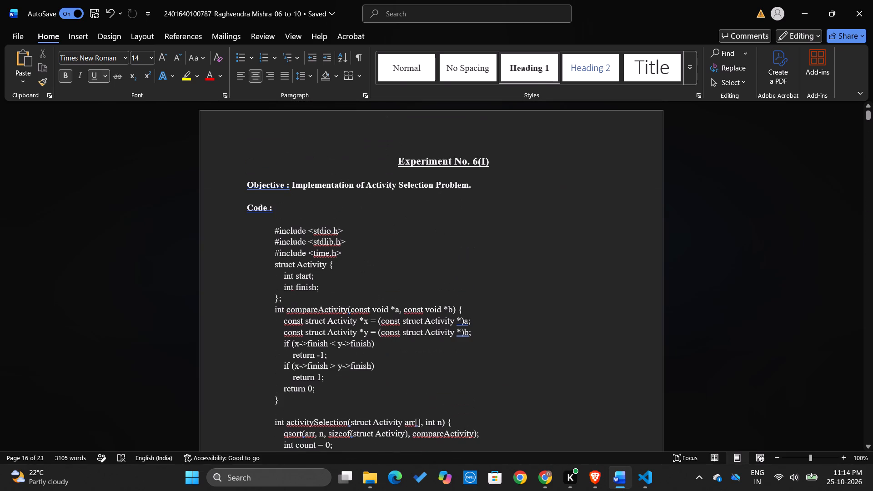
Close the lab document and open the DAA Exp folder of OneDrive - aktu.ac.in in File Explorer.
click(848, 10)
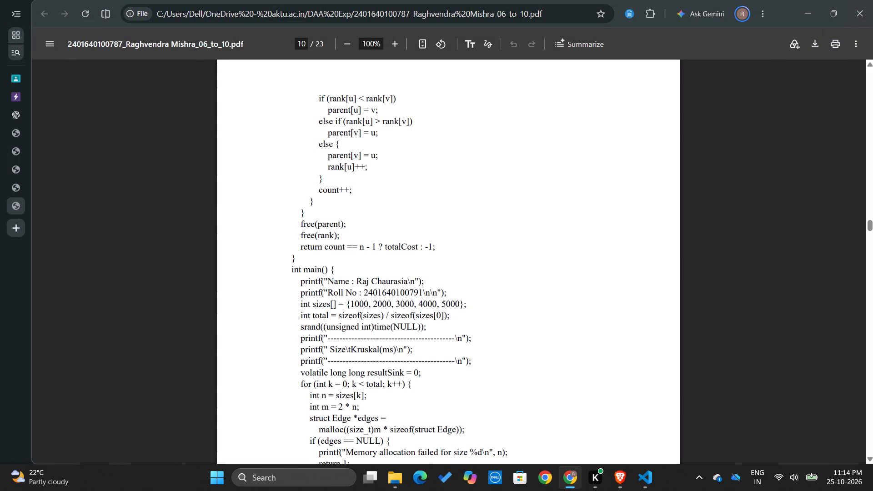
click(397, 474)
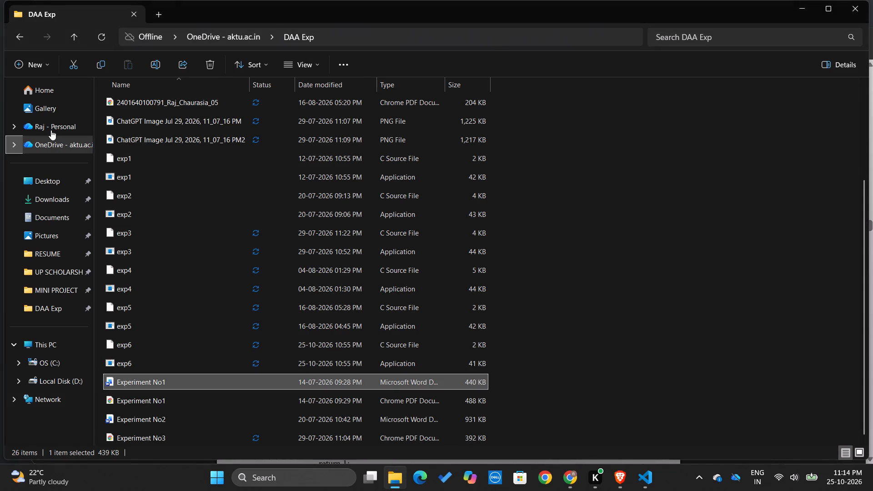
click(53, 144)
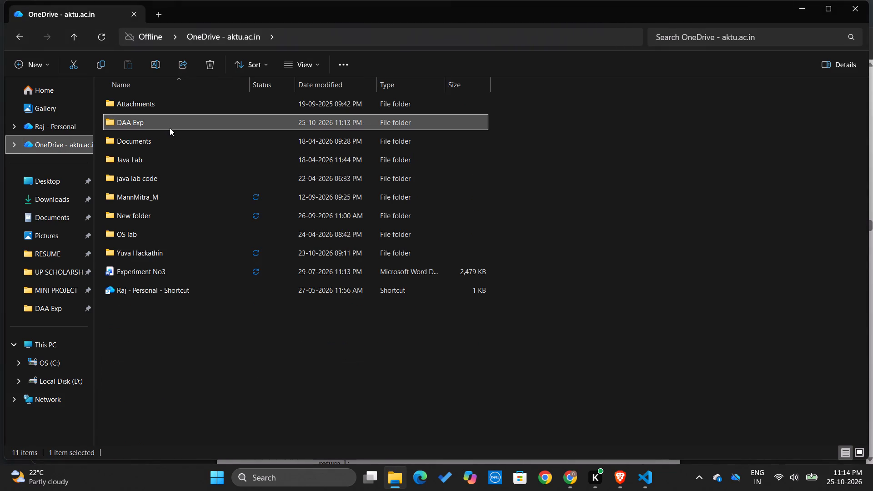
double_click(168, 128)
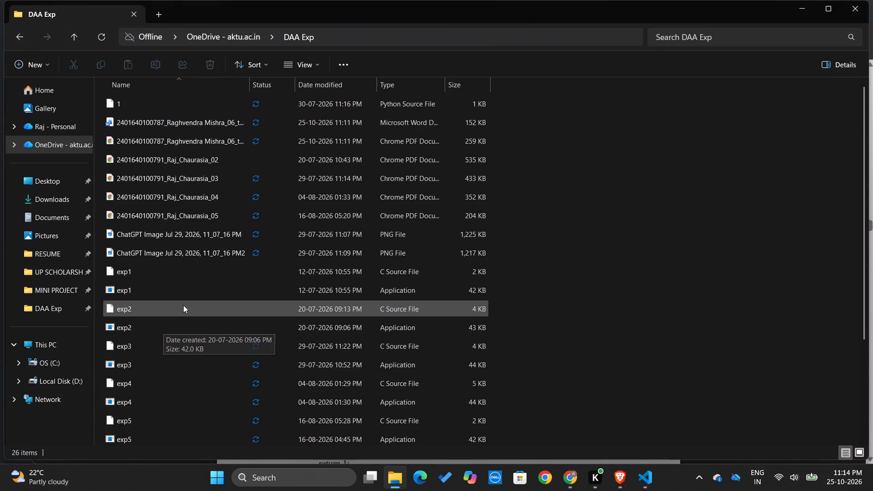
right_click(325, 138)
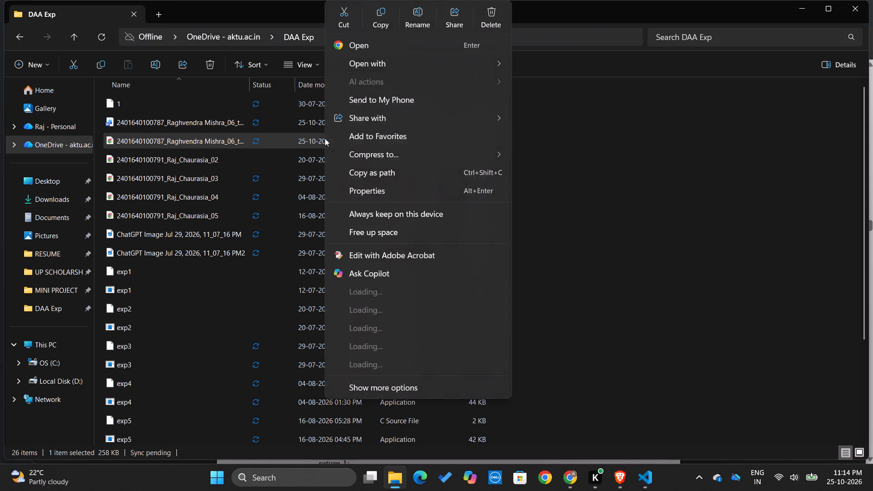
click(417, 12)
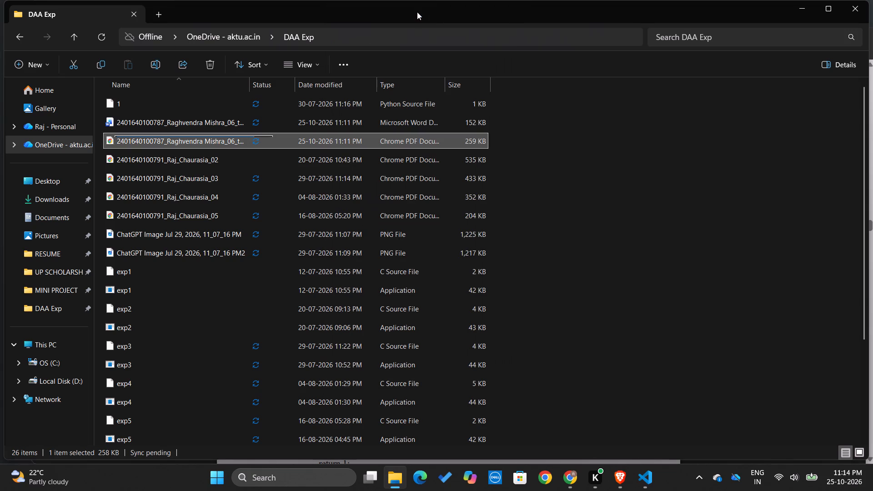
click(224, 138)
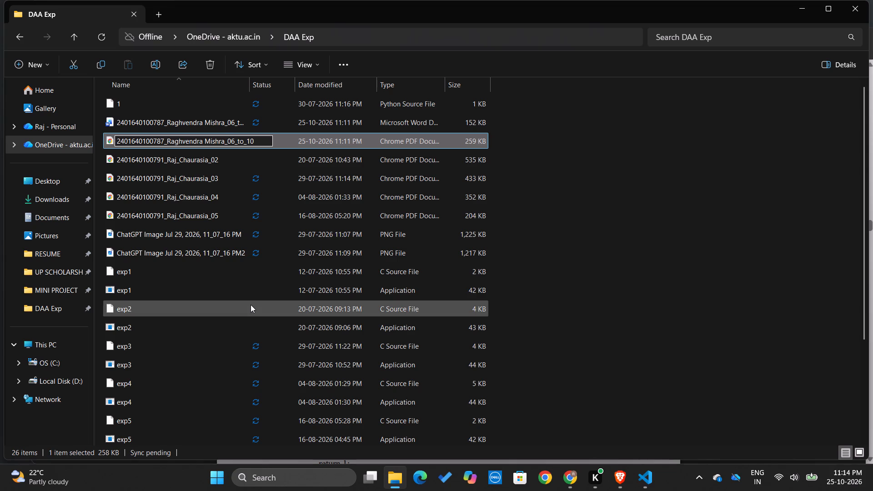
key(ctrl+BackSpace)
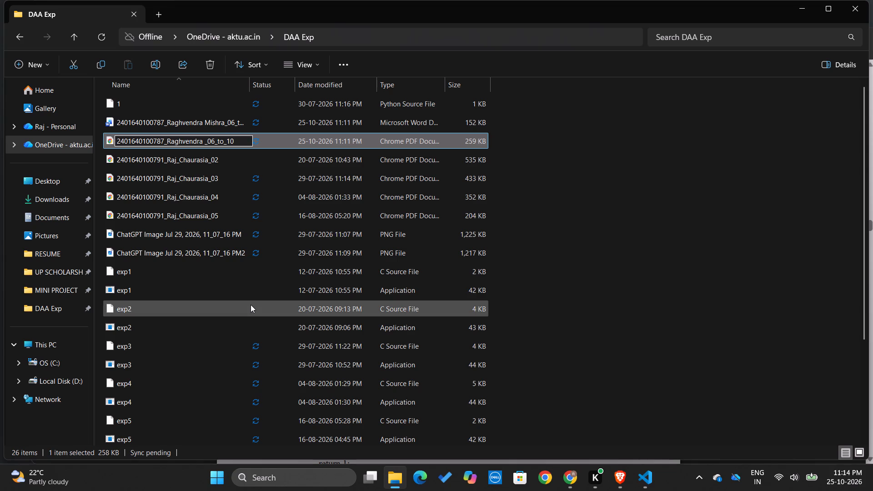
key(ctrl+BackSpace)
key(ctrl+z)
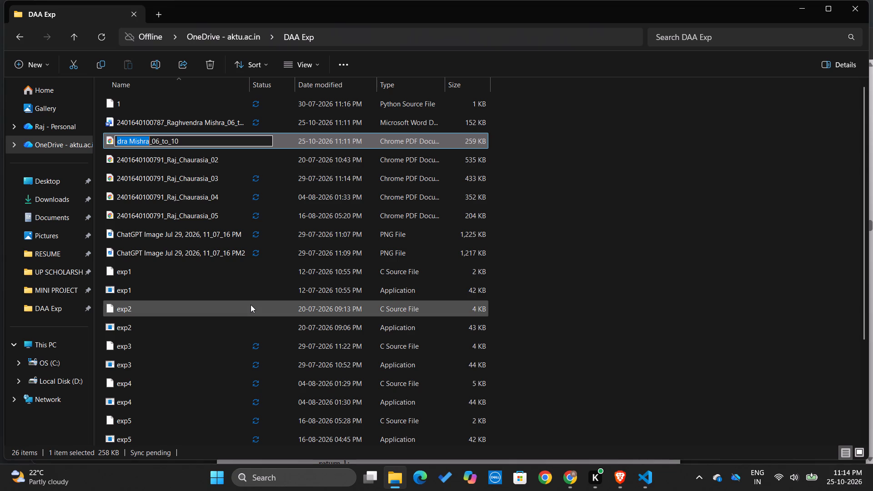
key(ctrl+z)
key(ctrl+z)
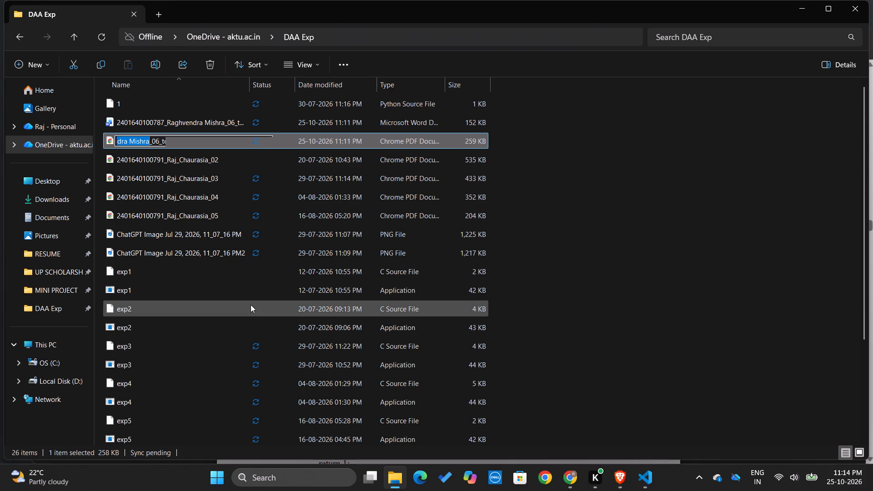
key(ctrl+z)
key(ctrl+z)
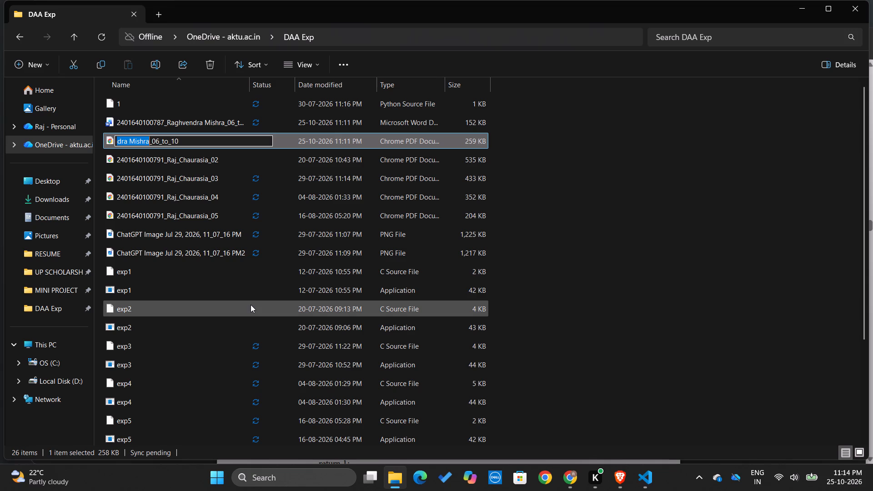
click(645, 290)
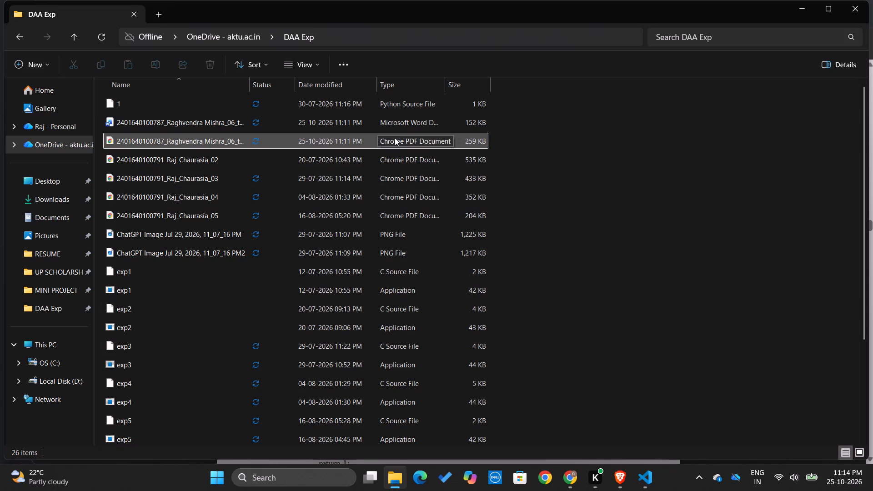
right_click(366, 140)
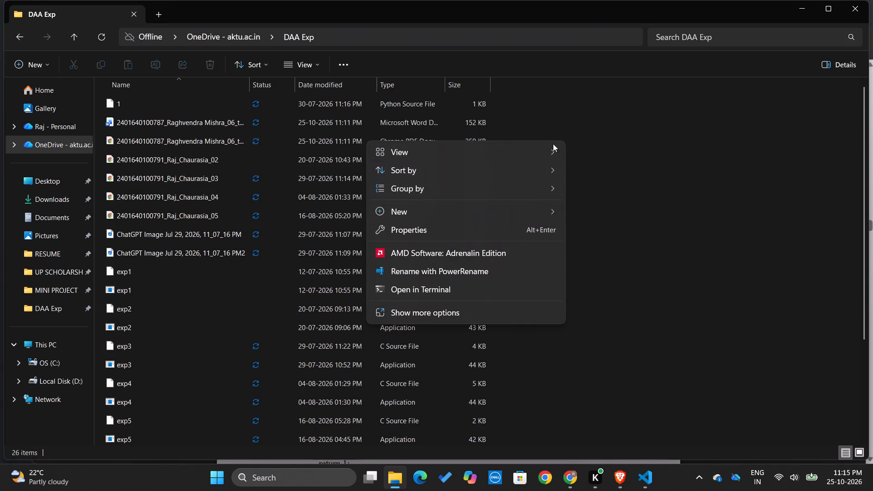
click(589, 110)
Rename the "06_to_10" PDF by replacing its student name with the one used in the 02 to 05 PDFs, separating first name and surname with a space.
right_click(442, 140)
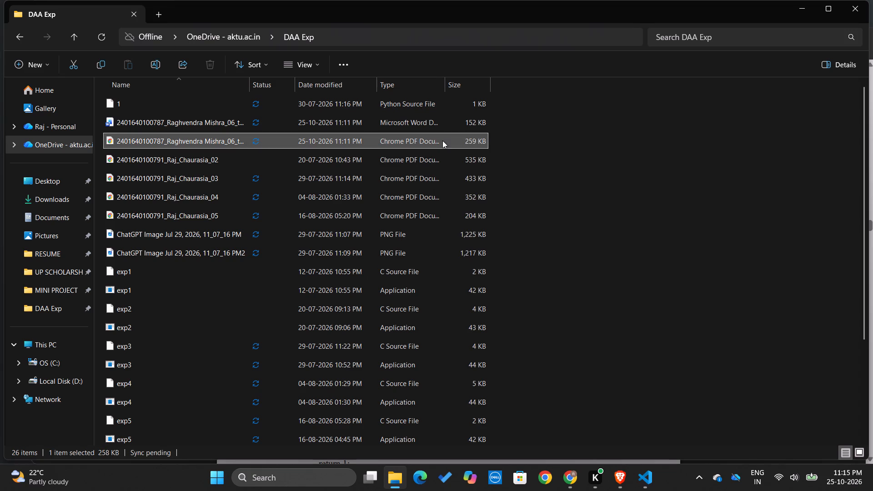
click(533, 15)
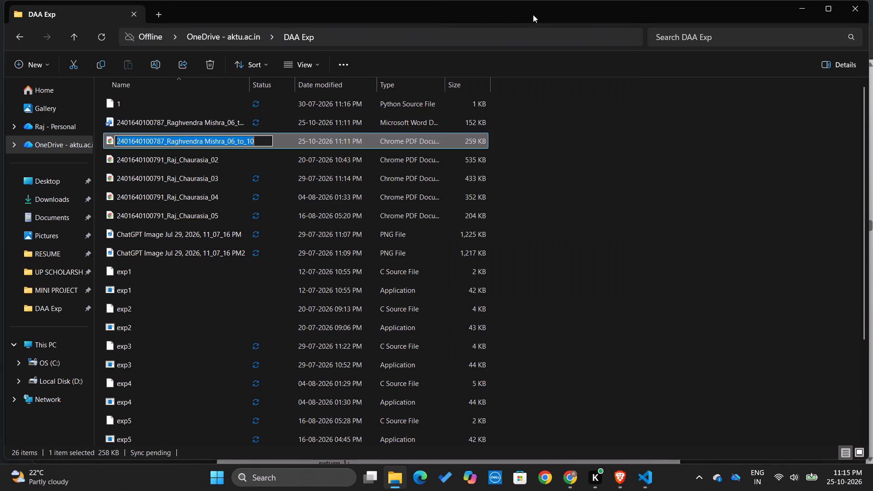
click(225, 139)
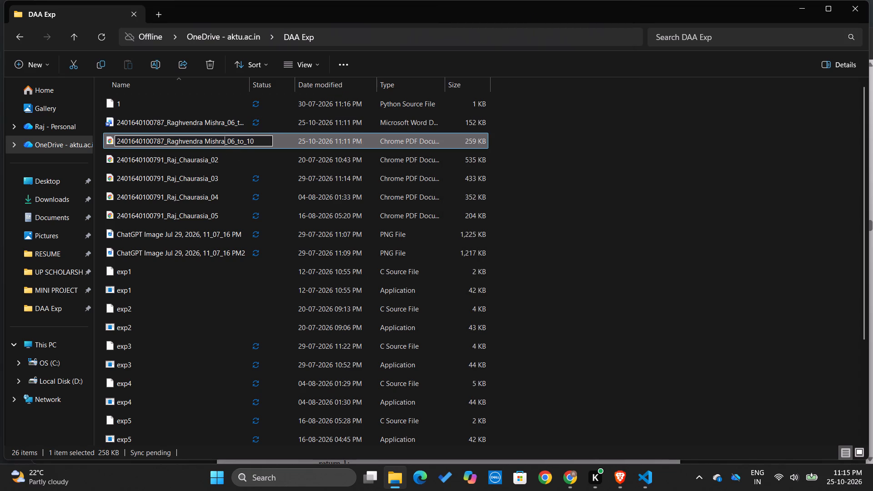
key(BackSpace)
key(BackSpace)
key(BackSpace)
key(BackSpace)
key(BackSpace)
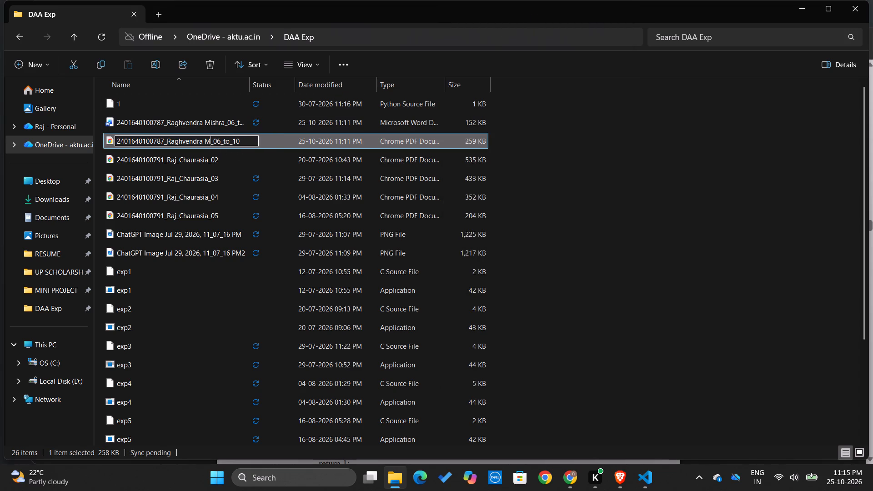
key(BackSpace)
text(Ch)
text(aurasia)
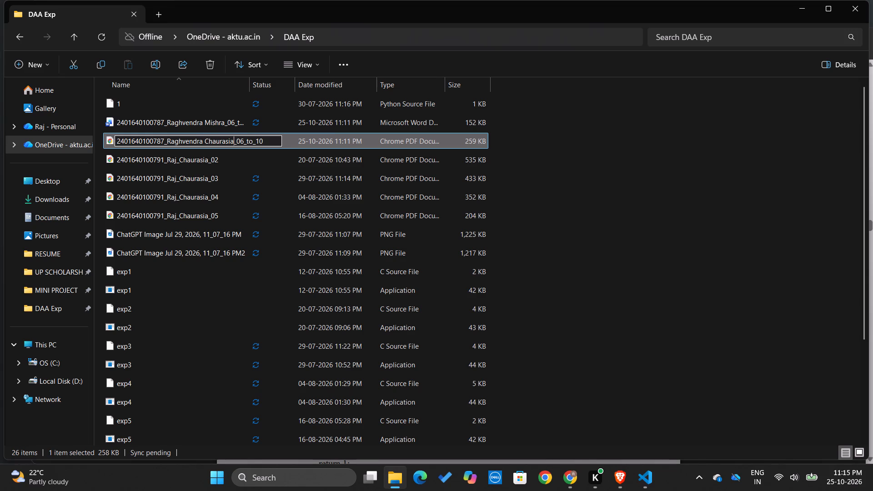
click(203, 142)
key(BackSpace)
key(BackSpace)
key(BackSpace)
key(BackSpace)
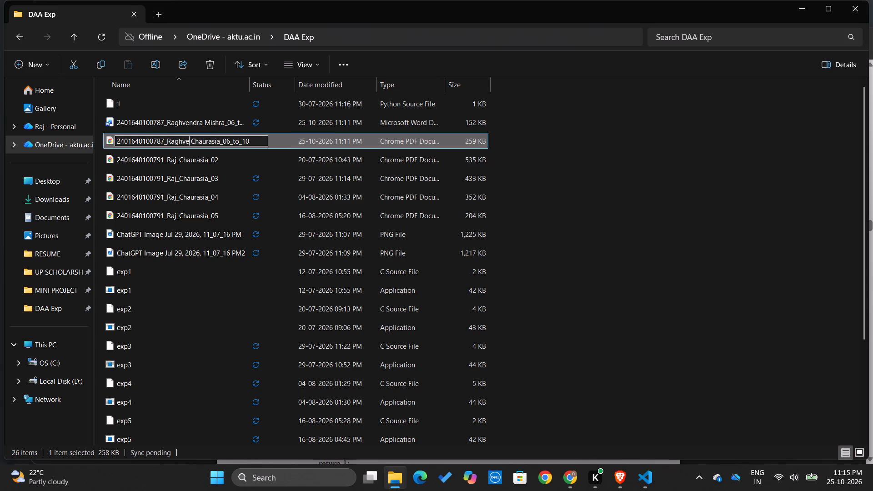
key(BackSpace)
key(BackSpace)
key(BackSpace)
key(BackSpace)
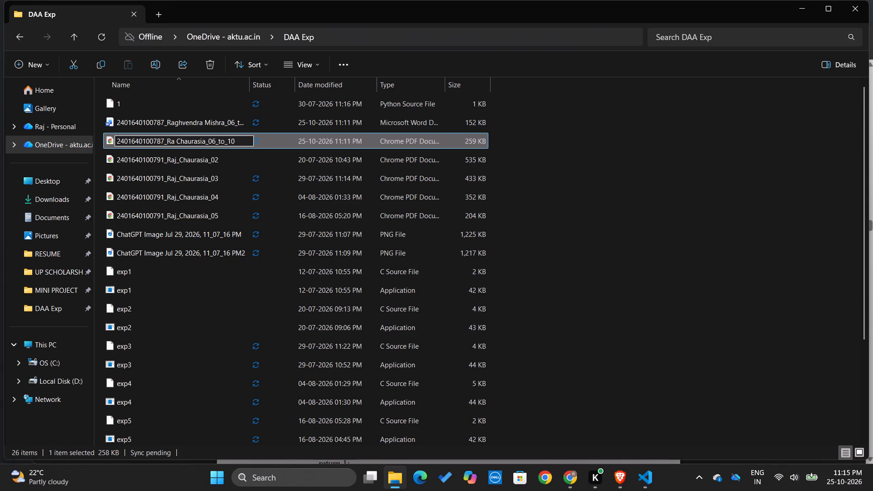
key(j)
click(579, 166)
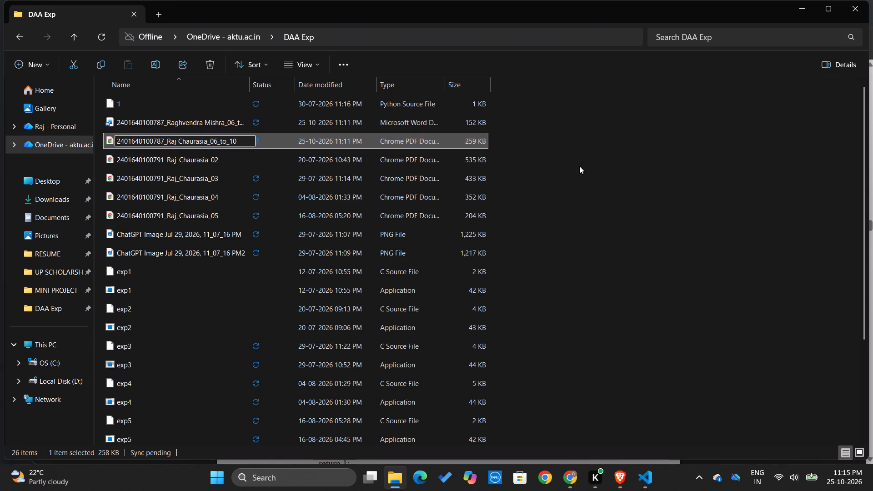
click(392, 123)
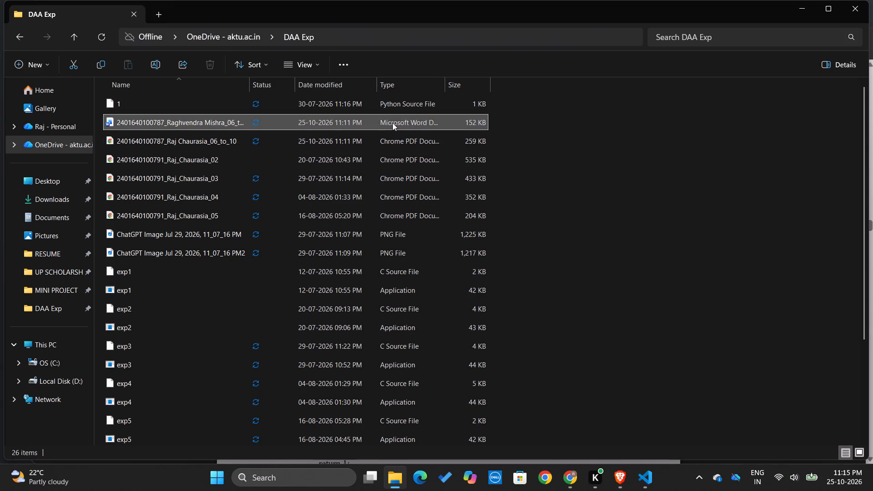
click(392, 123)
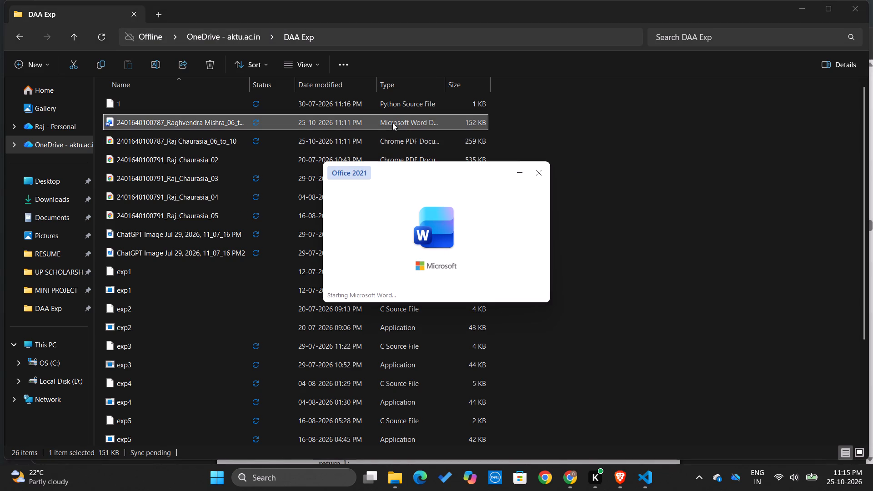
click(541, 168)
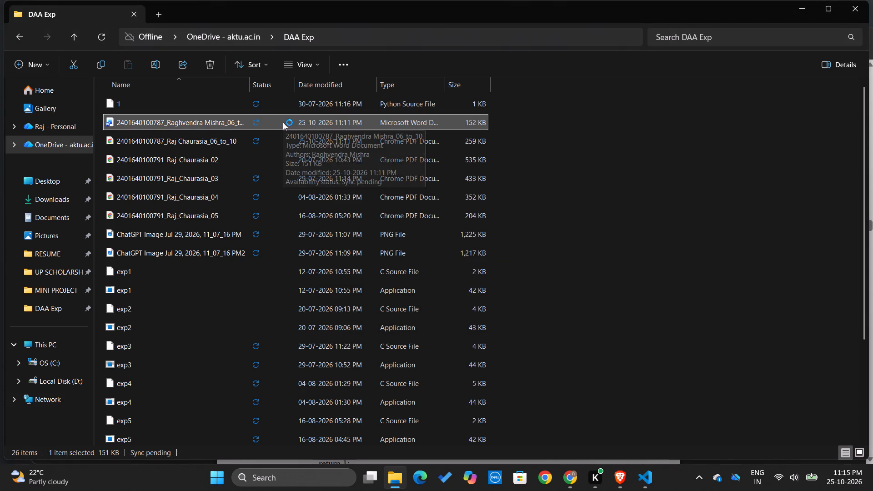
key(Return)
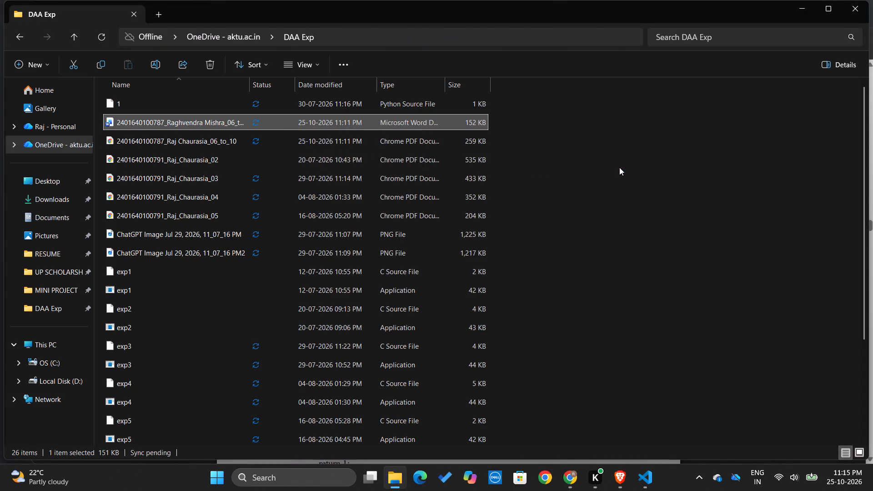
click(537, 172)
Rename the "06_to_10" Word document by replacing its student name with the one in the matching PDF's file name.
click(282, 117)
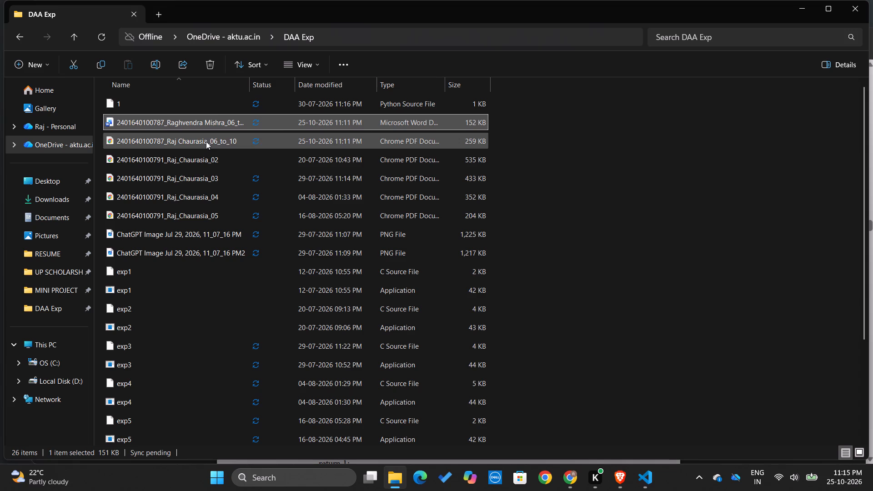
right_click(218, 116)
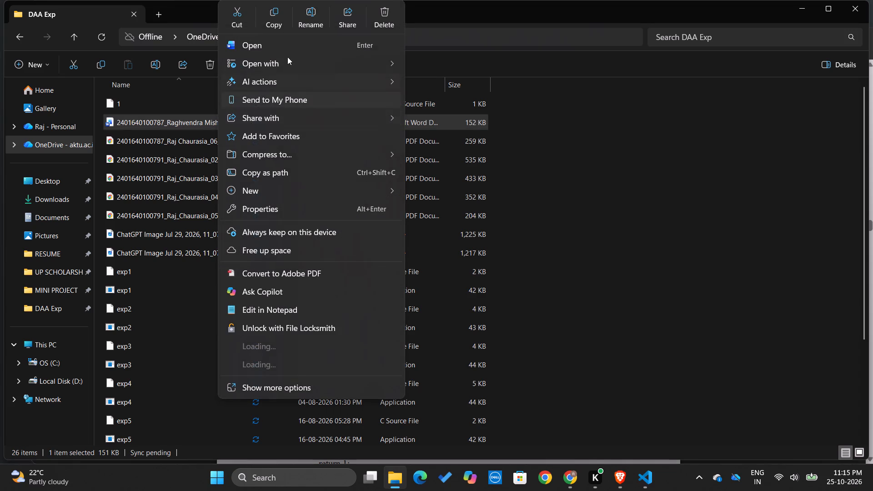
click(308, 25)
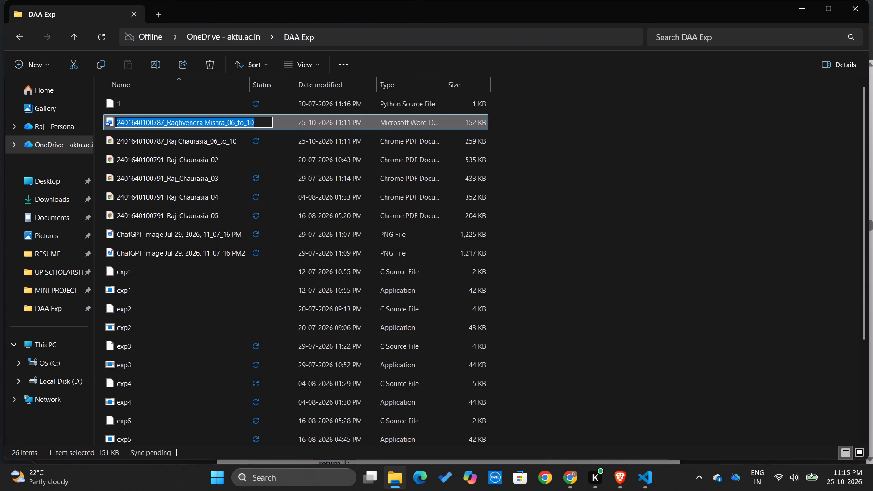
click(226, 123)
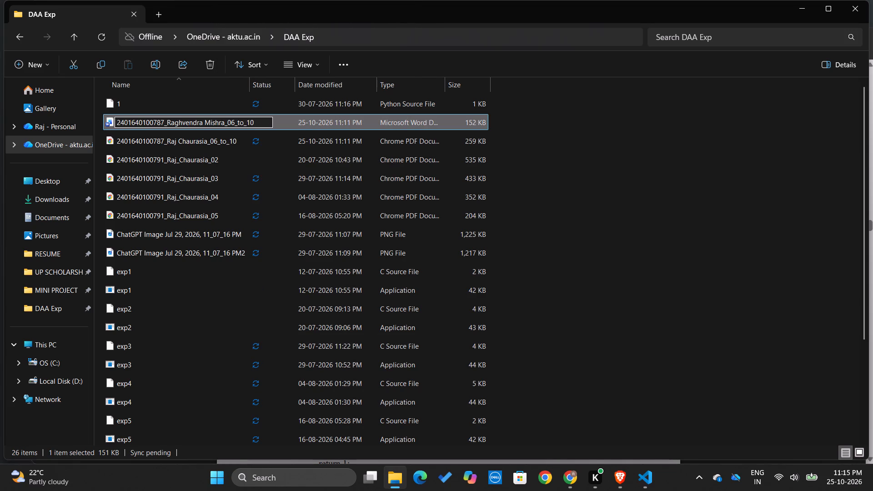
key(Left)
key(ctrl+BackSpace)
key(shift+c)
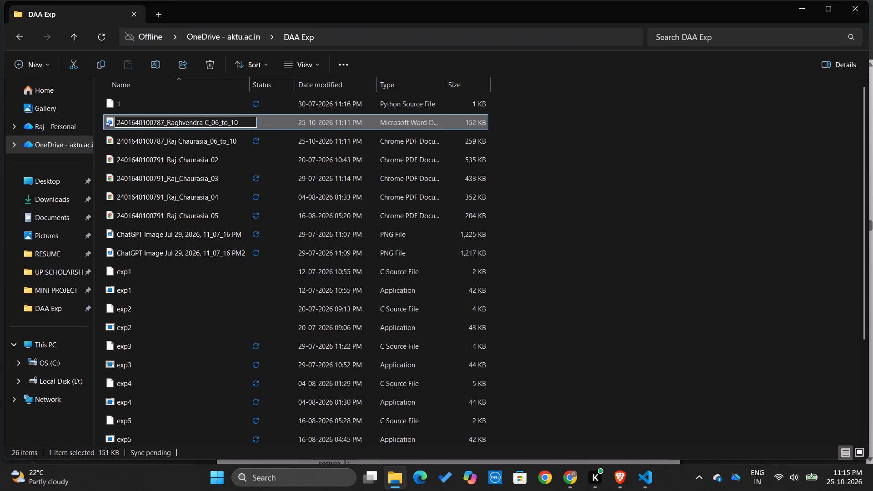
text(haura)
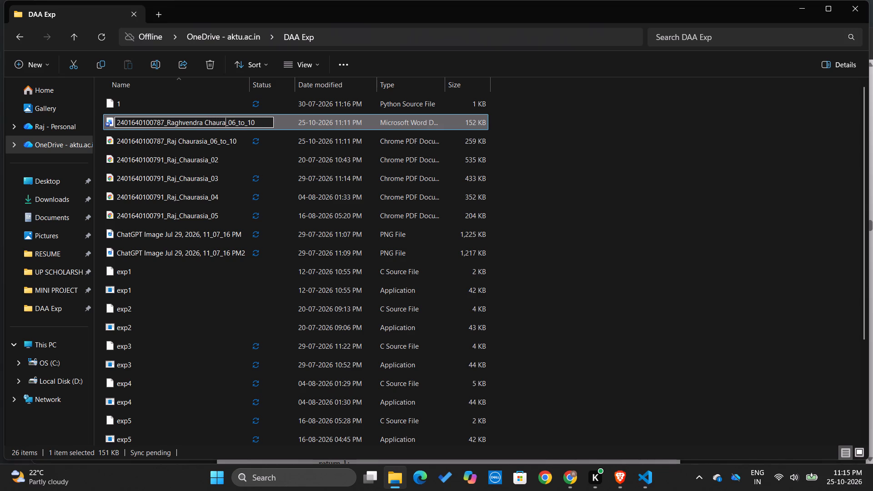
text(sia)
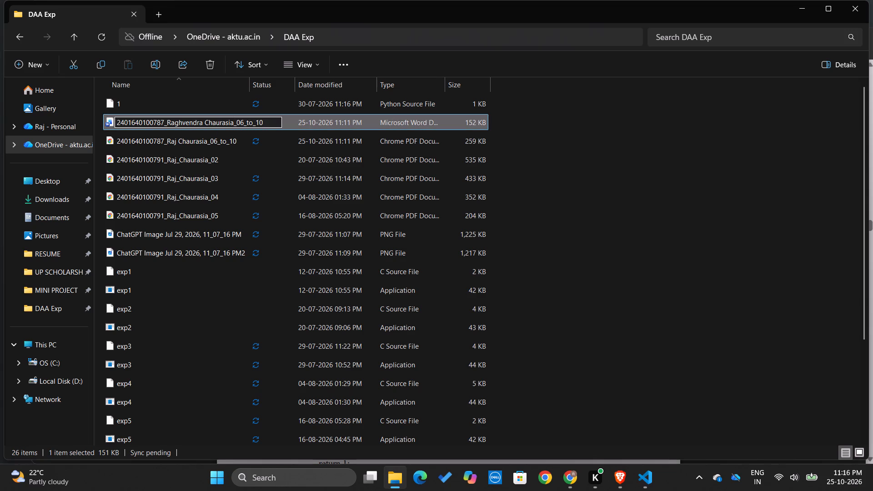
click(203, 123)
key(BackSpace)
key(BackSpace)
key(BackSpace)
key(BackSpace)
key(BackSpace)
key(BackSpace)
key(BackSpace)
key(BackSpace)
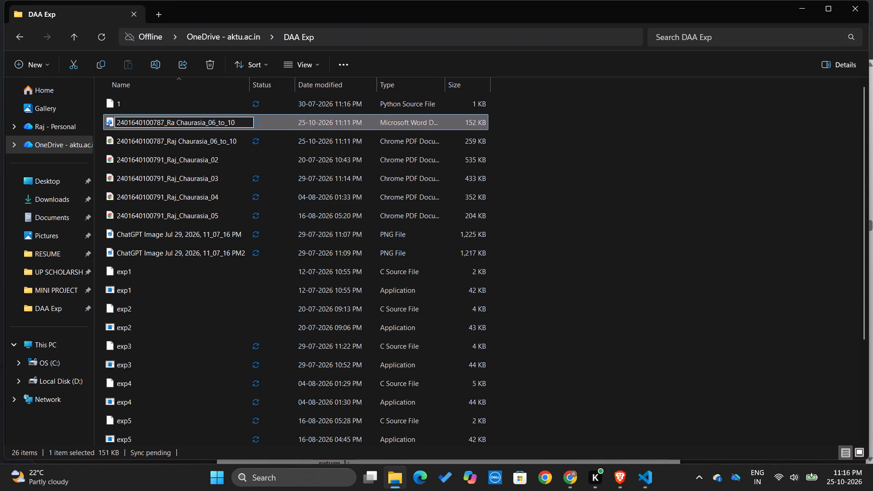
key(j)
key(Return)
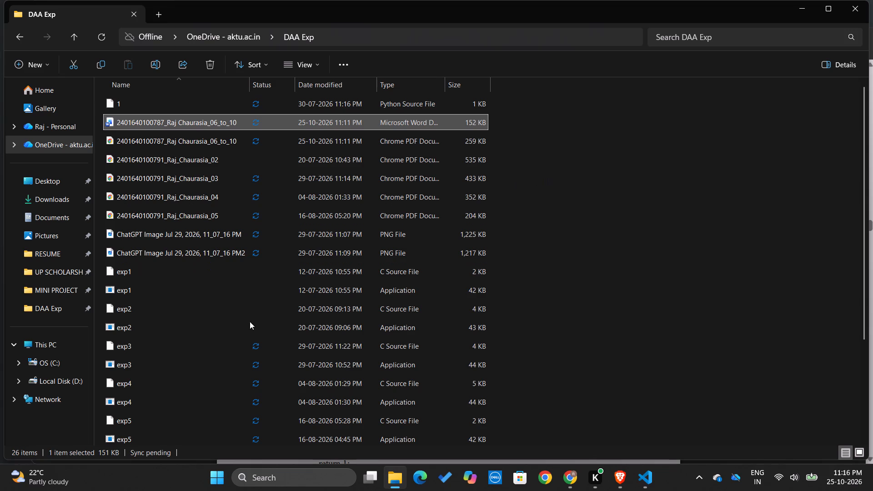
Change the last two digits of the roll number in the "06_to_10" PDF's file name to match the 02 to 05 PDFs.
scroll(250, 321, down, 5)
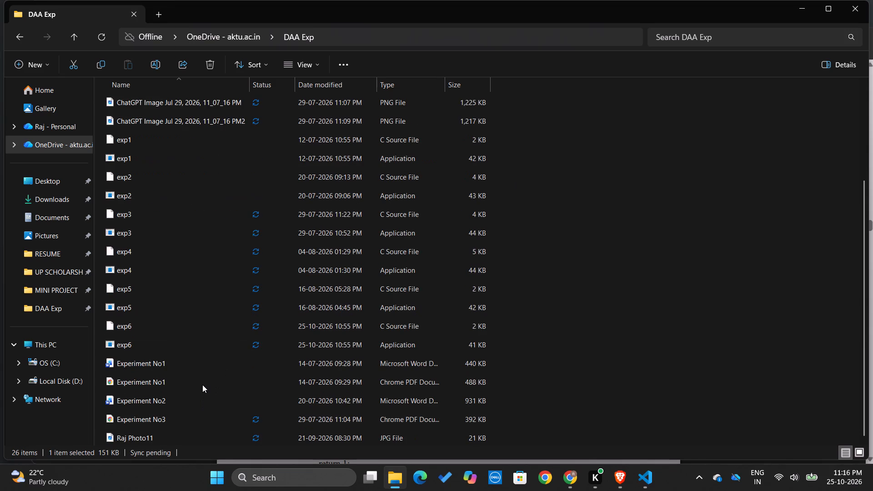
scroll(202, 385, up, 6)
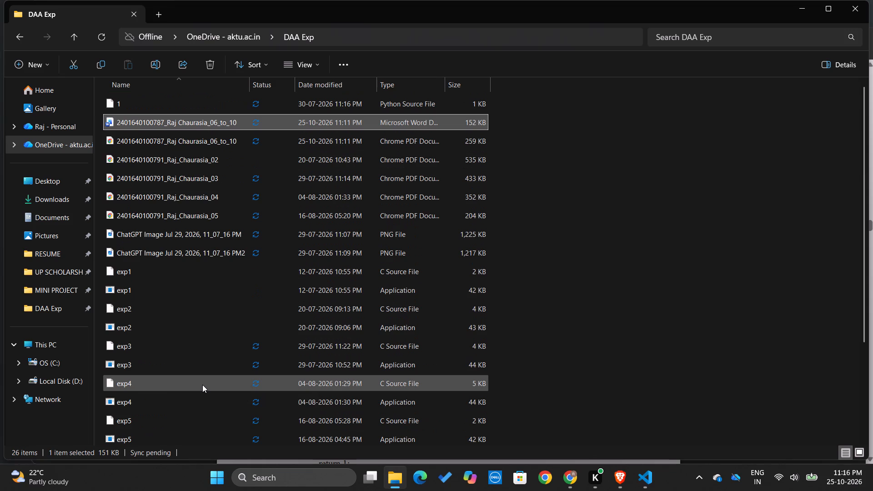
right_click(178, 139)
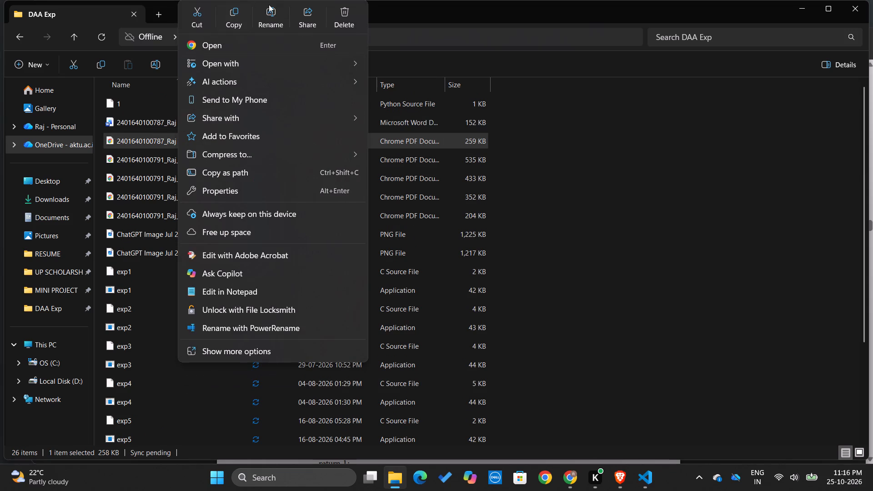
click(276, 14)
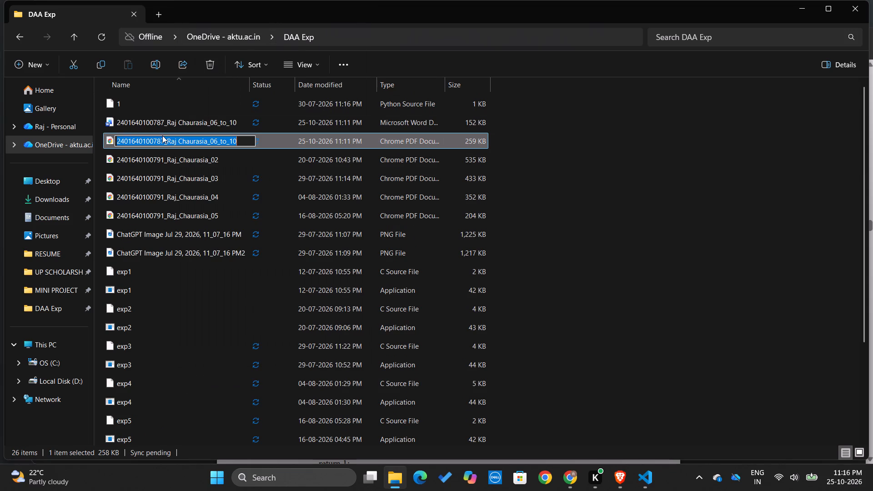
click(162, 136)
click(163, 140)
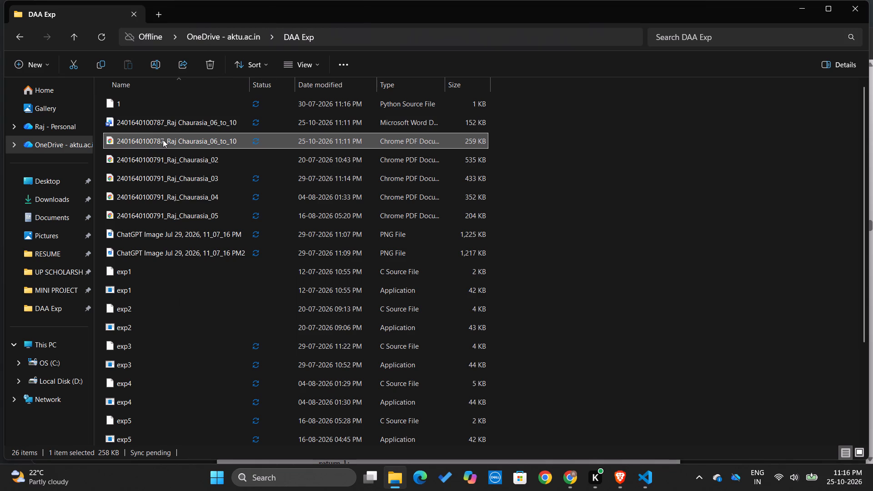
click(168, 139)
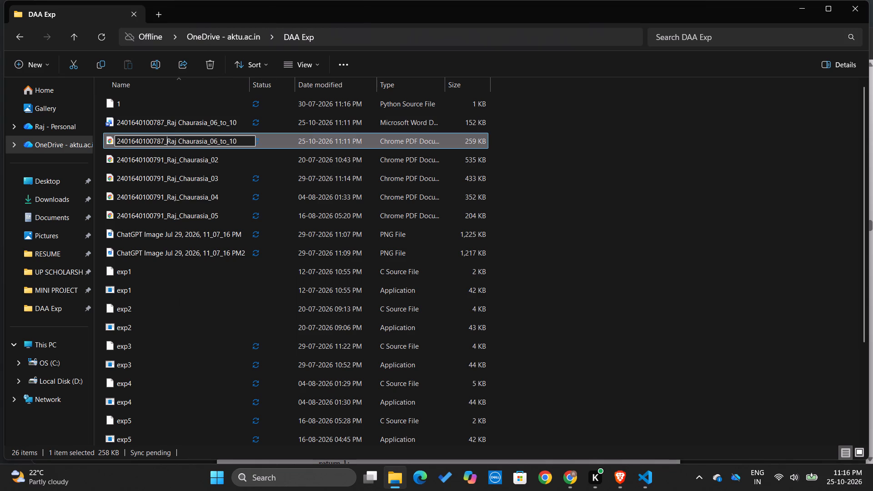
key(Left)
key(BackSpace)
key(BackSpace)
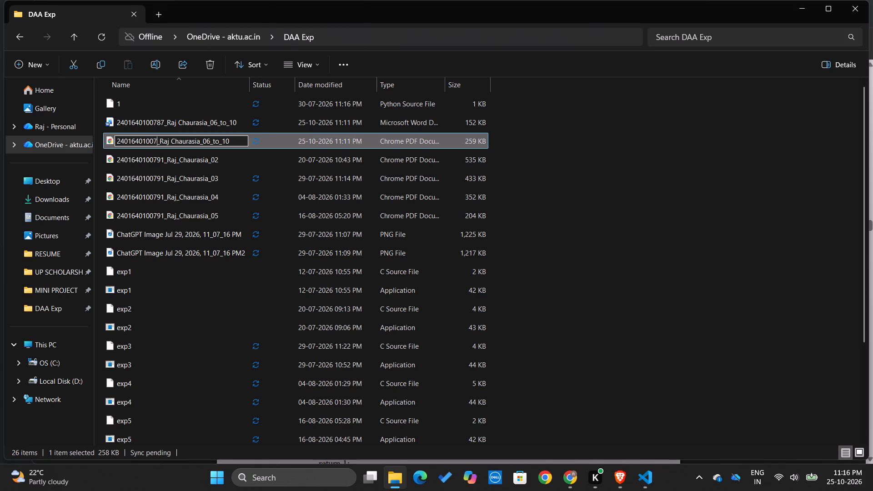
text(91)
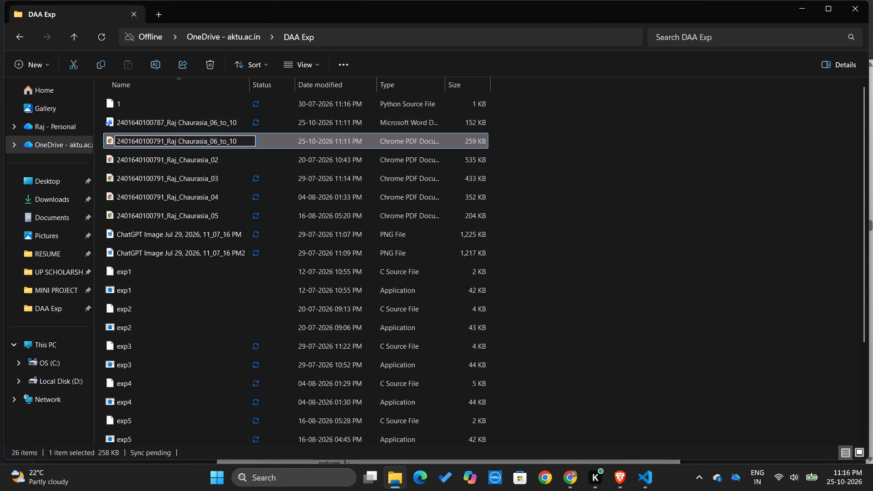
key(Return)
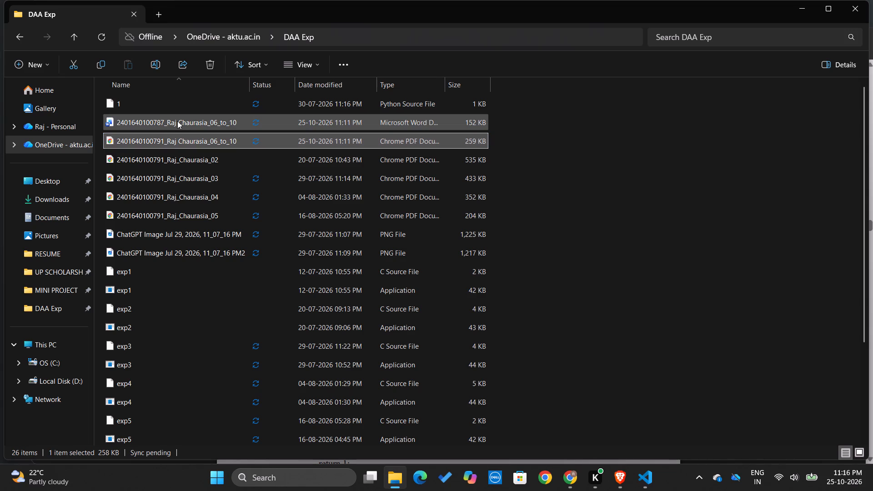
Change the last two digits of the roll number in the "06_to_10" Word document's file name to match the "06_to_10" PDF.
click(177, 121)
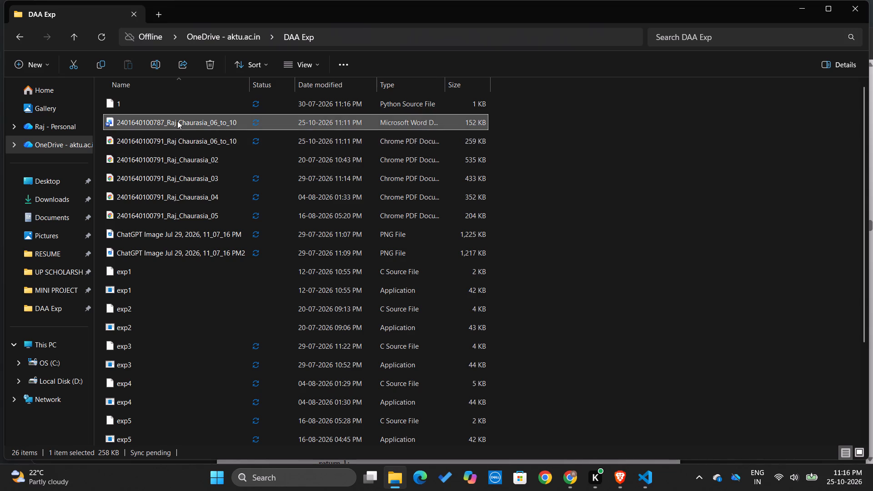
right_click(177, 121)
click(265, 9)
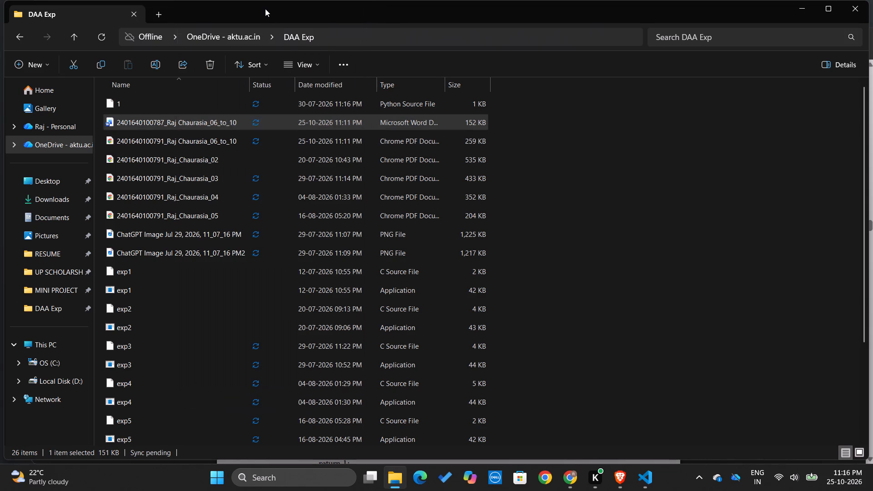
click(162, 124)
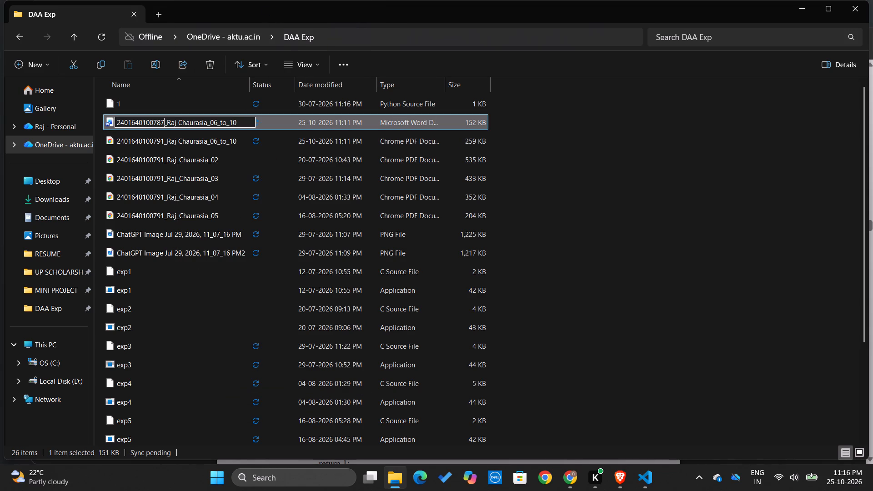
key(BackSpace)
key(BackSpace)
text(91)
key(Return)
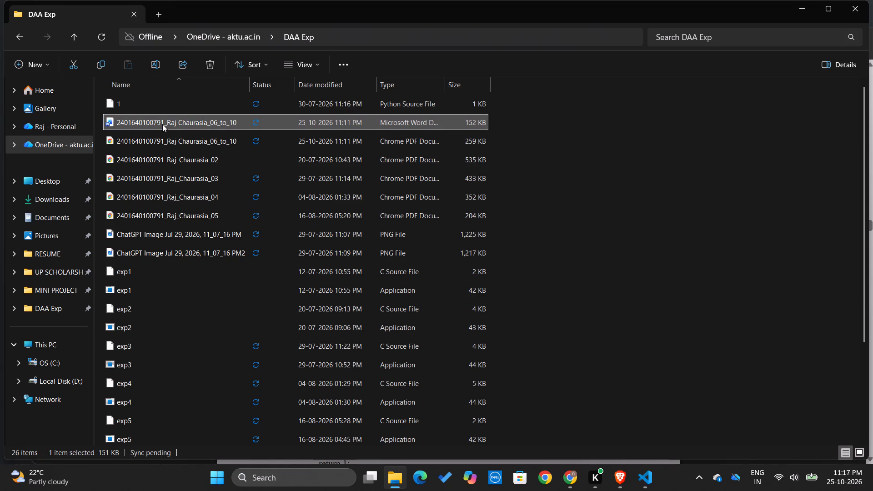
click(546, 244)
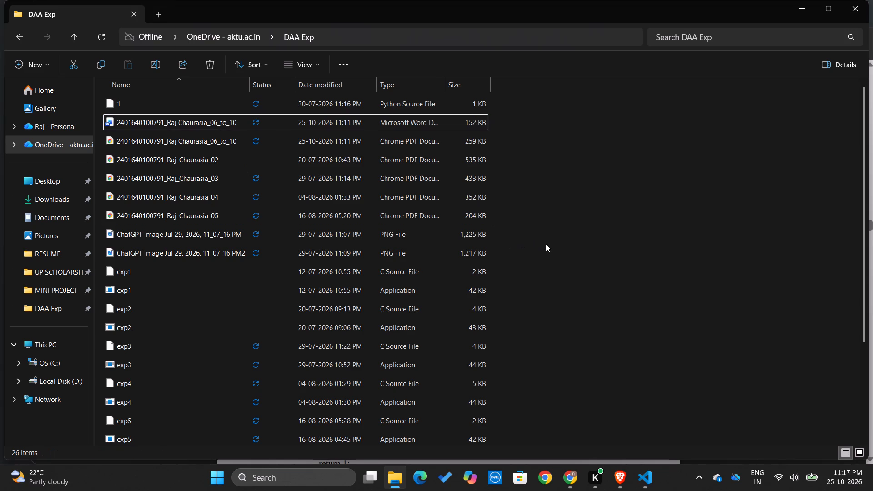
Open the renamed "06_to_10" PDF in Chrome and check the name and roll number in the code and output on its first pages.
double_click(239, 143)
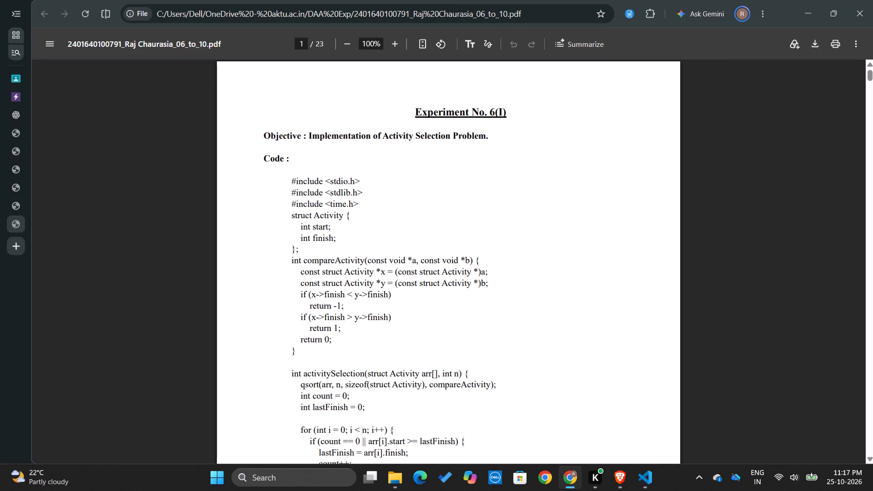
scroll(410, 251, down, 3)
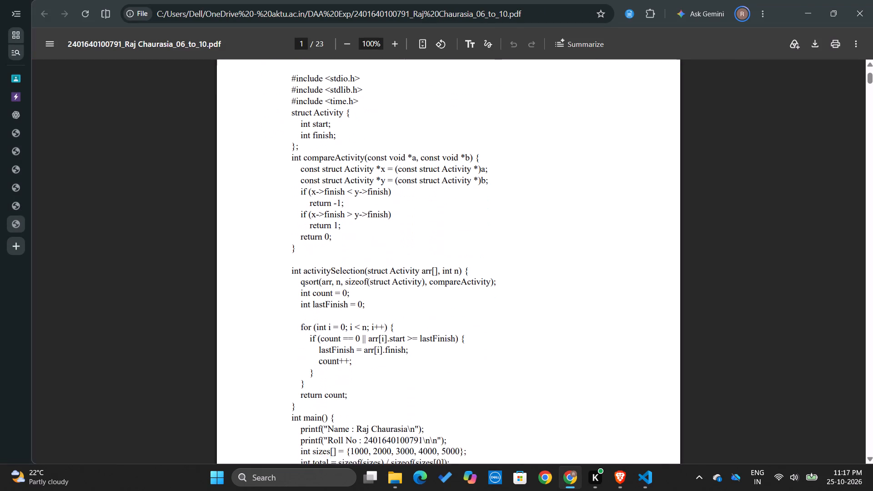
scroll(410, 251, down, 8)
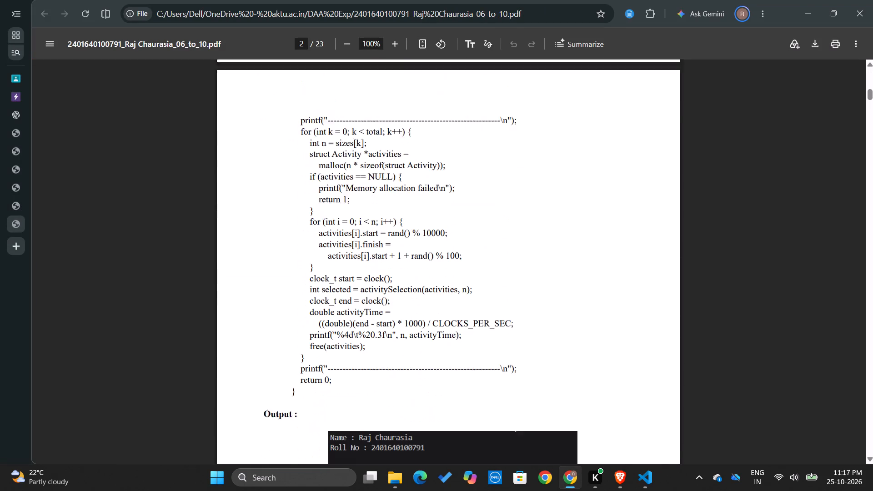
scroll(410, 251, down, 9)
scroll(410, 251, up, 2)
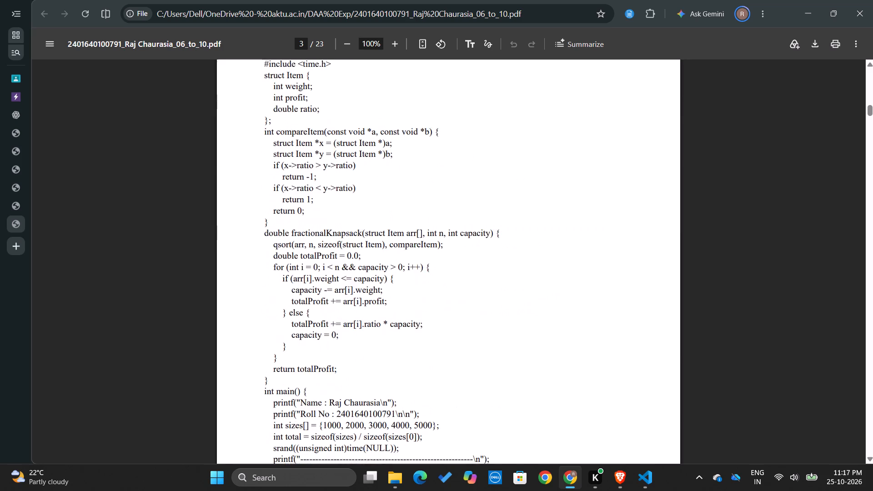
scroll(410, 251, up, 17)
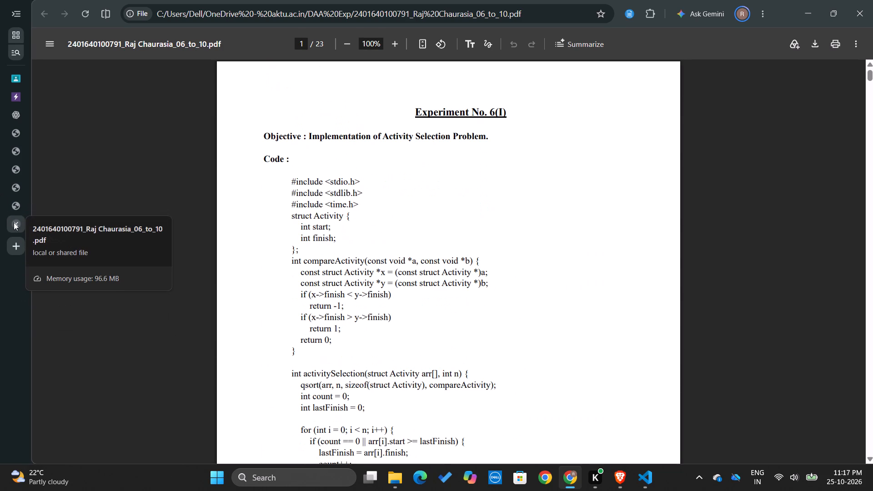
Close the older file tabs, from the 05 PDF through the previously named "06_to_10" PDF, keeping the renamed "06_to_10" PDF open.
click(15, 130)
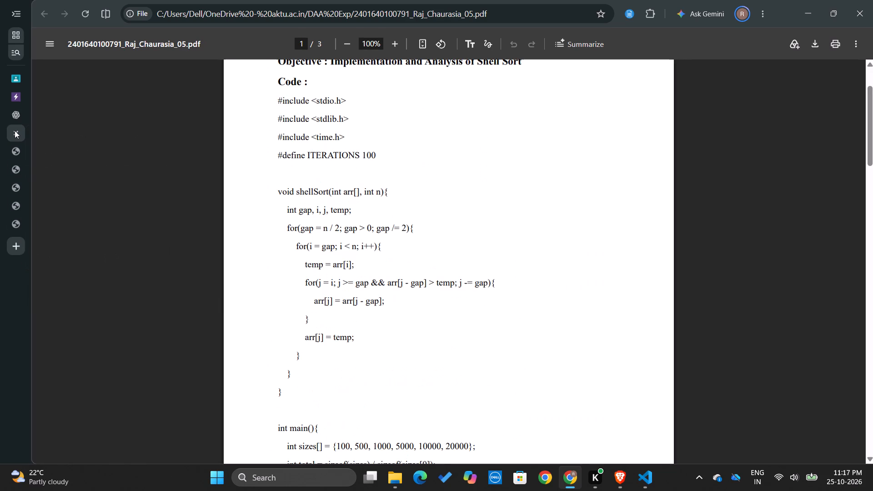
triple_click(15, 130)
triple_click(15, 130)
triple_click(15, 130)
click(15, 130)
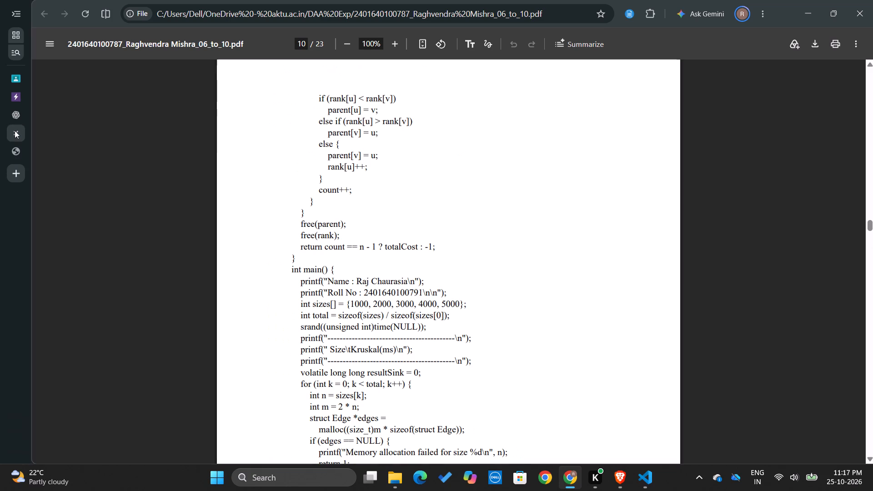
click(15, 130)
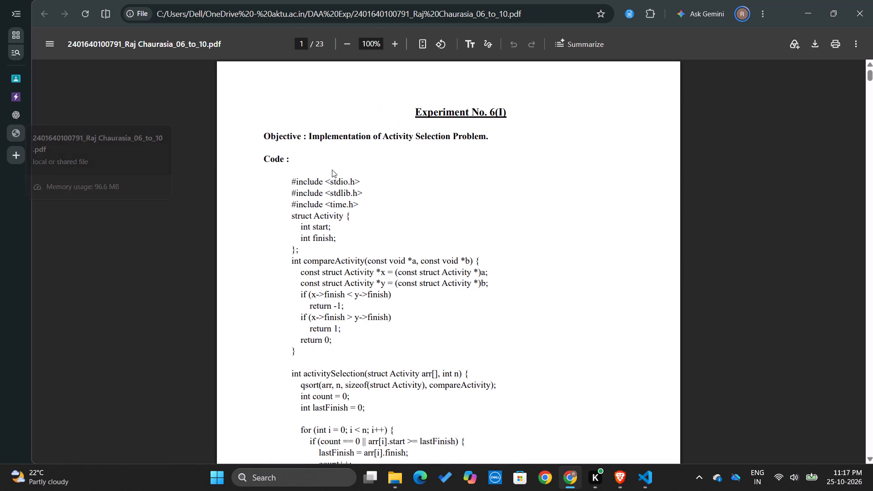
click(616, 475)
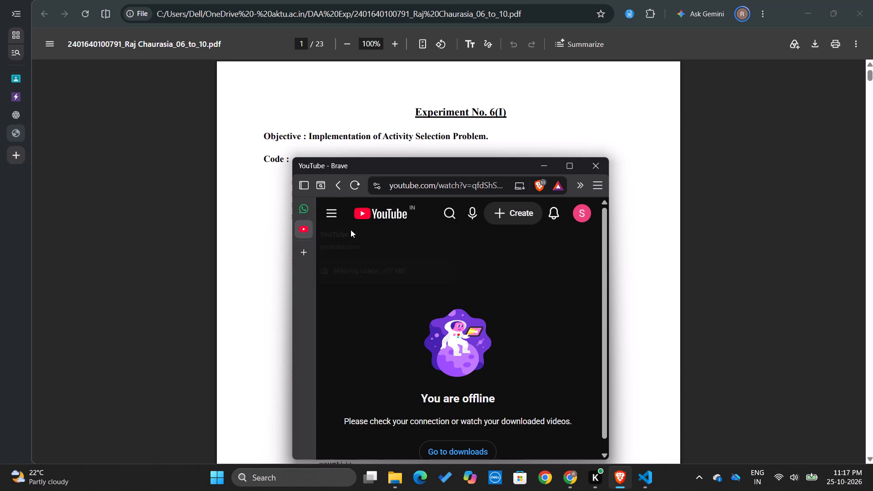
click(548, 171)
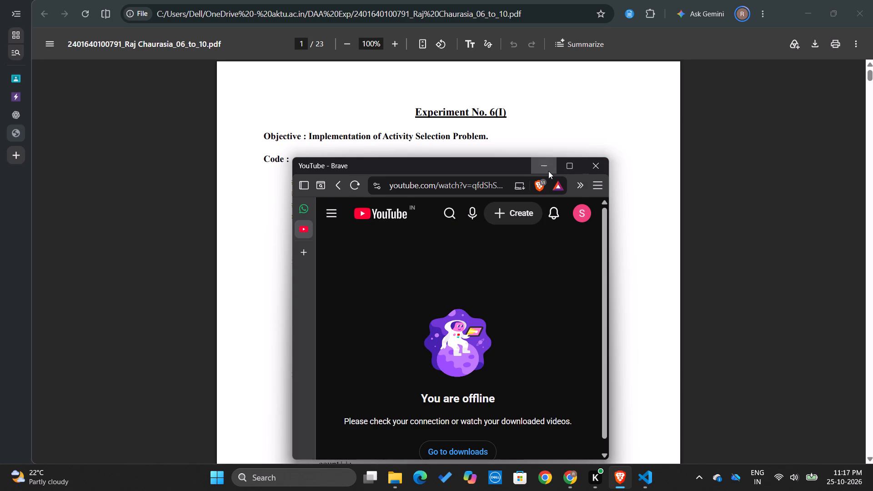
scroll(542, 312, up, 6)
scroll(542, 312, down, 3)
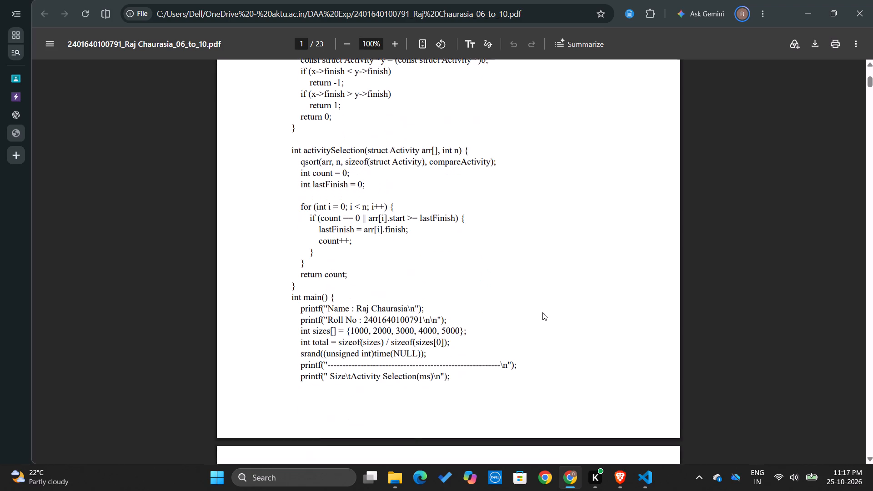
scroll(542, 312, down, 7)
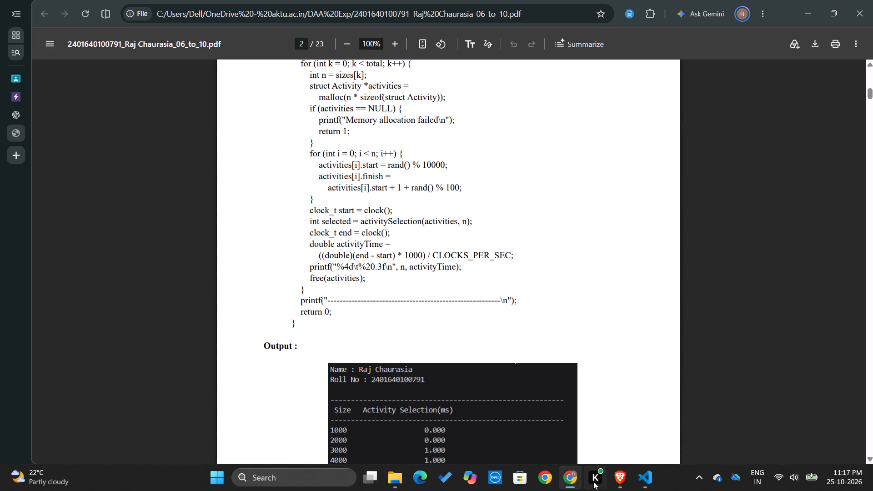